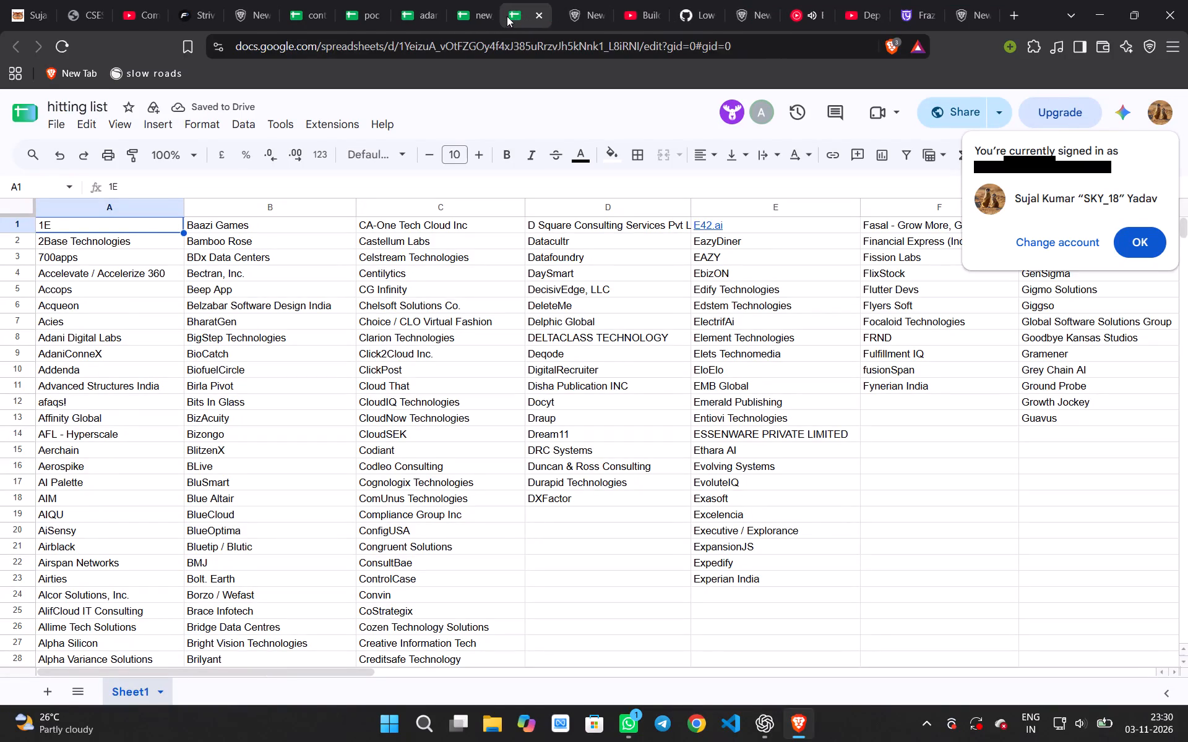
Close the "new" spreadsheet tab next to the open hitting list spreadsheet.
double_click(489, 15)
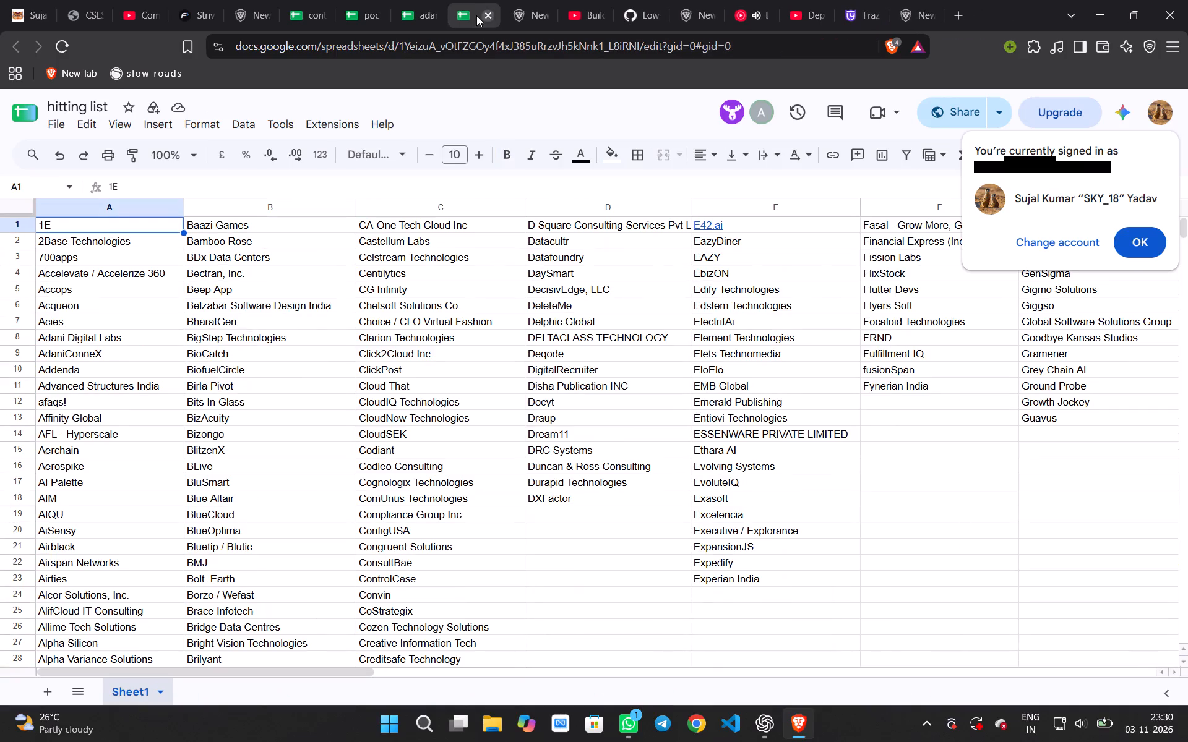
drag(463, 4, 437, 5)
drag(437, 5, 436, 6)
Look over the company names across all the columns of Sheet1 in the hitting list.
scroll(387, 367, down, 2)
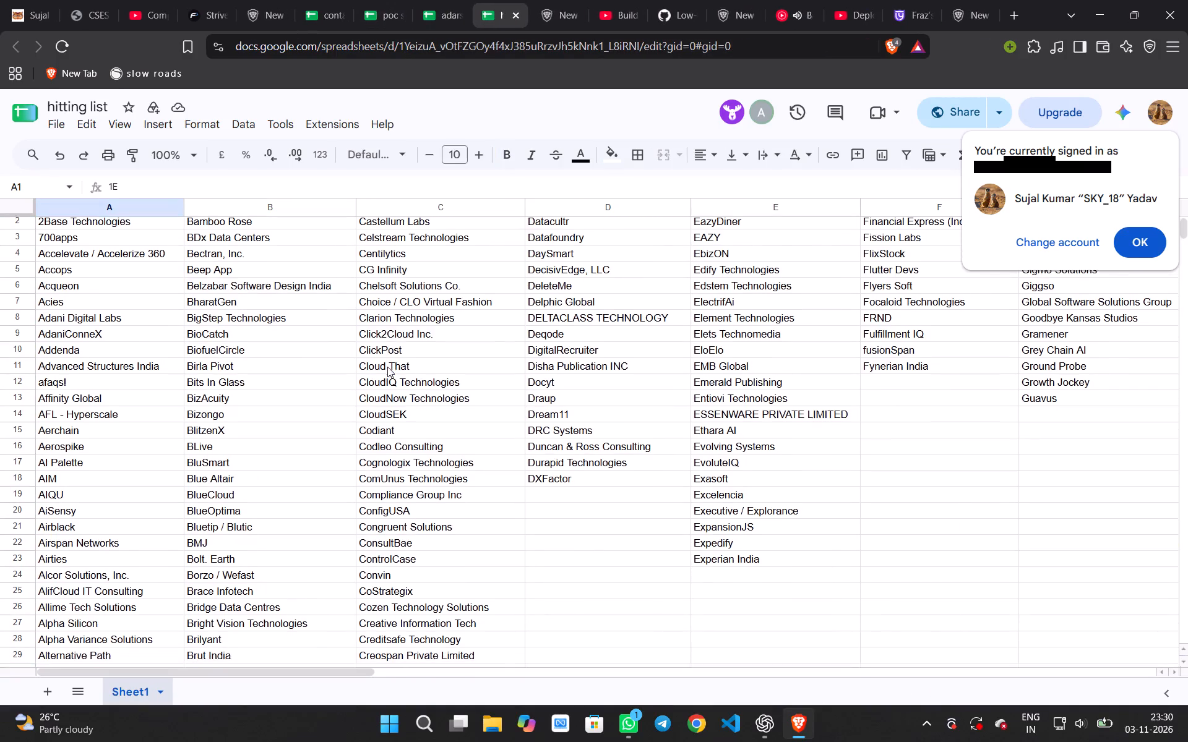
scroll(387, 367, down, 4)
scroll(387, 367, up, 4)
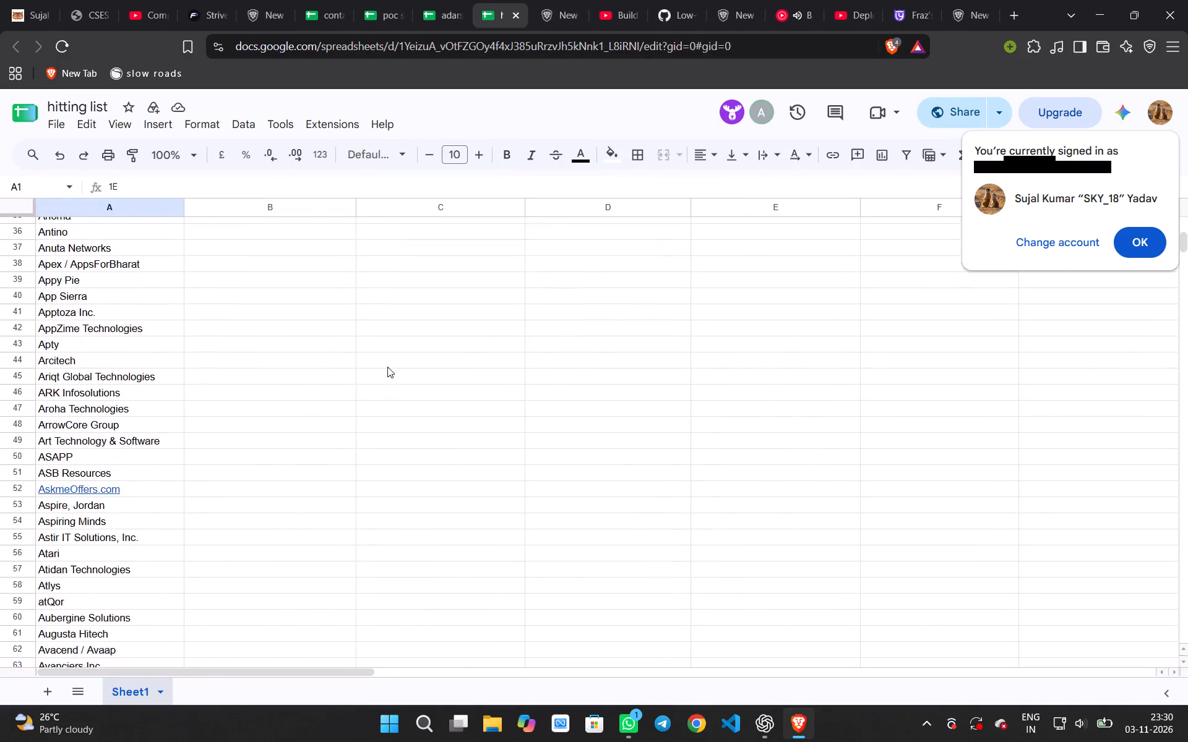
scroll(387, 367, up, 2)
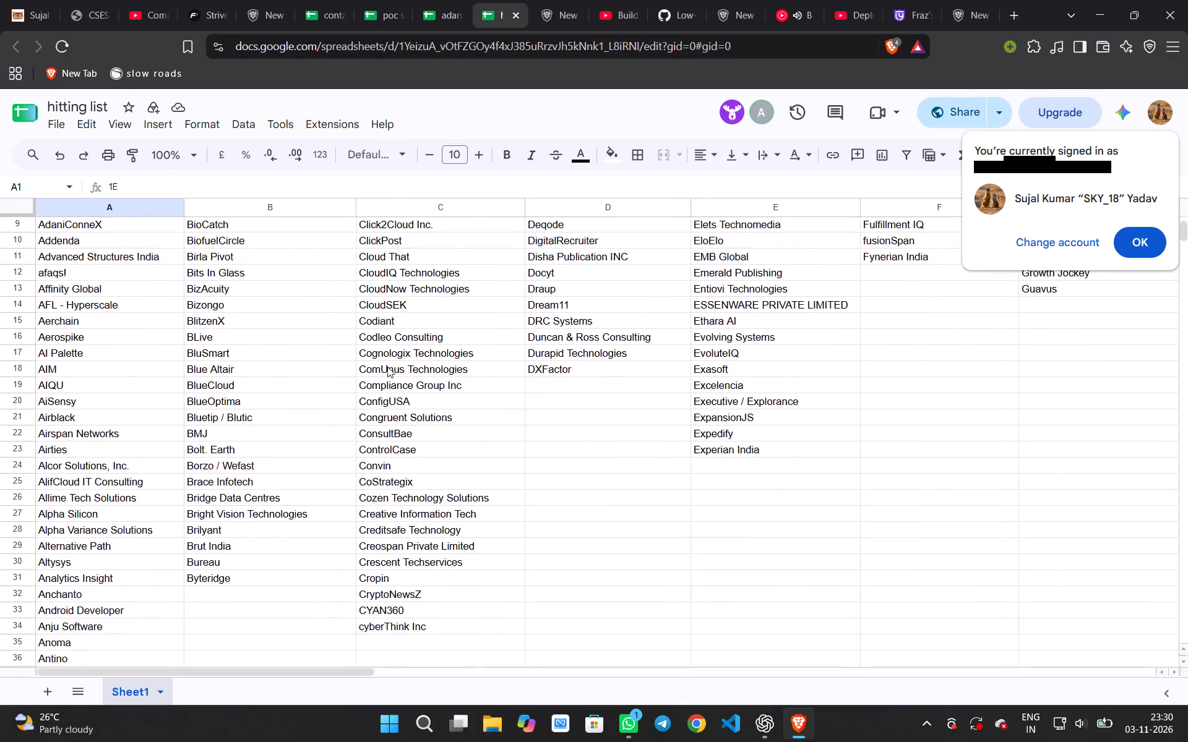
scroll(387, 367, up, 1)
scroll(387, 367, left, 2)
scroll(387, 367, up, 1)
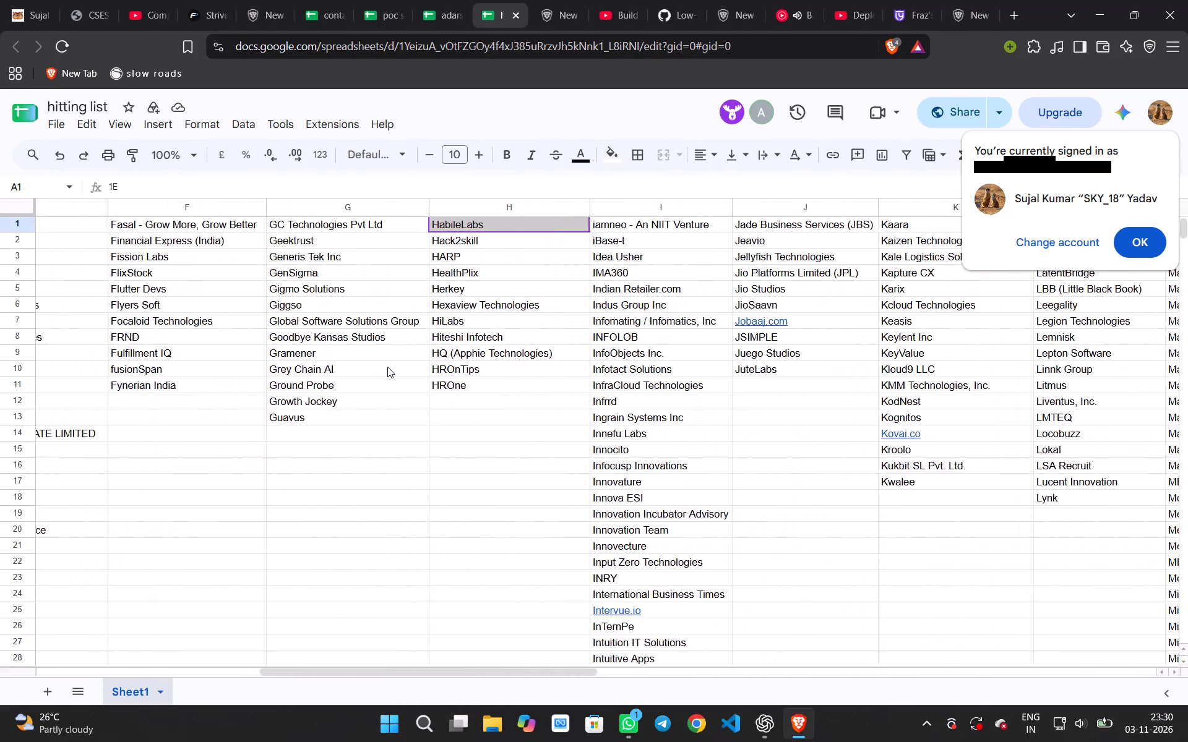
scroll(387, 367, up, 1)
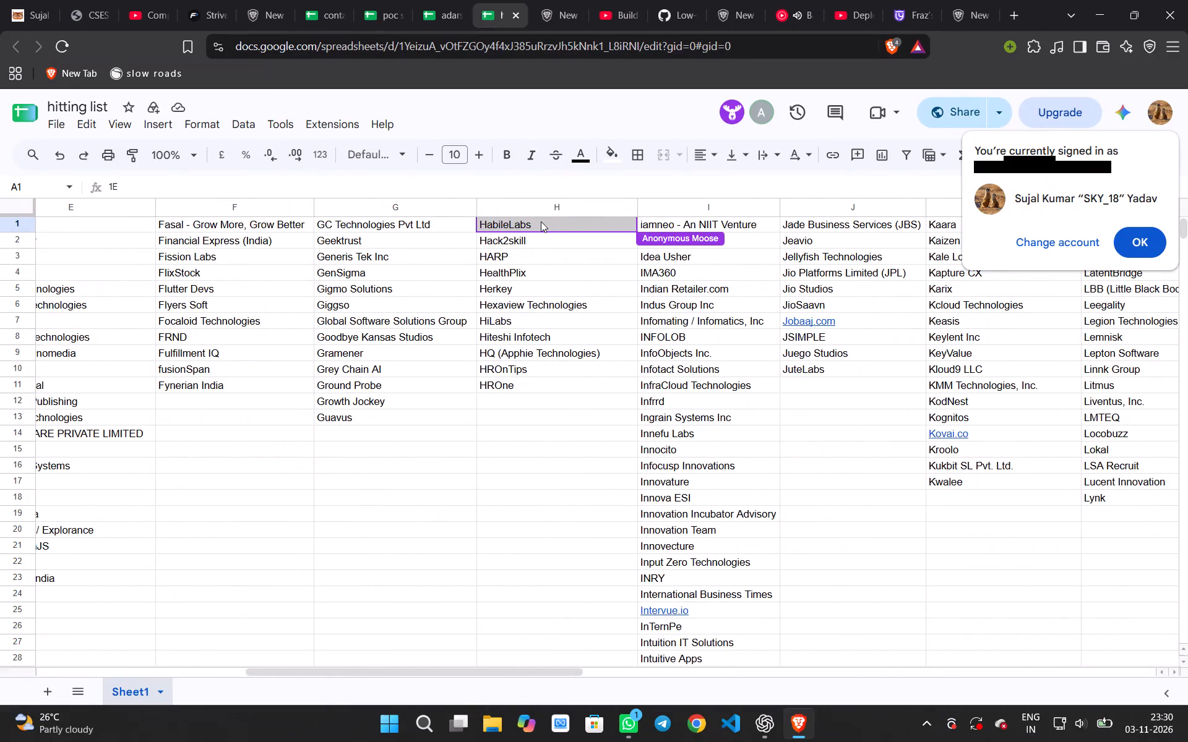
scroll(635, 351, left, 9)
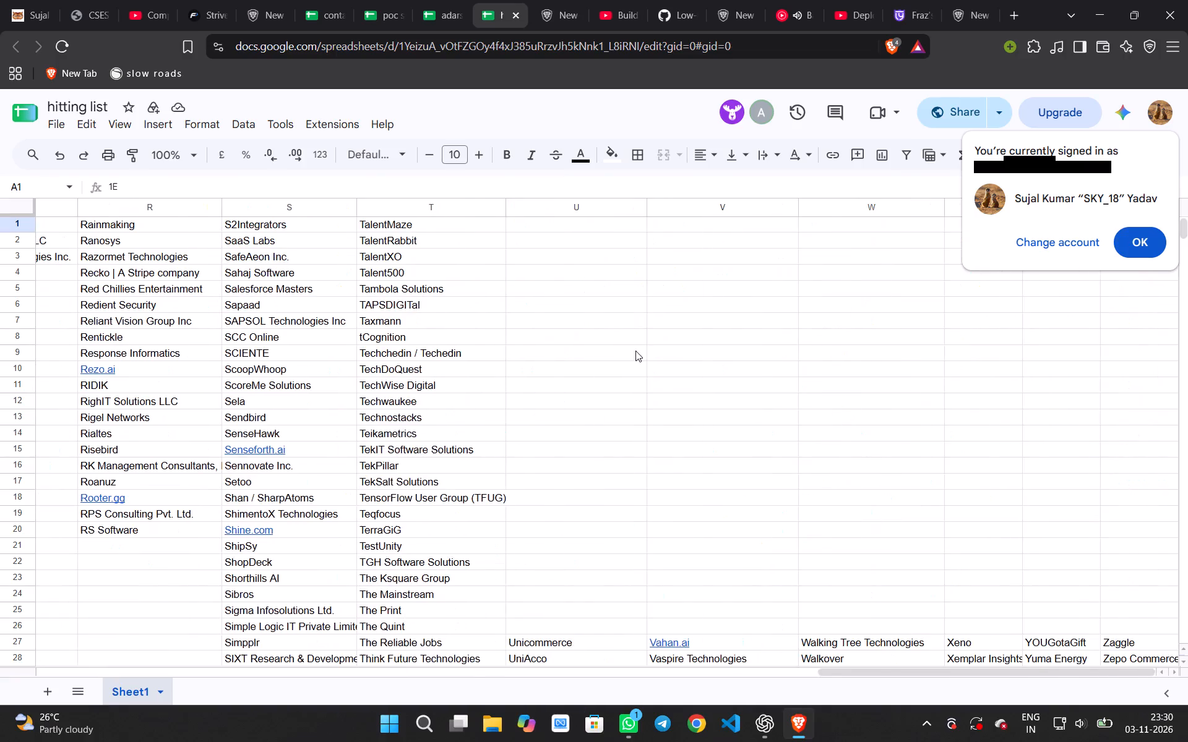
scroll(635, 351, left, 1)
scroll(635, 351, right, 4)
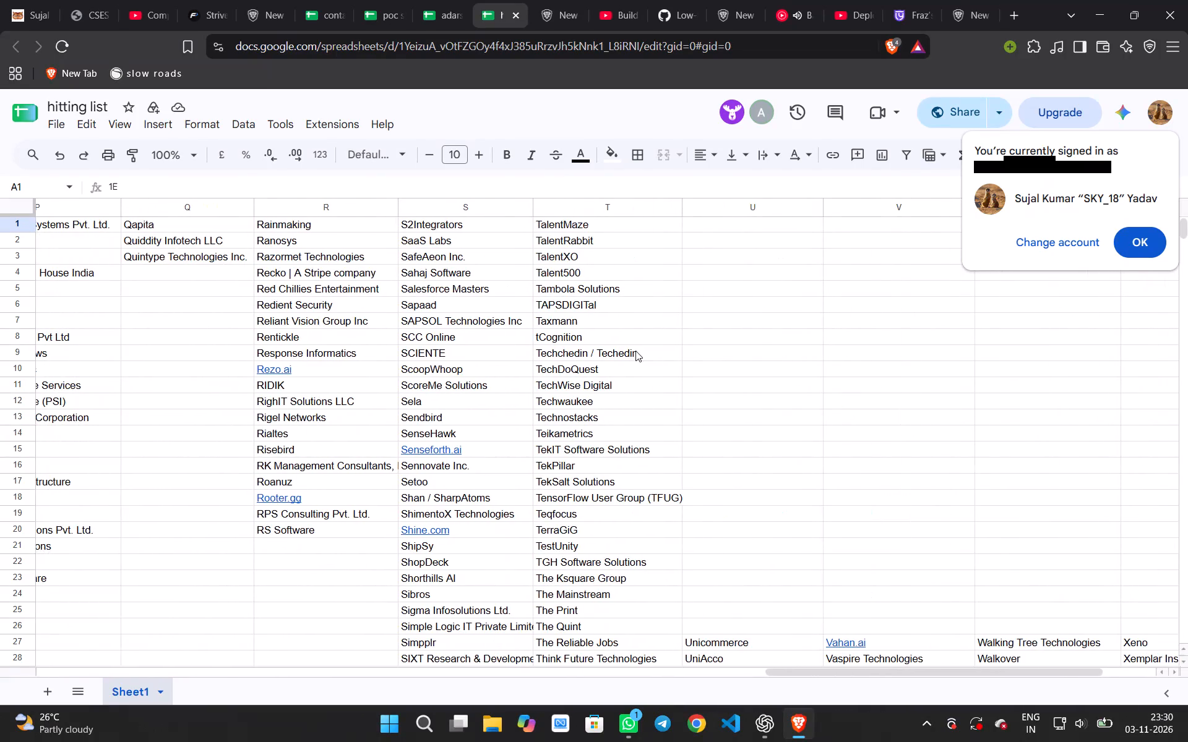
scroll(635, 351, right, 10)
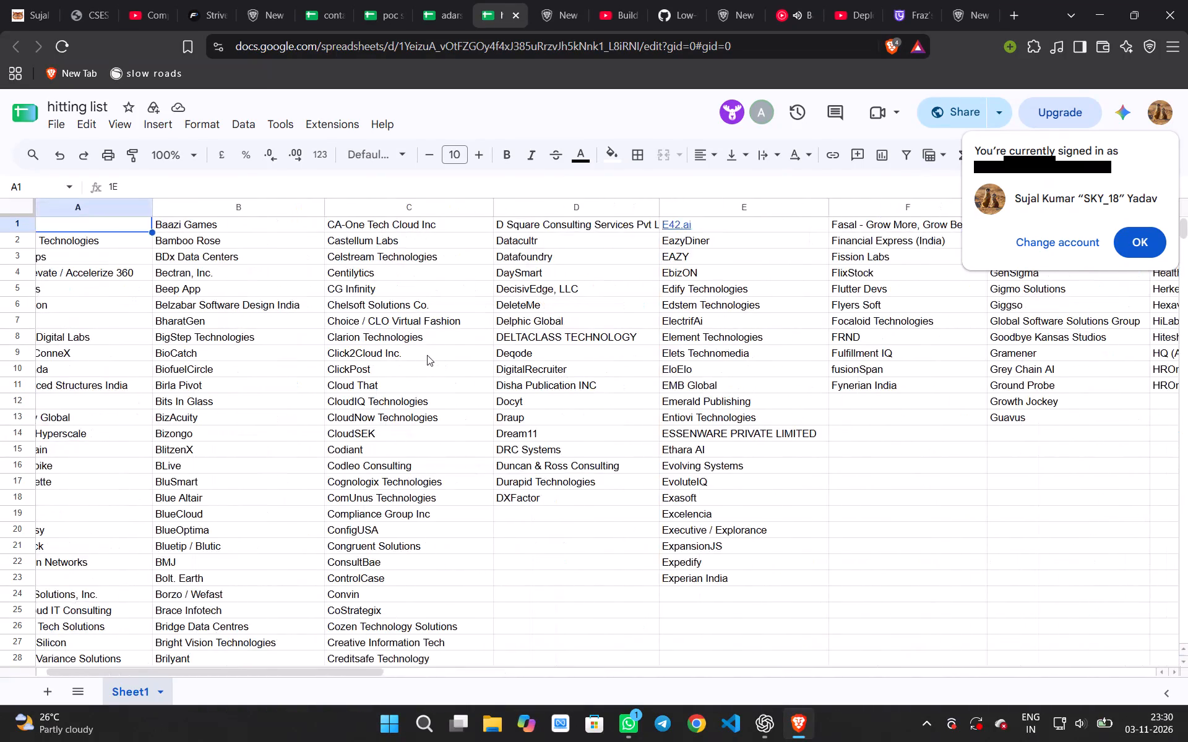
Review the company names in column A down to the last entry and select the Azuga, Inc. cell.
scroll(228, 309, down, 1)
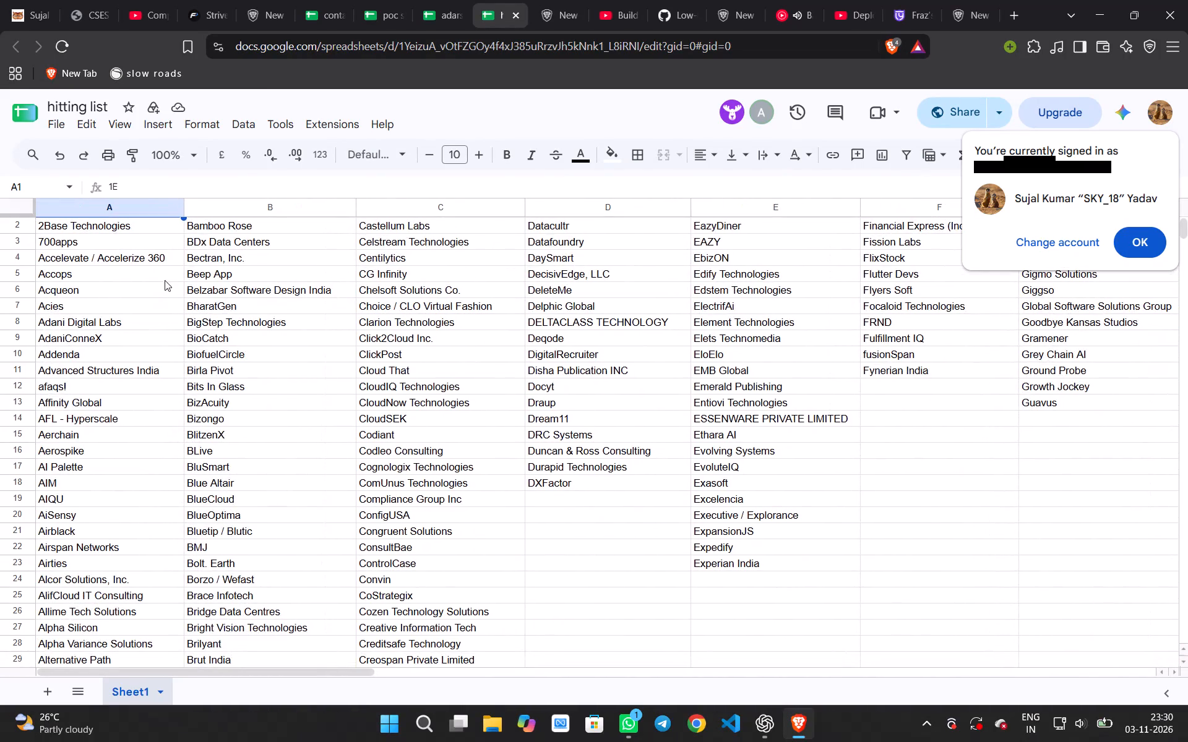
scroll(163, 279, down, 2)
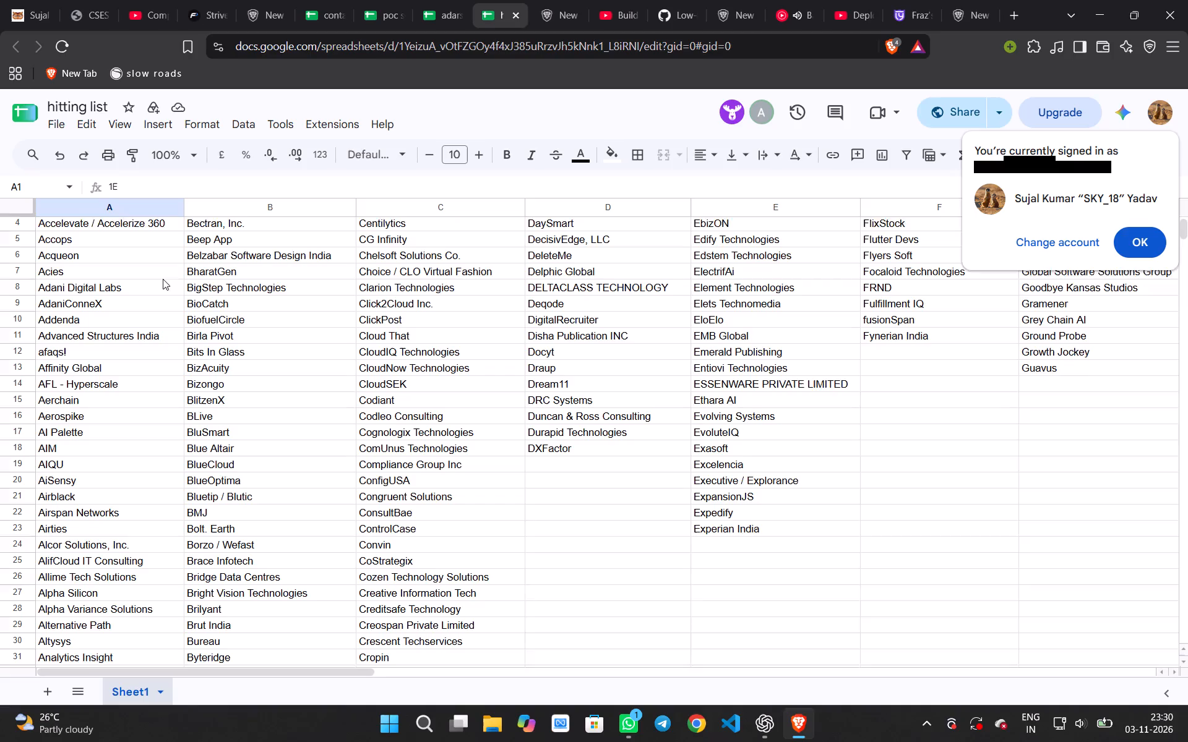
scroll(163, 279, down, 3)
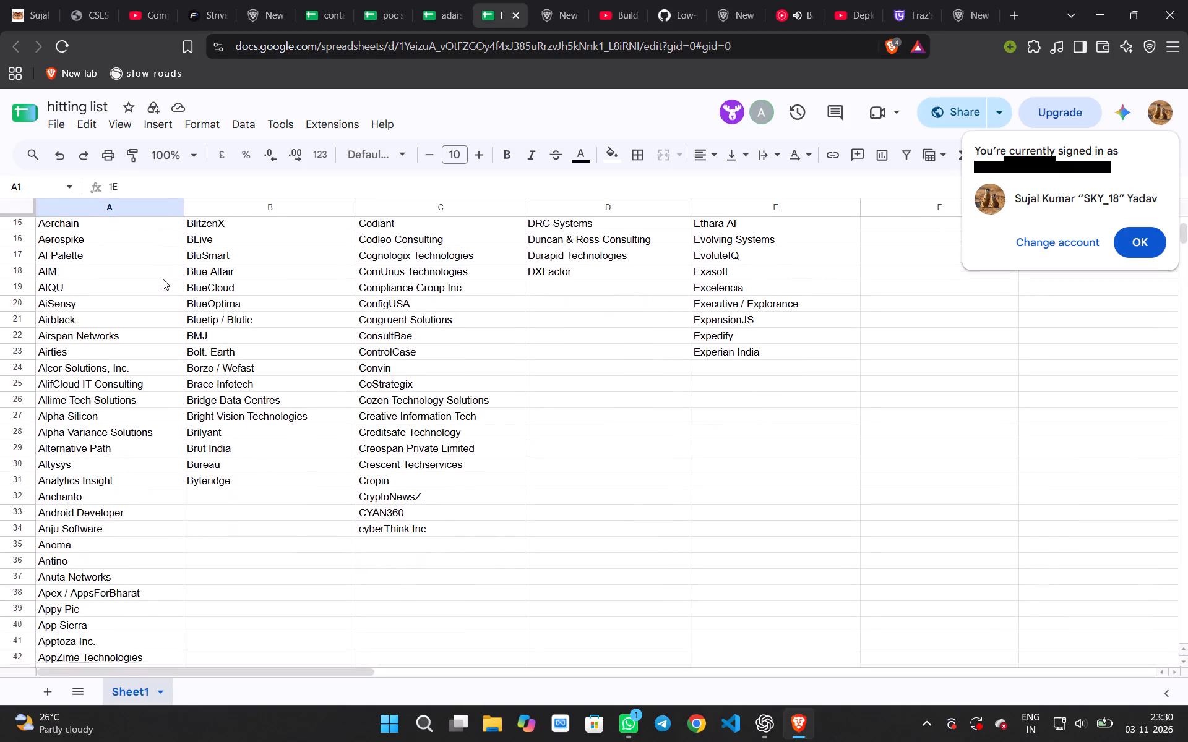
scroll(163, 279, down, 3)
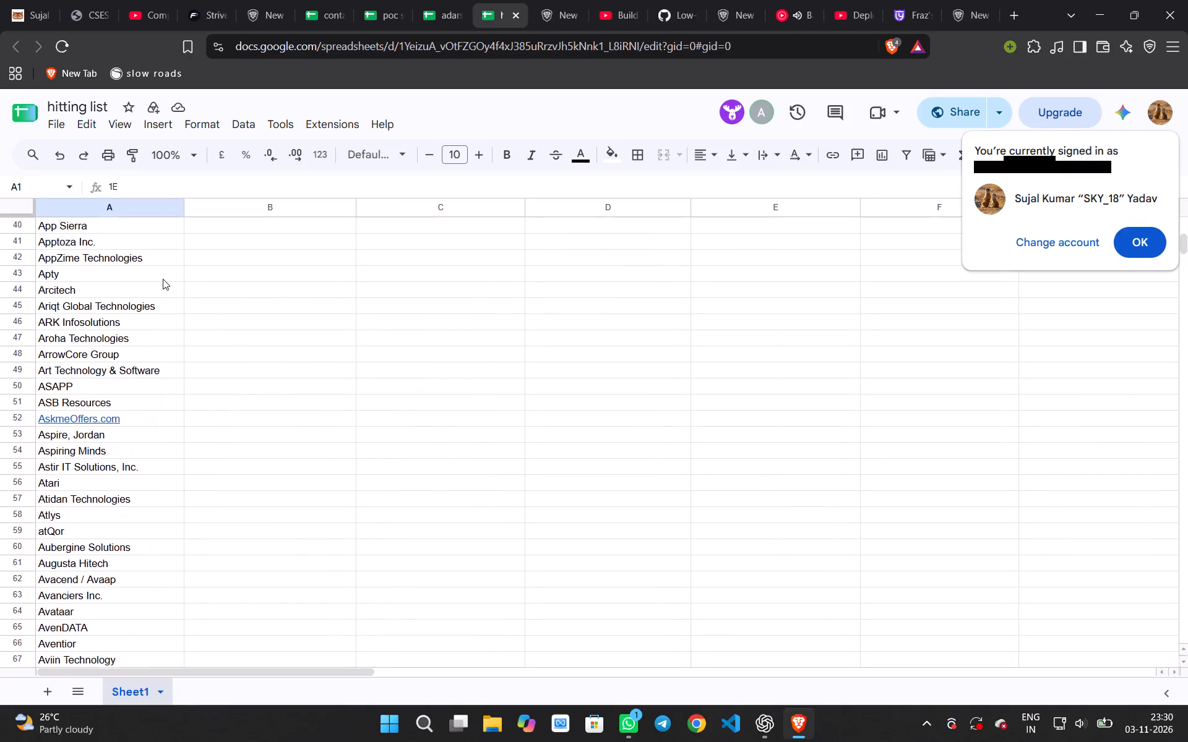
scroll(163, 279, up, 5)
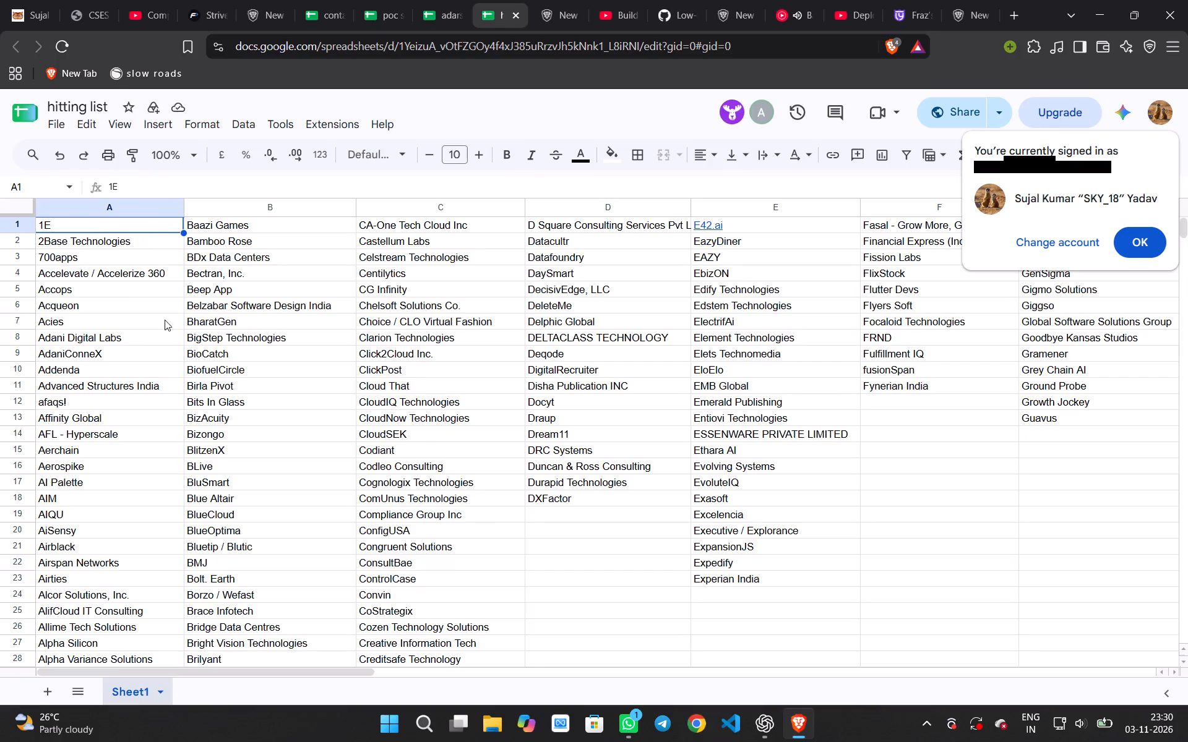
scroll(176, 372, down, 5)
scroll(110, 500, down, 5)
scroll(110, 500, up, 1)
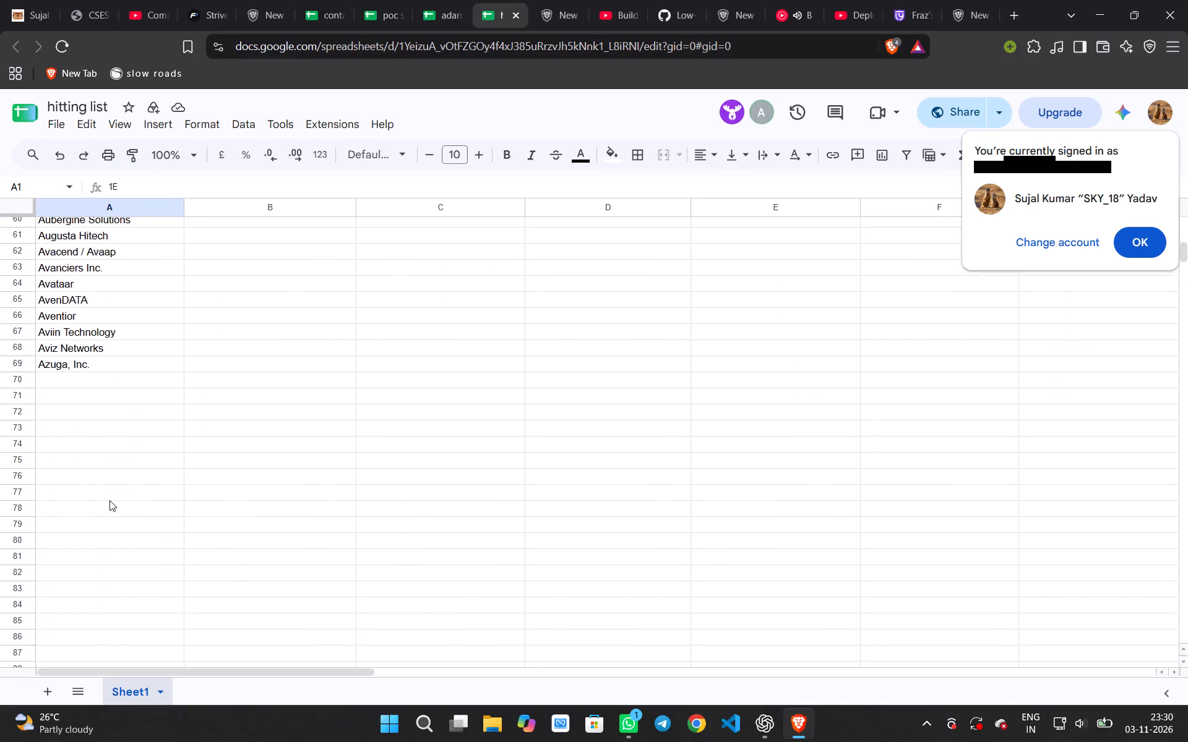
scroll(110, 500, up, 1)
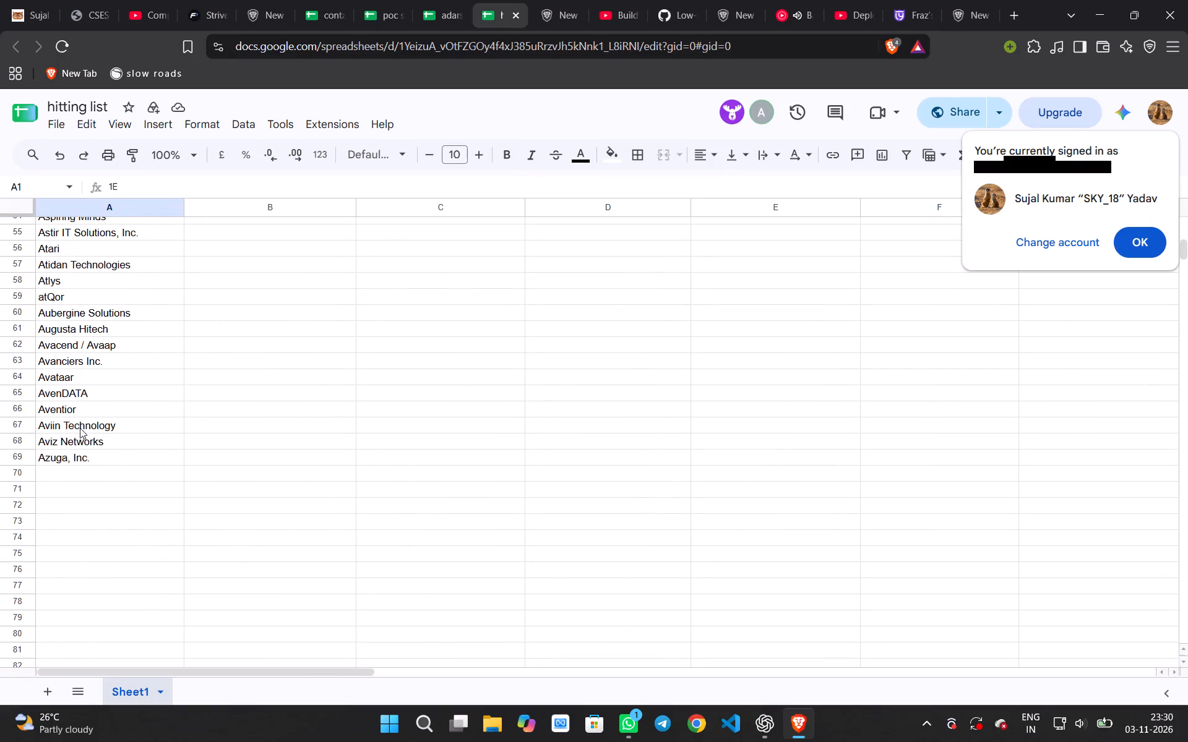
click(93, 456)
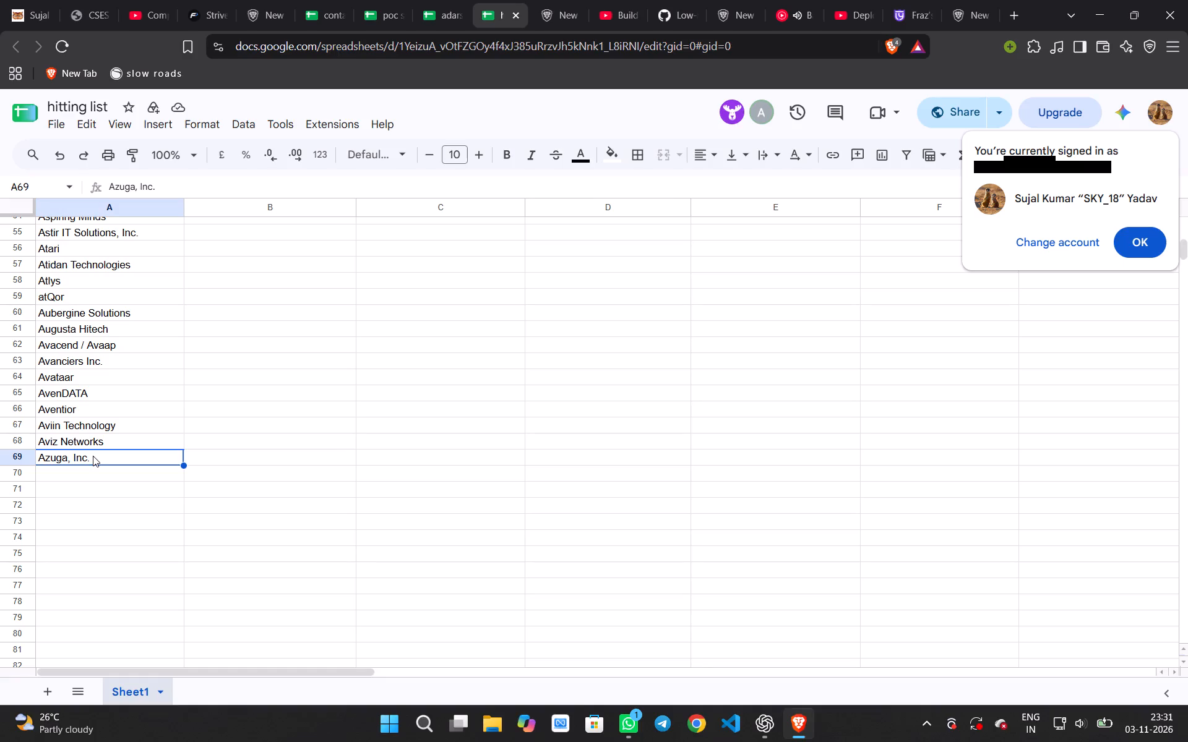
Open Google Chrome to its profile selection window.
click(697, 711)
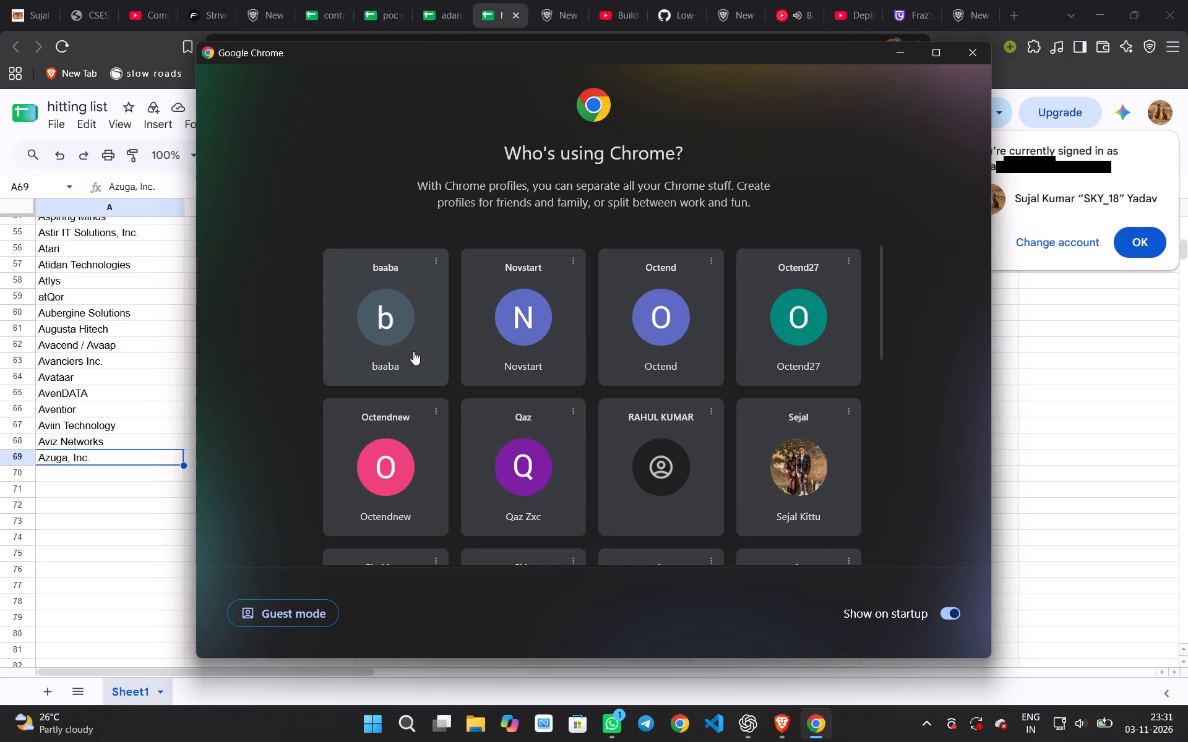
Open the "baaba" Chrome profile.
click(413, 351)
Search Google for "azuga inc talent acquisition linkedin".
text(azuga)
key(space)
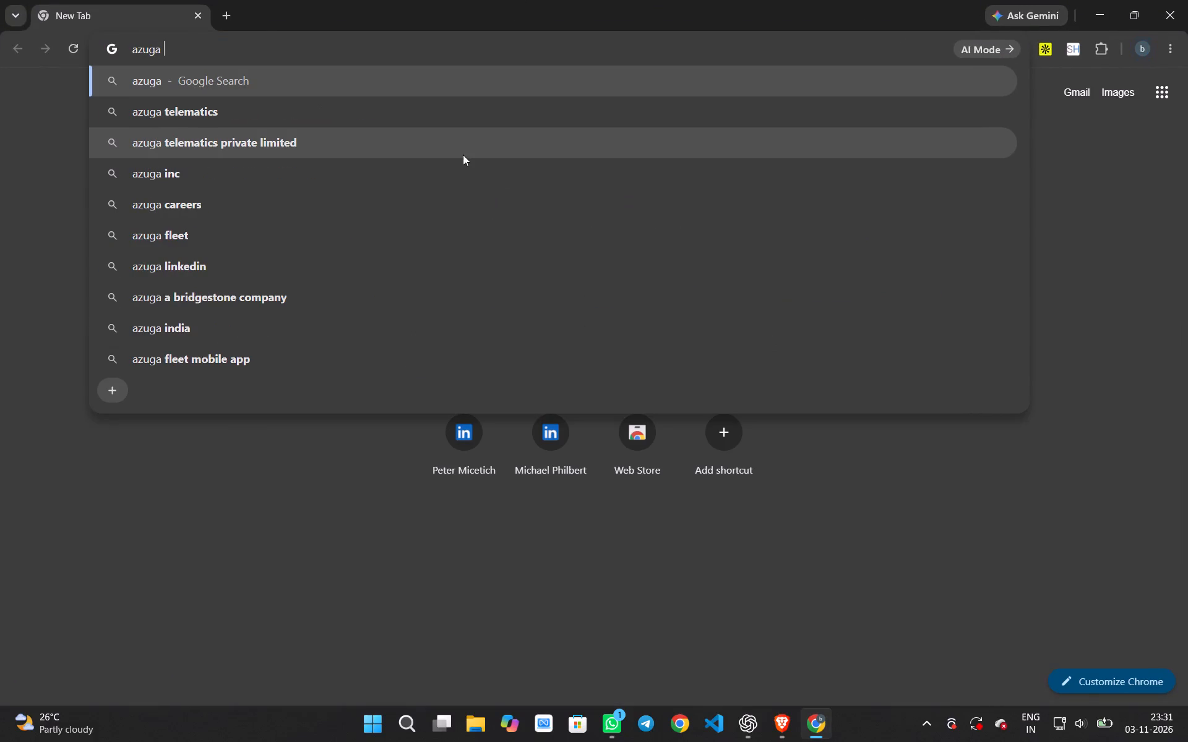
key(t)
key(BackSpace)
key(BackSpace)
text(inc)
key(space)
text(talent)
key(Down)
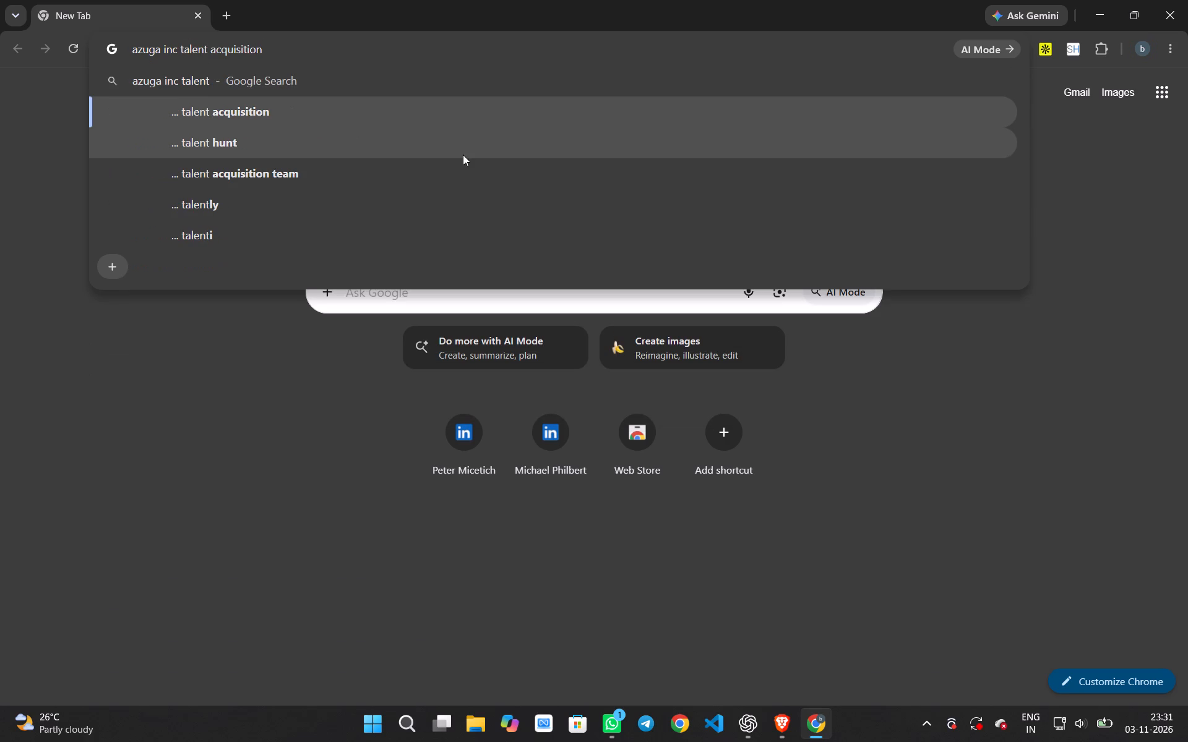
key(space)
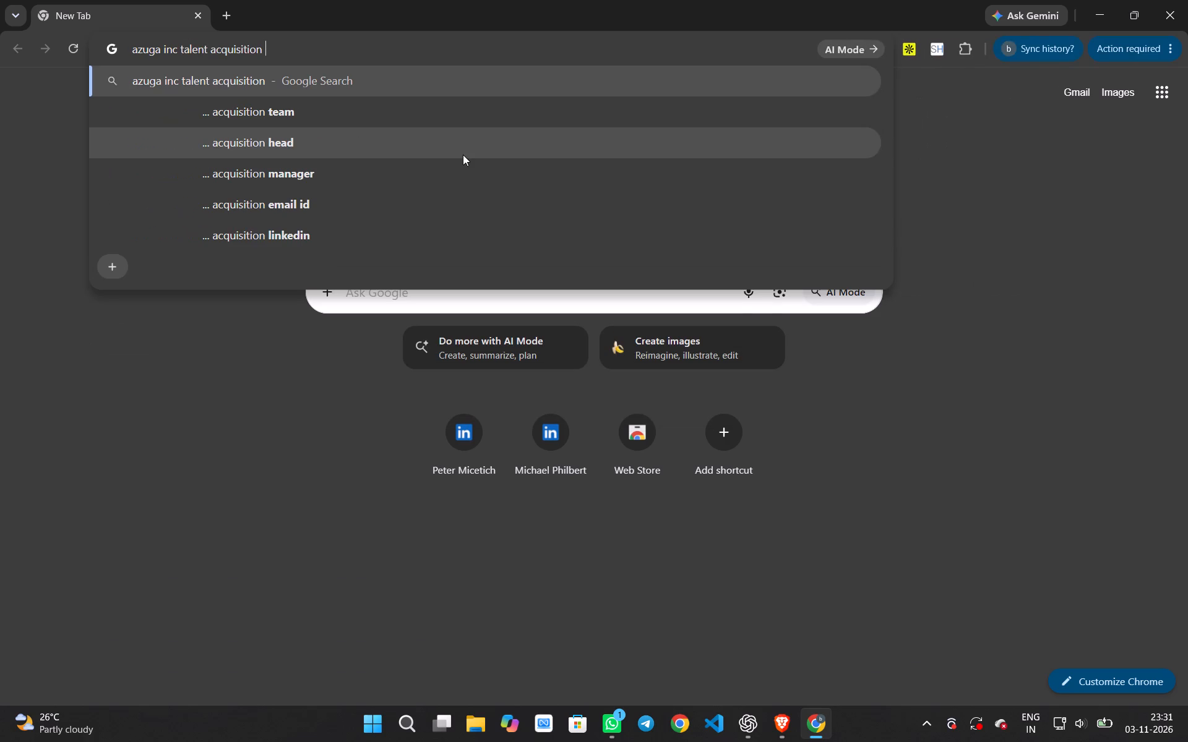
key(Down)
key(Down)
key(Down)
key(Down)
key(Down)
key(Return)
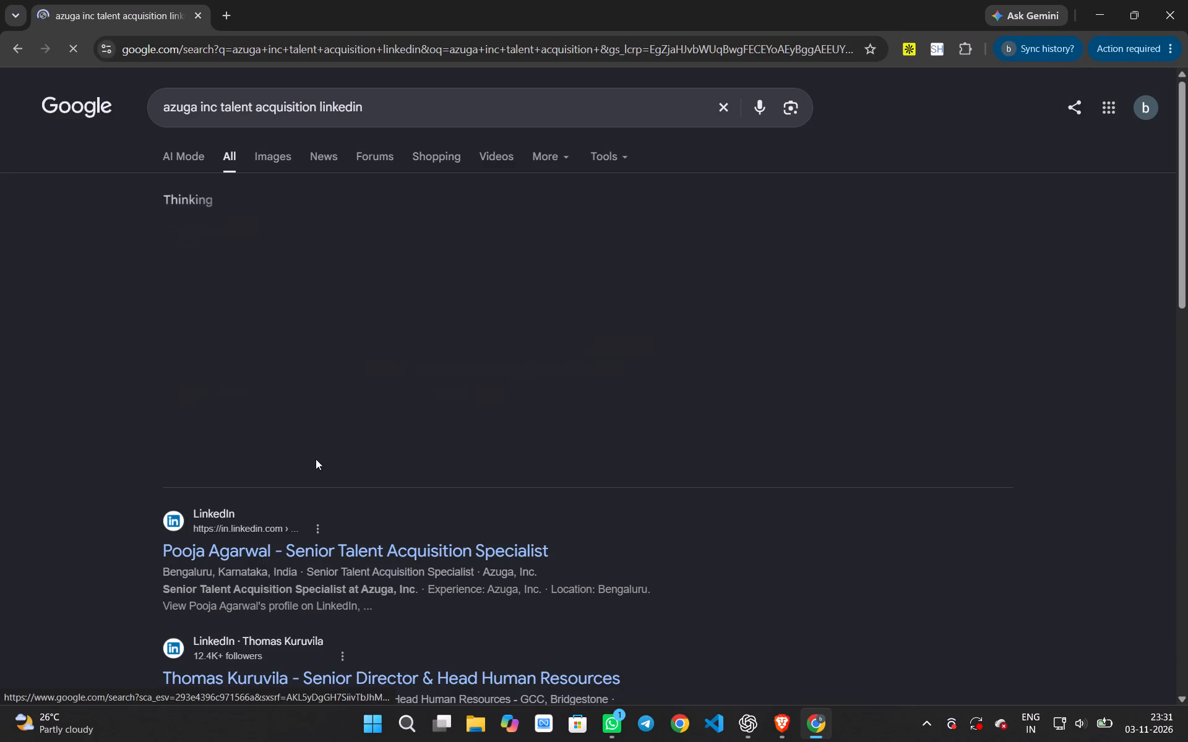
Open the LinkedIn search result for the Senior Talent Acquisition Specialist at Azuga, Inc.
click(308, 540)
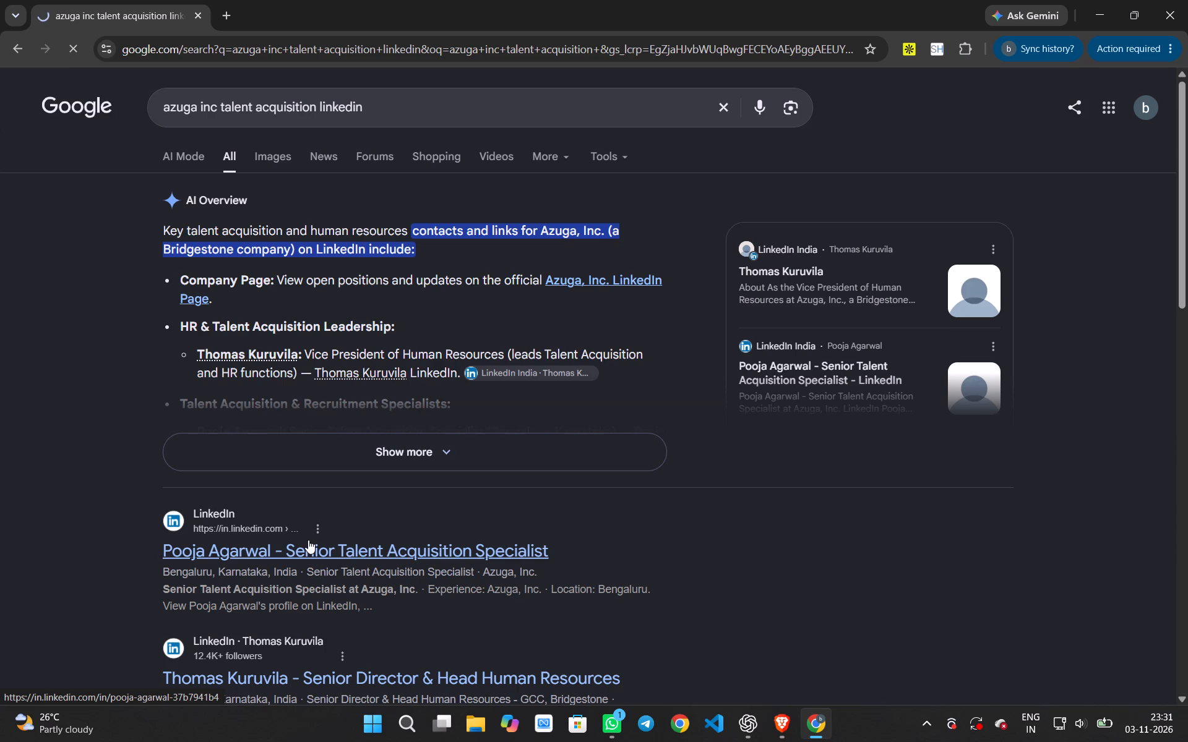
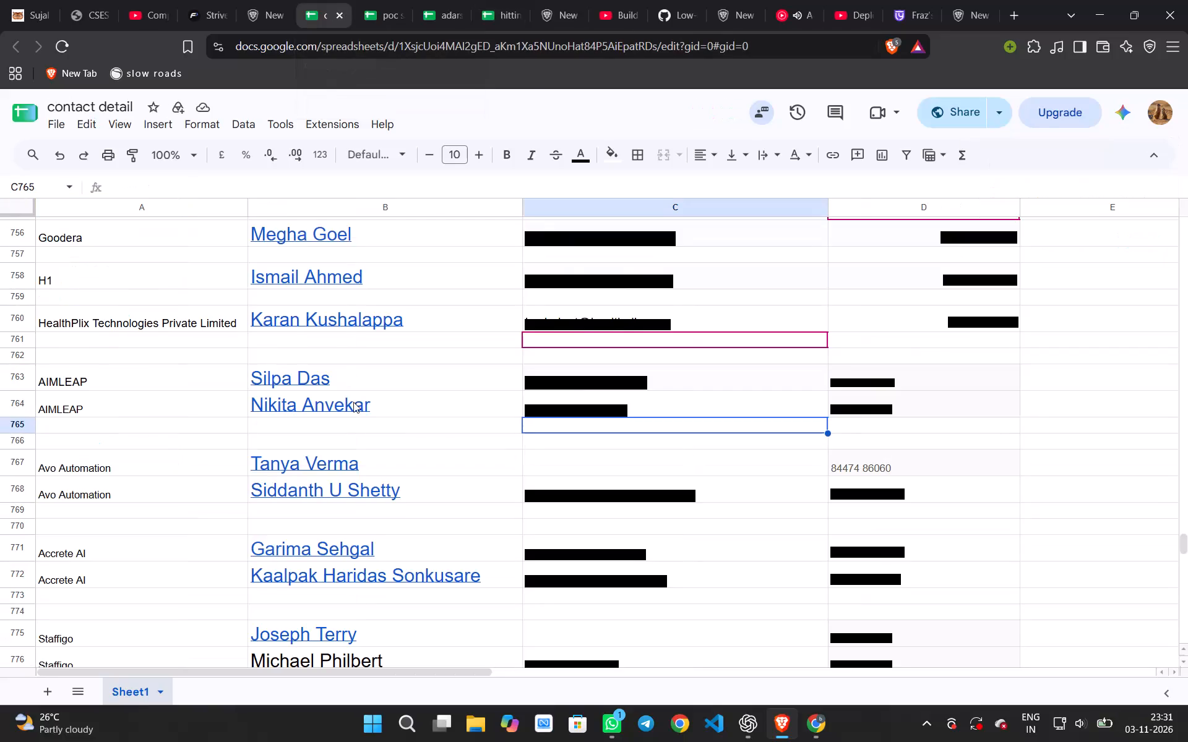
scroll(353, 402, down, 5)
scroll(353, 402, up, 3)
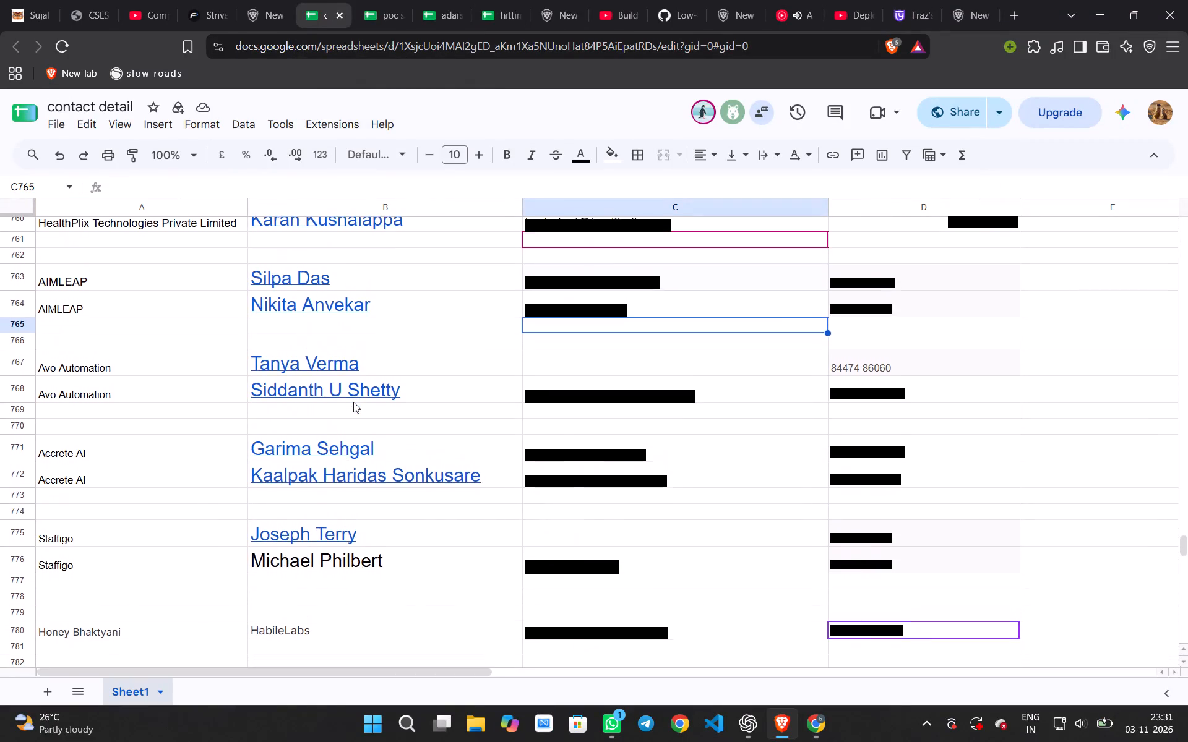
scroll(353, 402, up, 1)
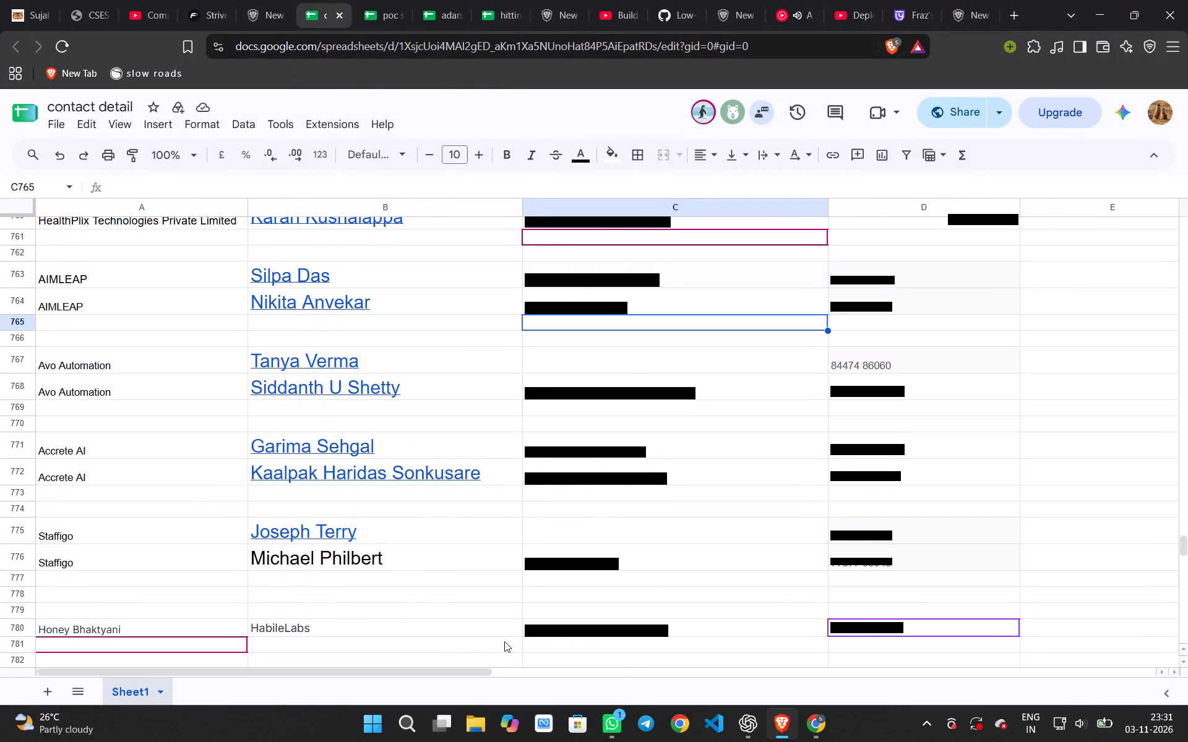
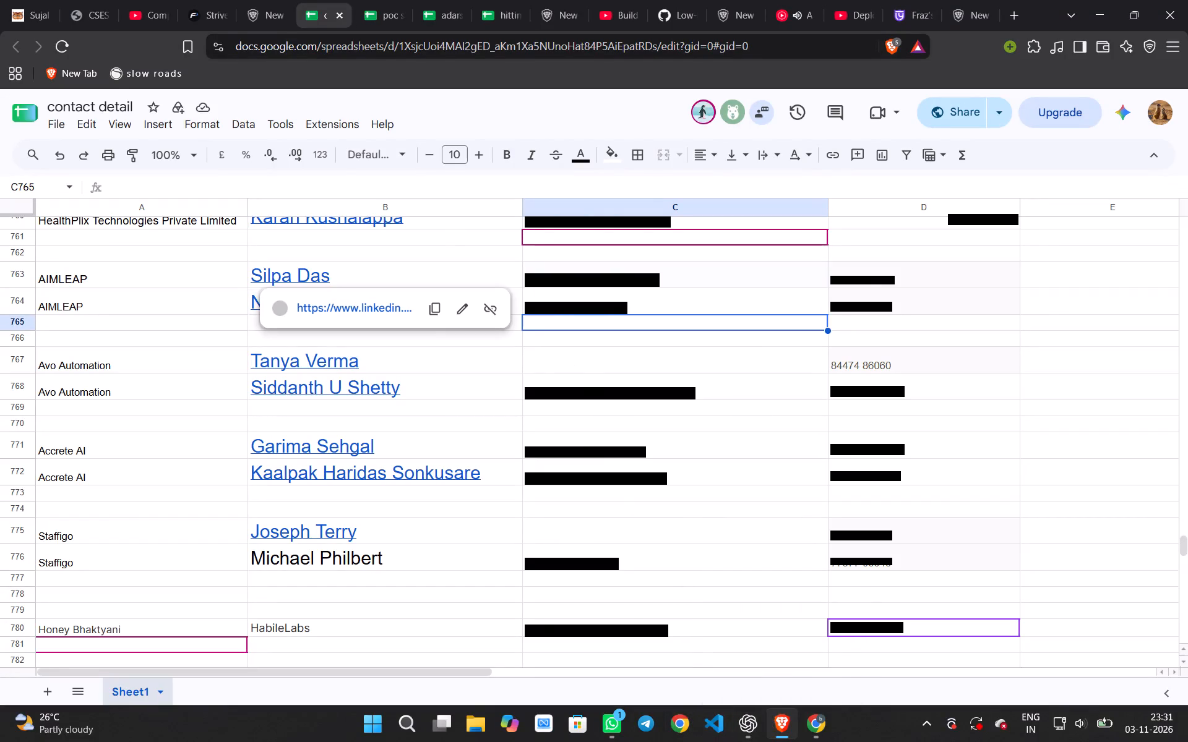
Switch to the hitting list spreadsheet, search it for "aim" and "aiml", and clear the search text.
click(479, 0)
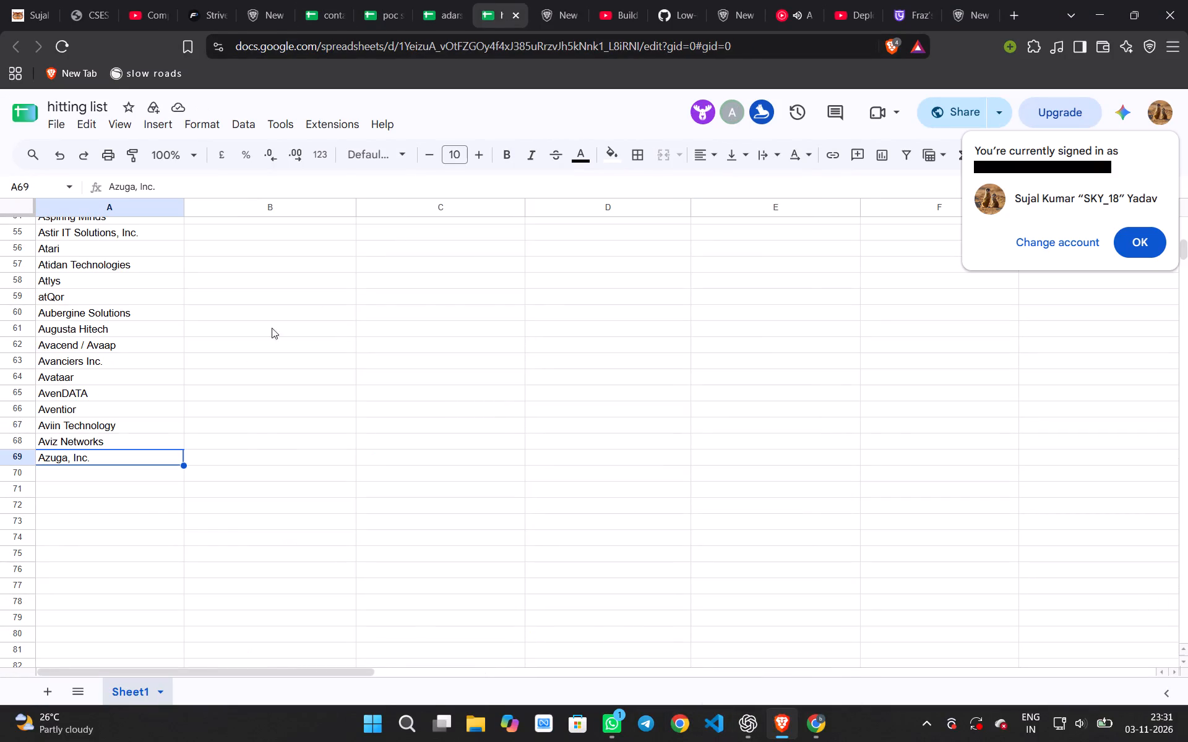
scroll(234, 388, up, 3)
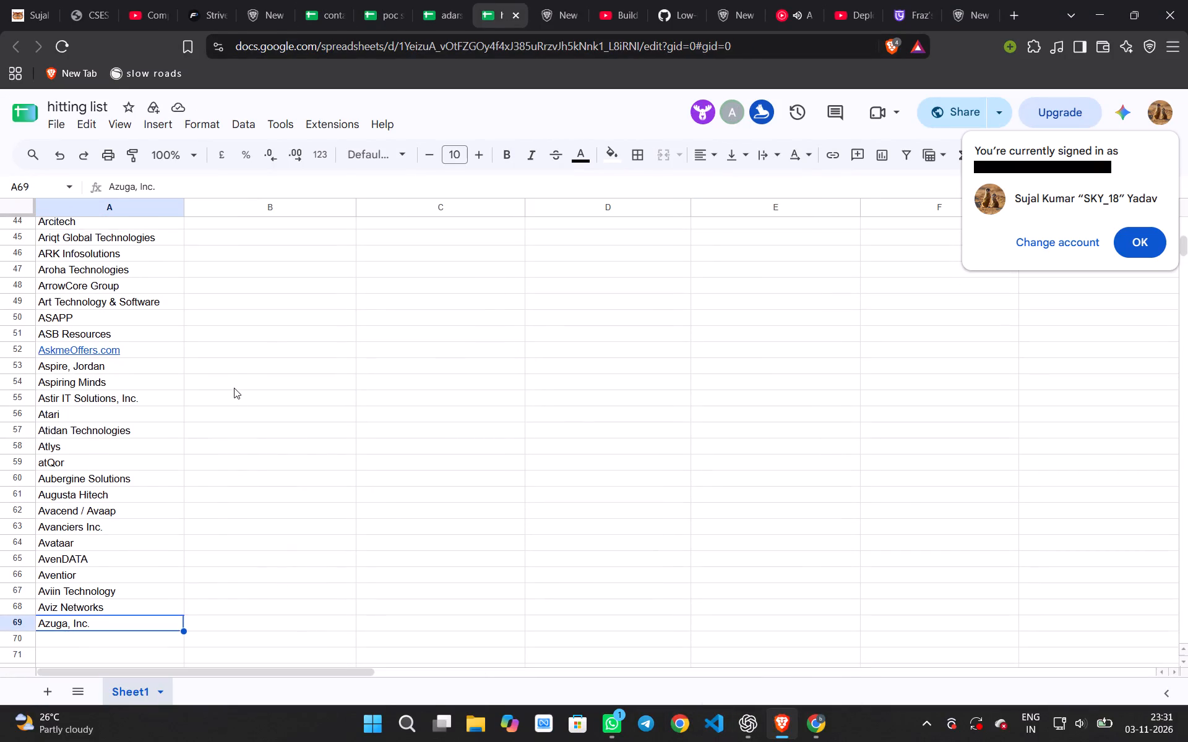
key(ctrl+f)
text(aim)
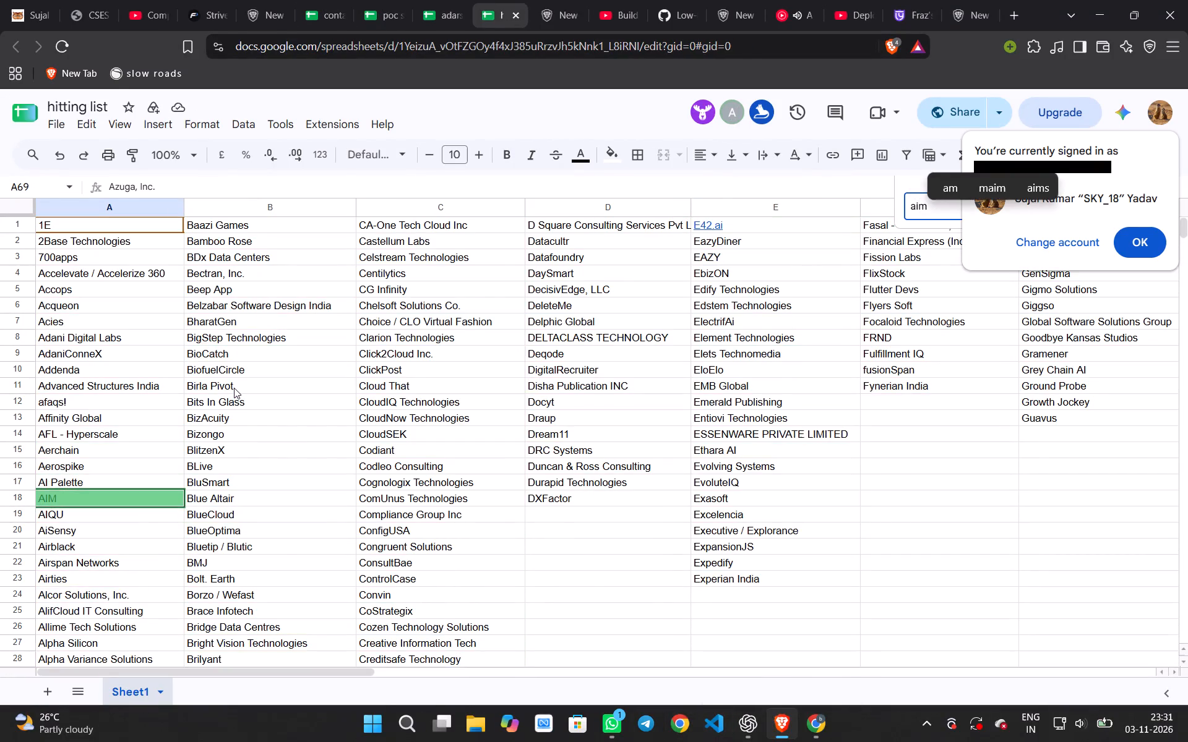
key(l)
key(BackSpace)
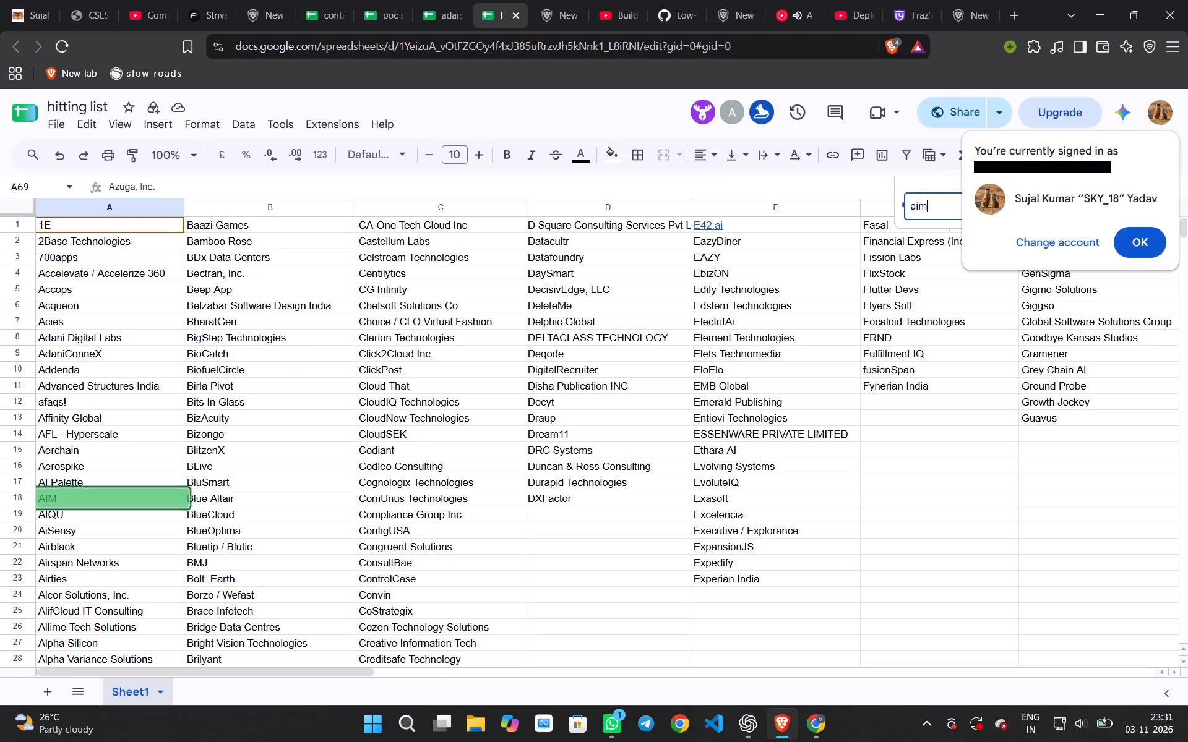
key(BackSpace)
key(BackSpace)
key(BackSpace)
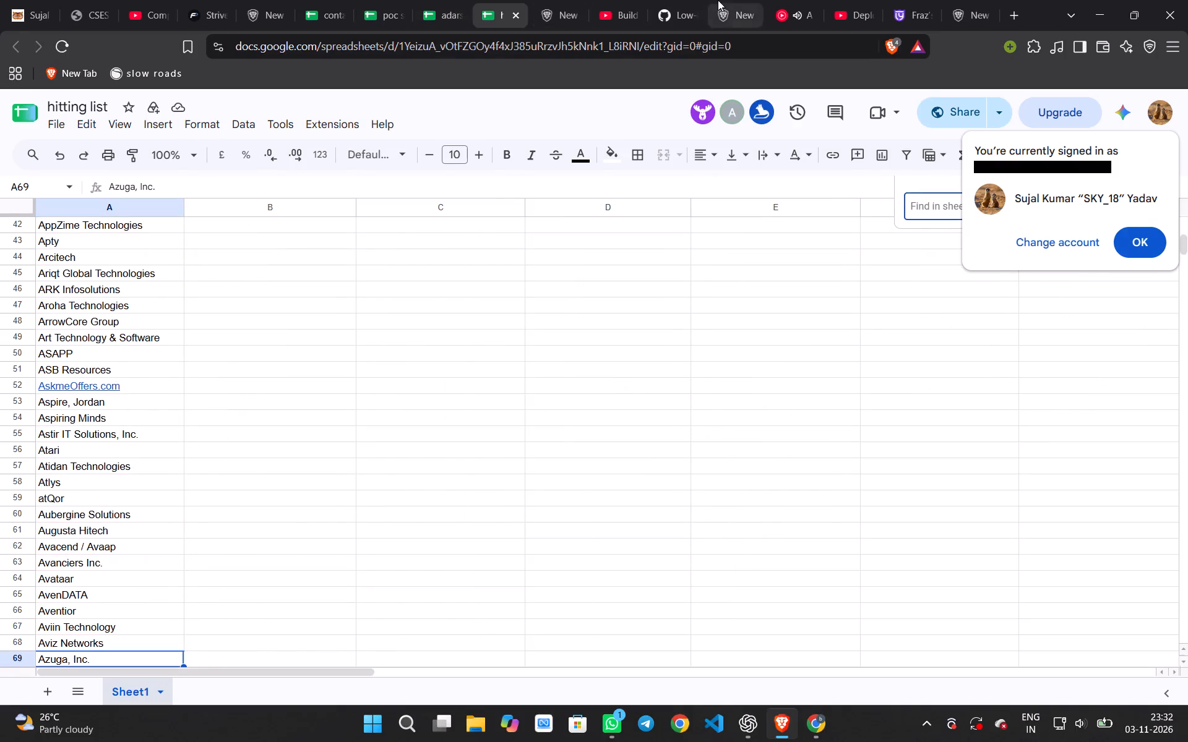
Search the hitting list for "staff" and clear the search text.
click(337, 0)
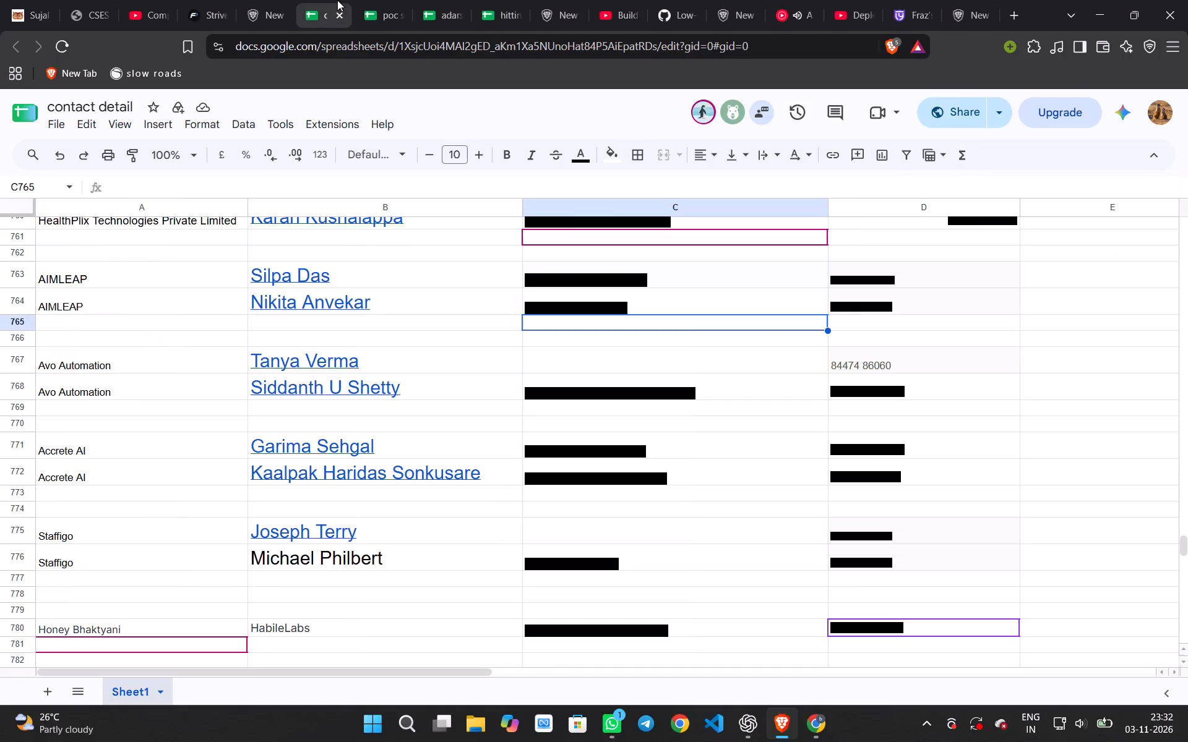
click(488, 0)
text(staff)
key(BackSpace)
key(BackSpace)
key(BackSpace)
key(BackSpace)
key(BackSpace)
key(BackSpace)
key(BackSpace)
key(BackSpace)
key(BackSpace)
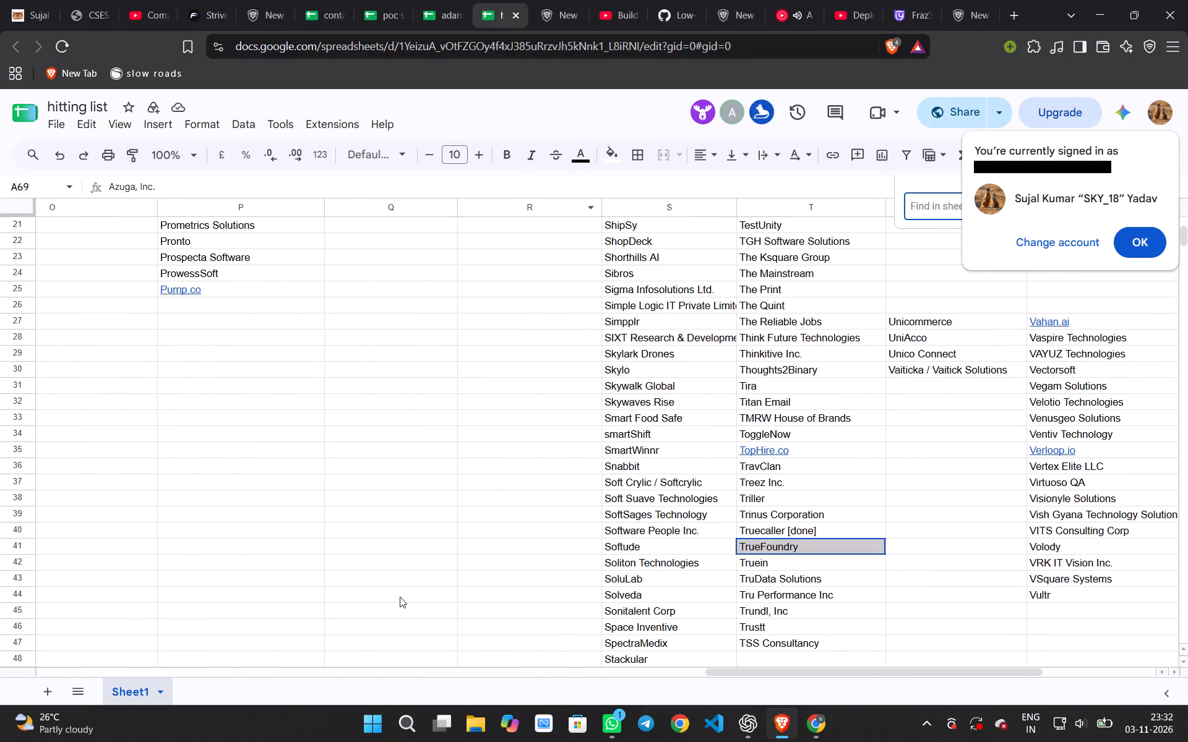
scroll(400, 597, right, 18)
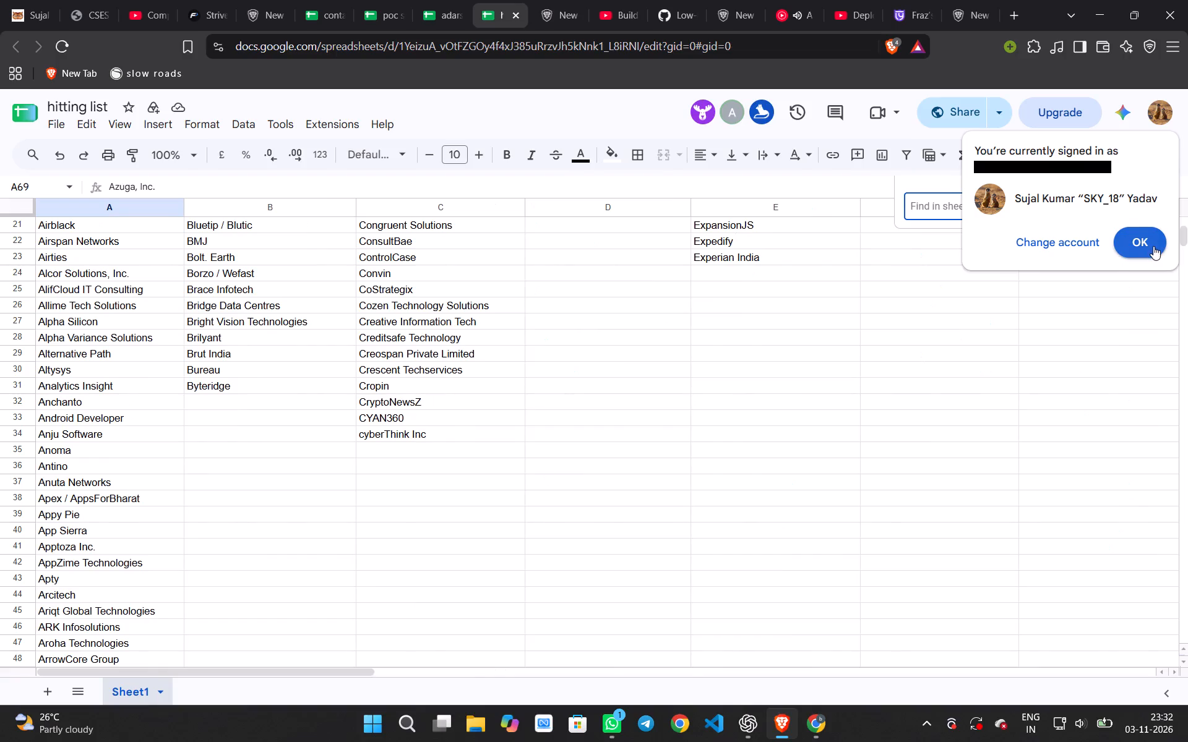
Dismiss the notice about the currently signed-in account in the hitting list.
click(1153, 246)
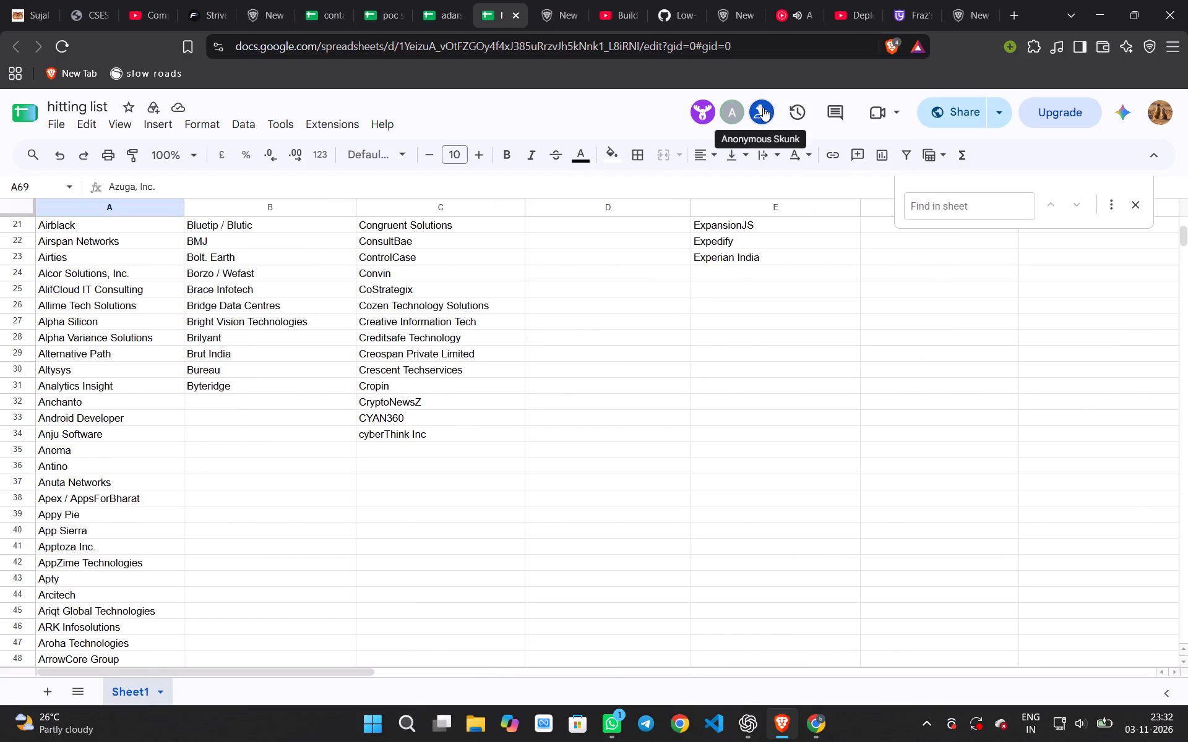
Check the last filled rows of the contact detail spreadsheet.
click(342, 4)
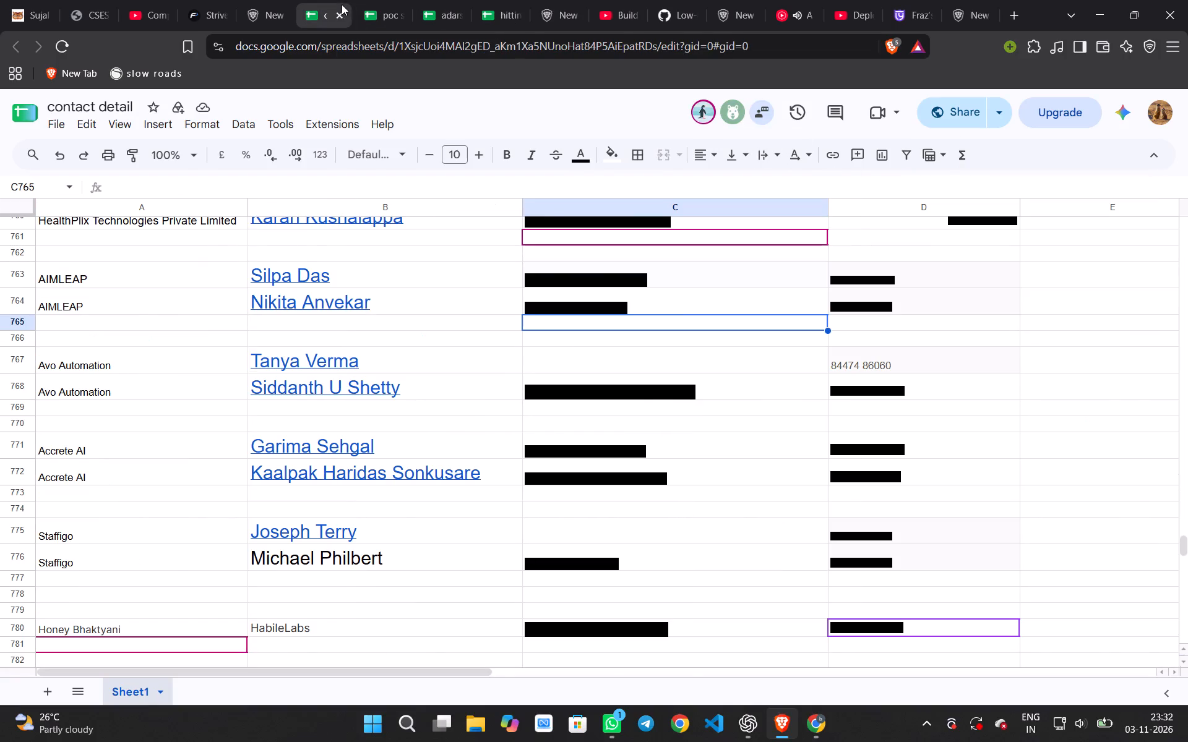
scroll(527, 329, down, 1)
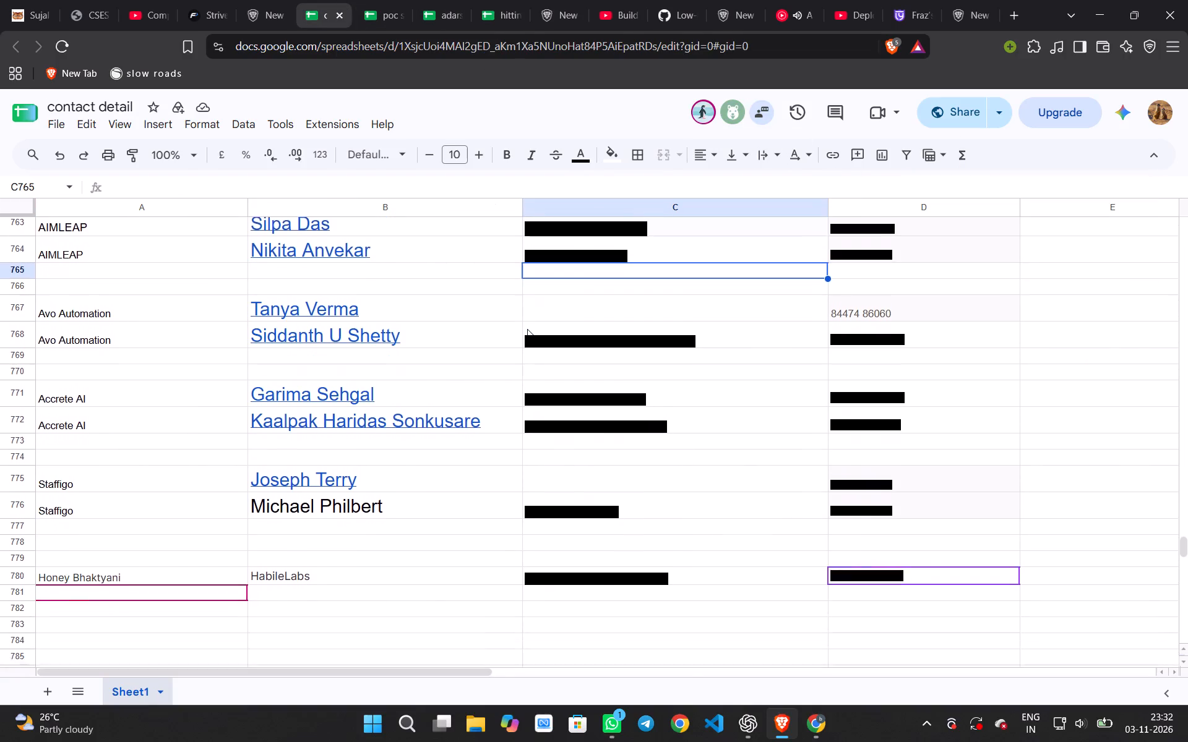
scroll(527, 329, down, 1)
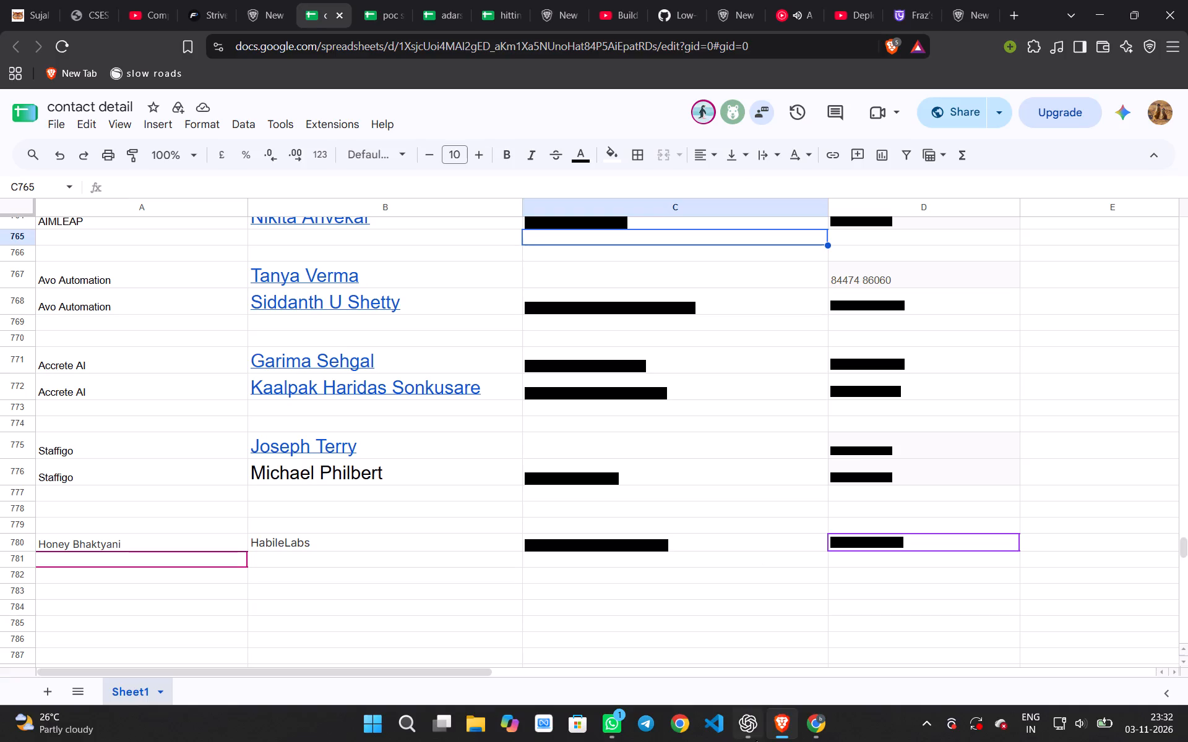
Switch to Google Chrome and review the open LinkedIn profile of Azuga's Senior Talent Acquisition Specialist.
click(812, 727)
scroll(472, 446, down, 1)
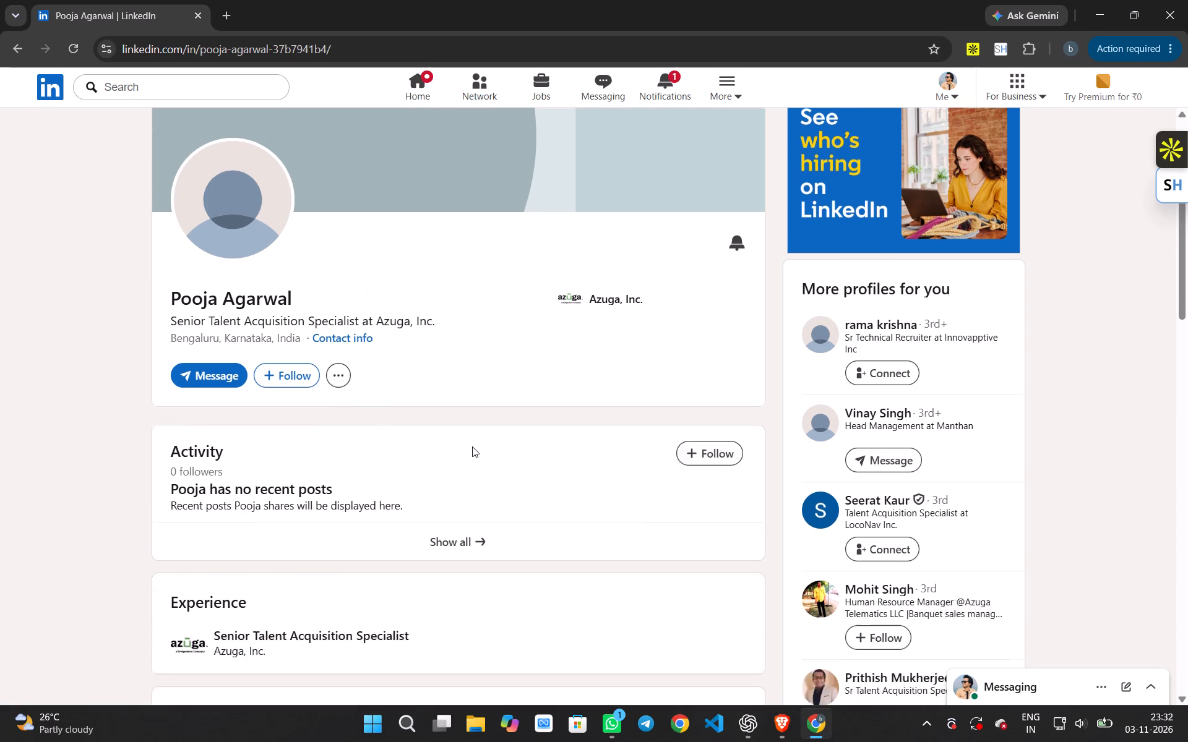
scroll(472, 446, down, 2)
scroll(472, 446, up, 1)
scroll(592, 286, down, 2)
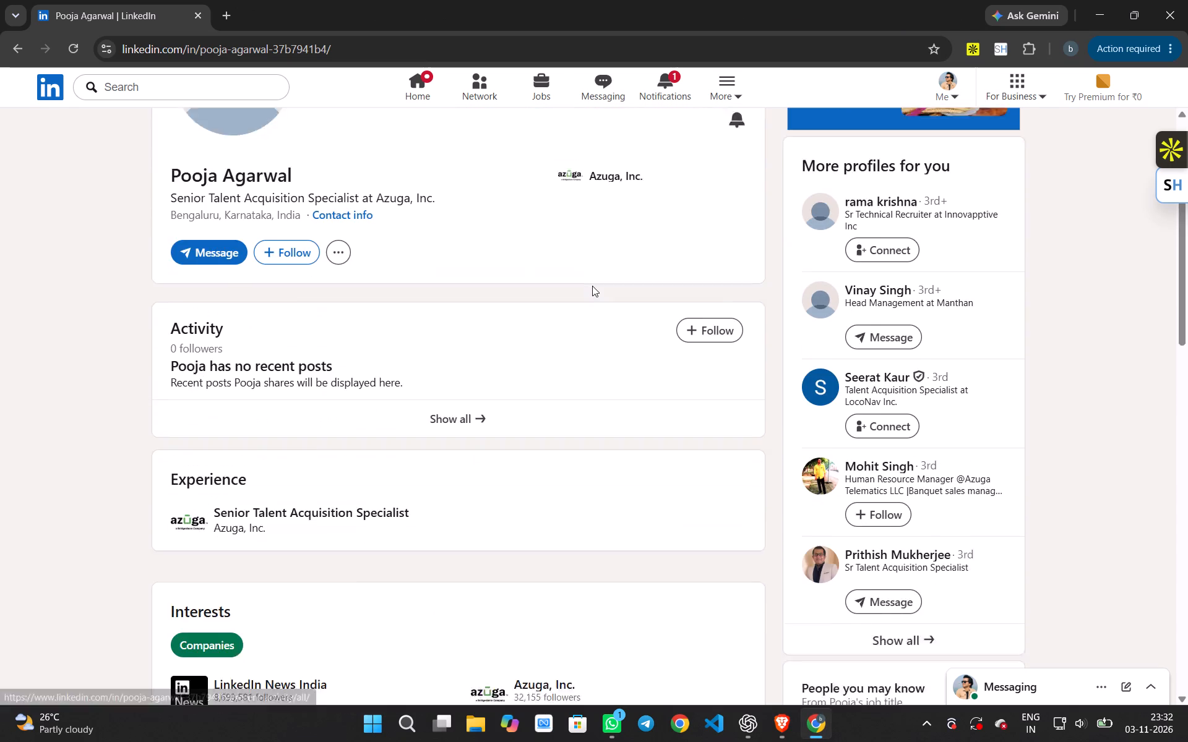
scroll(592, 286, up, 6)
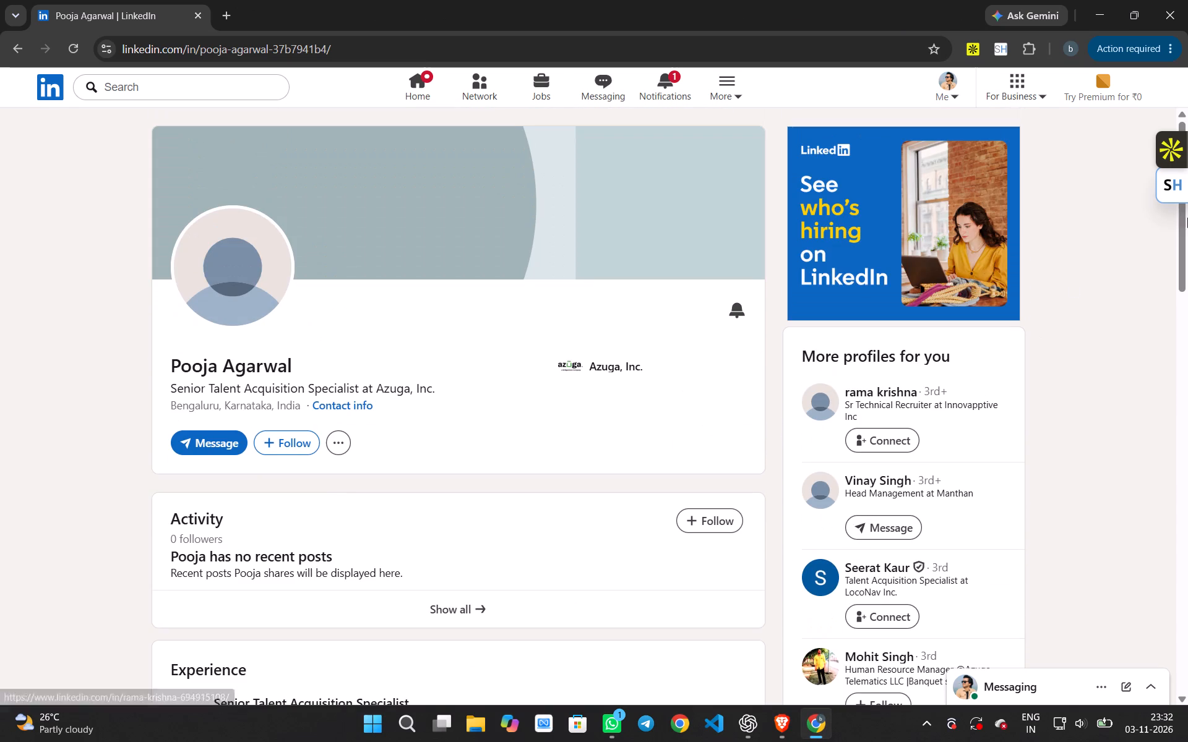
Look up the Senior Talent Acquisition Specialist's contact in Apollo.io and close Apollo.
click(1154, 153)
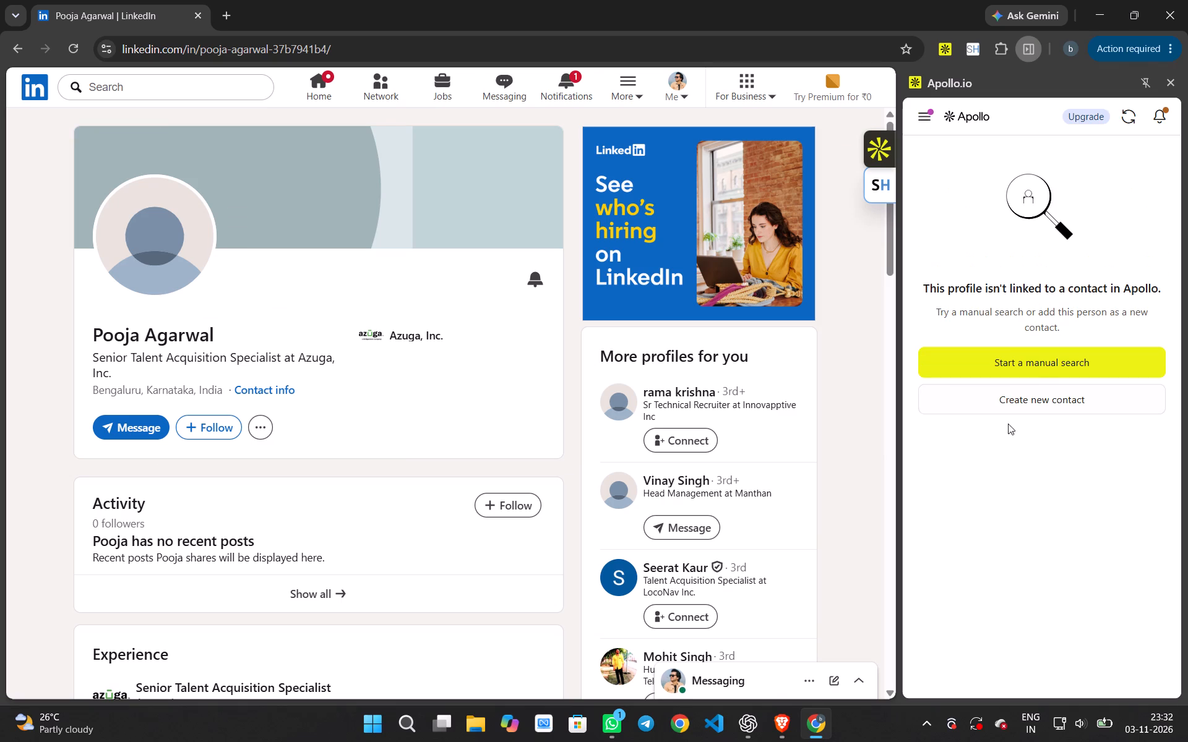
click(1173, 84)
Return to the Google results and review the experience on the Senior Director & Head Human Resources' LinkedIn profile.
scroll(706, 359, right, 5)
scroll(439, 391, down, 1)
scroll(431, 544, down, 1)
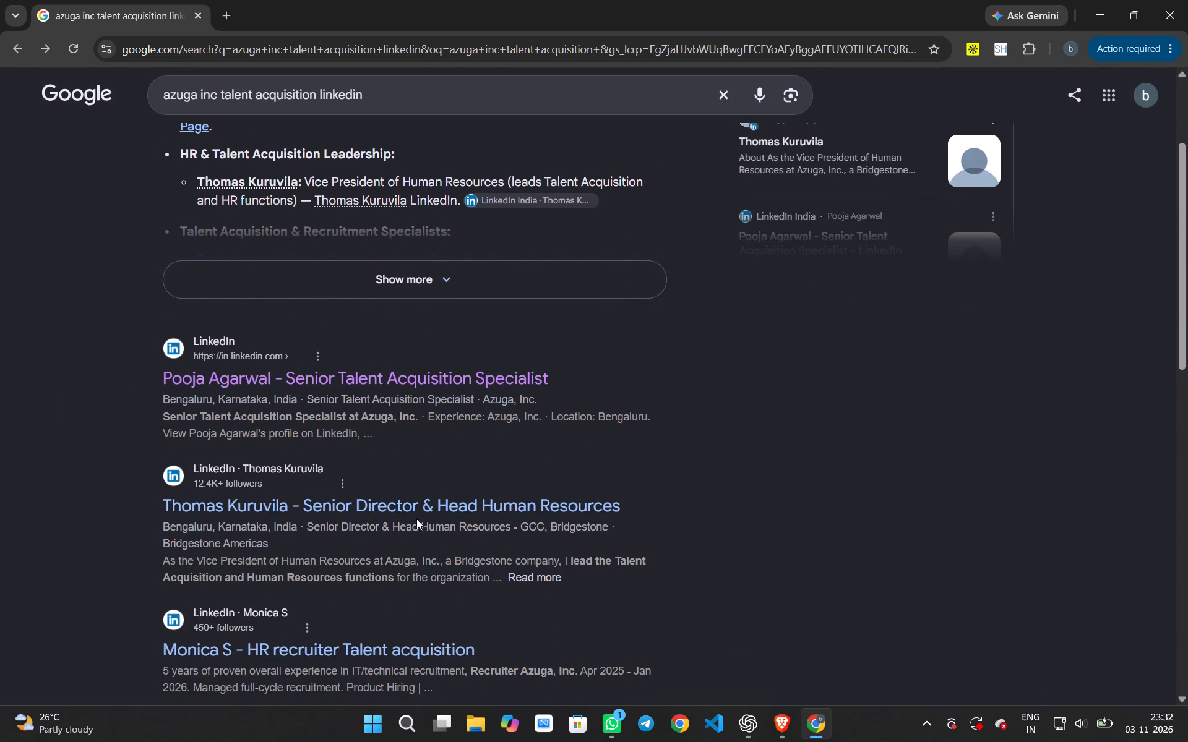
click(411, 514)
scroll(411, 514, down, 2)
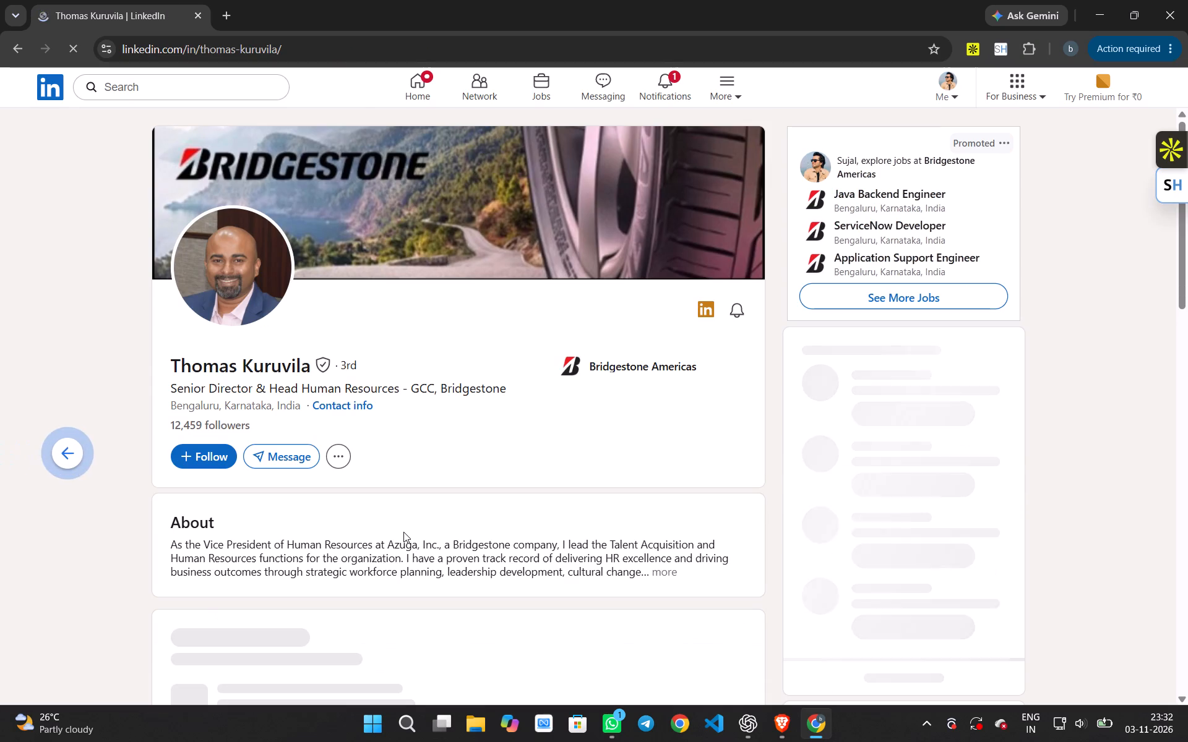
scroll(403, 532, down, 2)
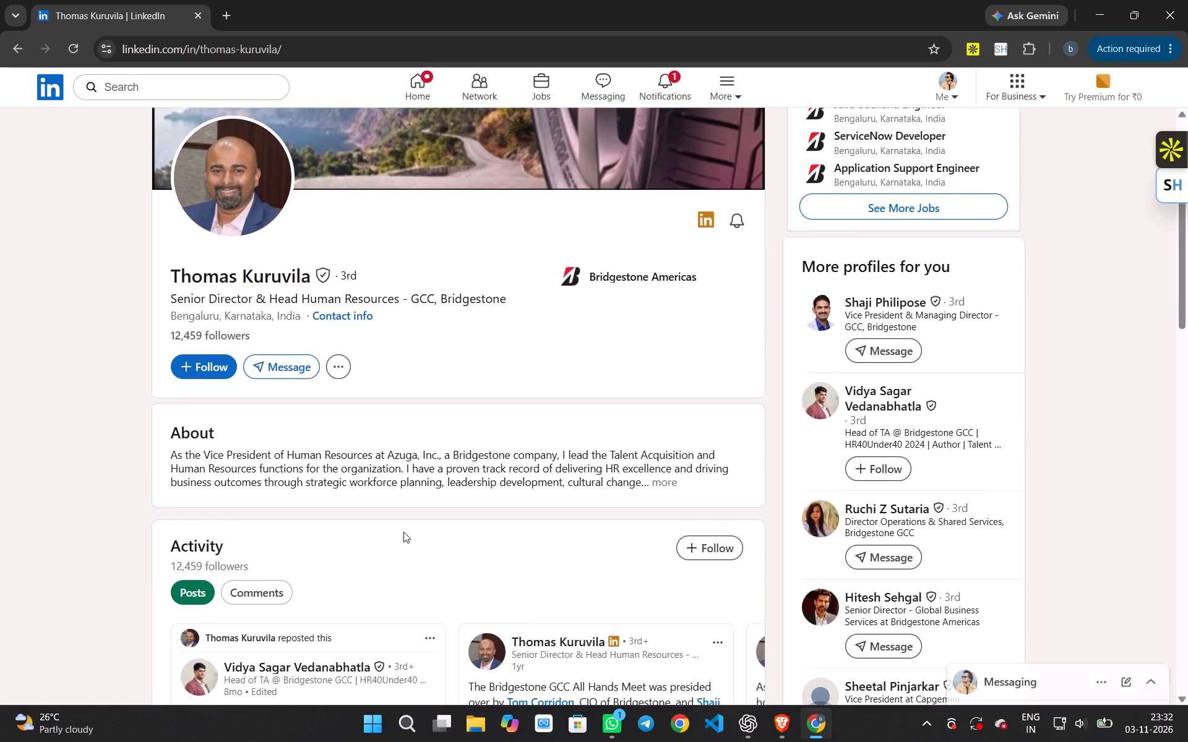
scroll(403, 532, down, 5)
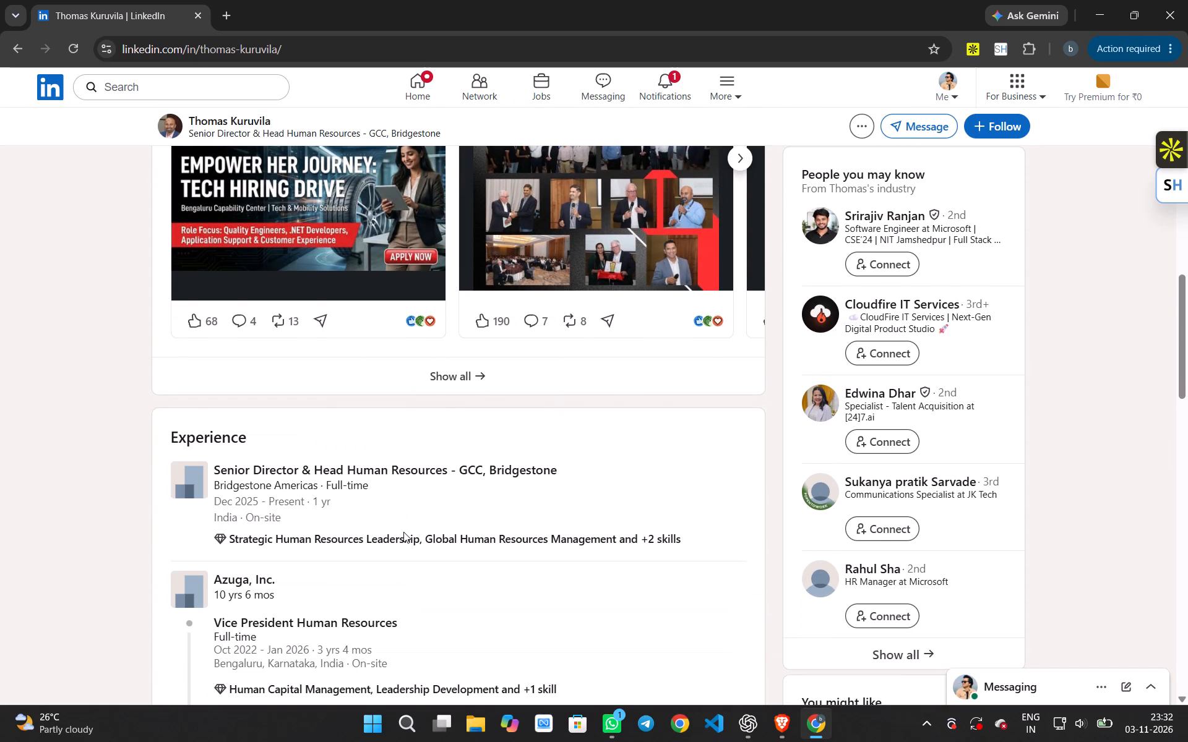
Return to the Google results and review the experience on the "HR recruiter Talent acquisition" LinkedIn profile.
scroll(403, 532, right, 7)
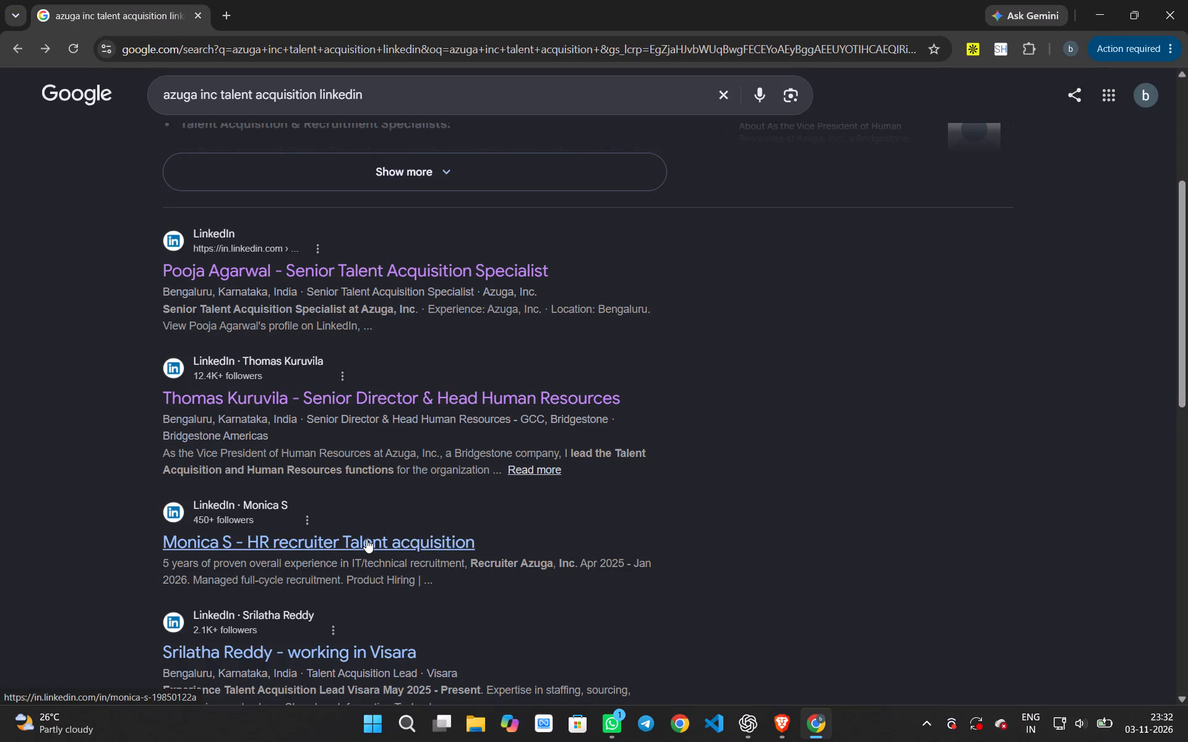
click(366, 539)
scroll(366, 539, down, 1)
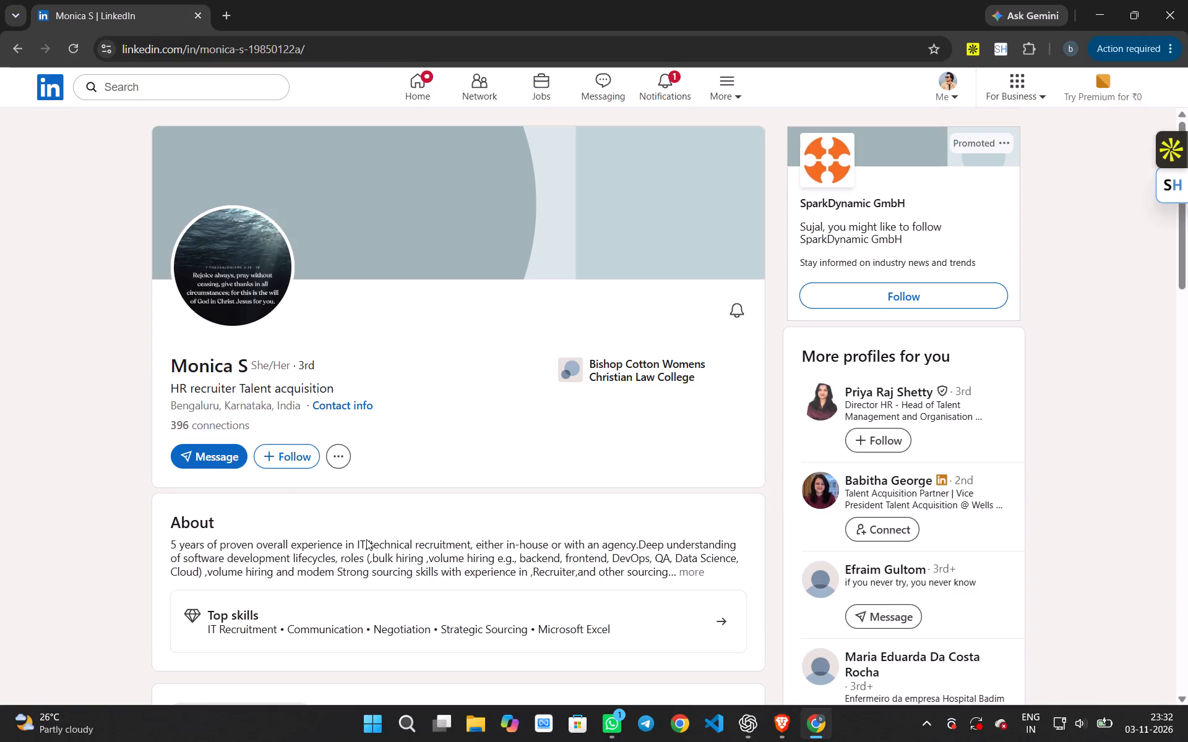
scroll(366, 539, down, 5)
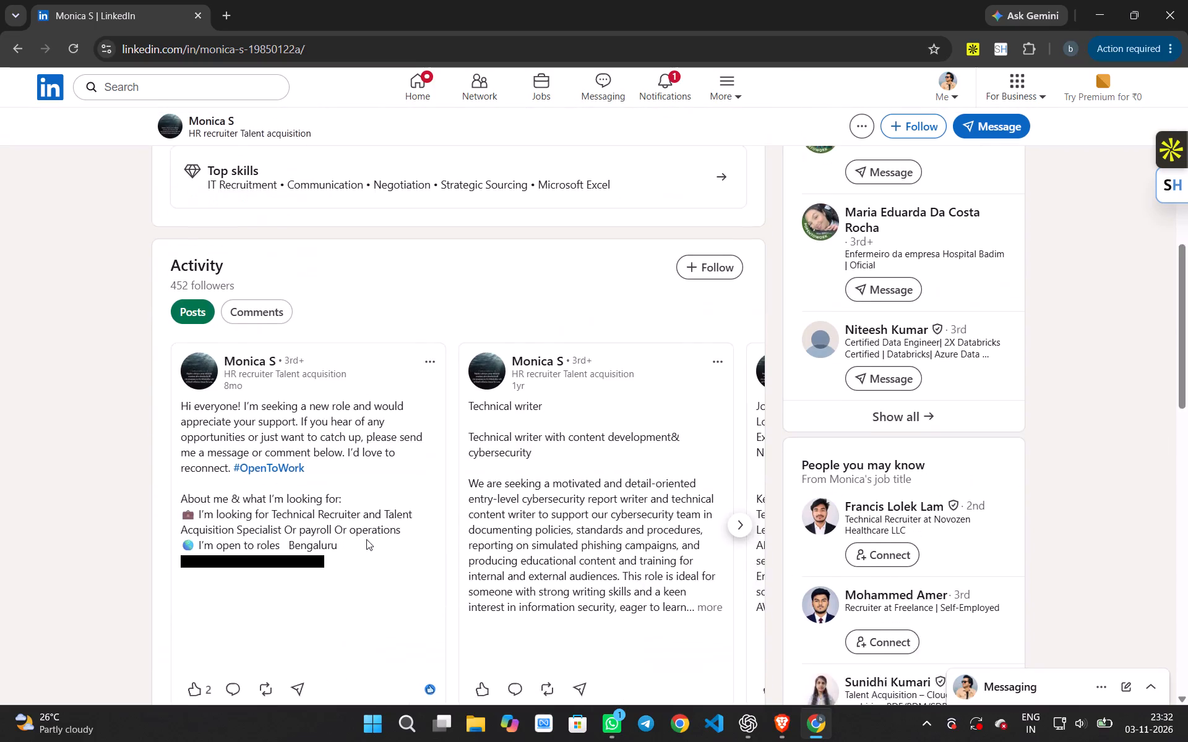
scroll(366, 539, down, 3)
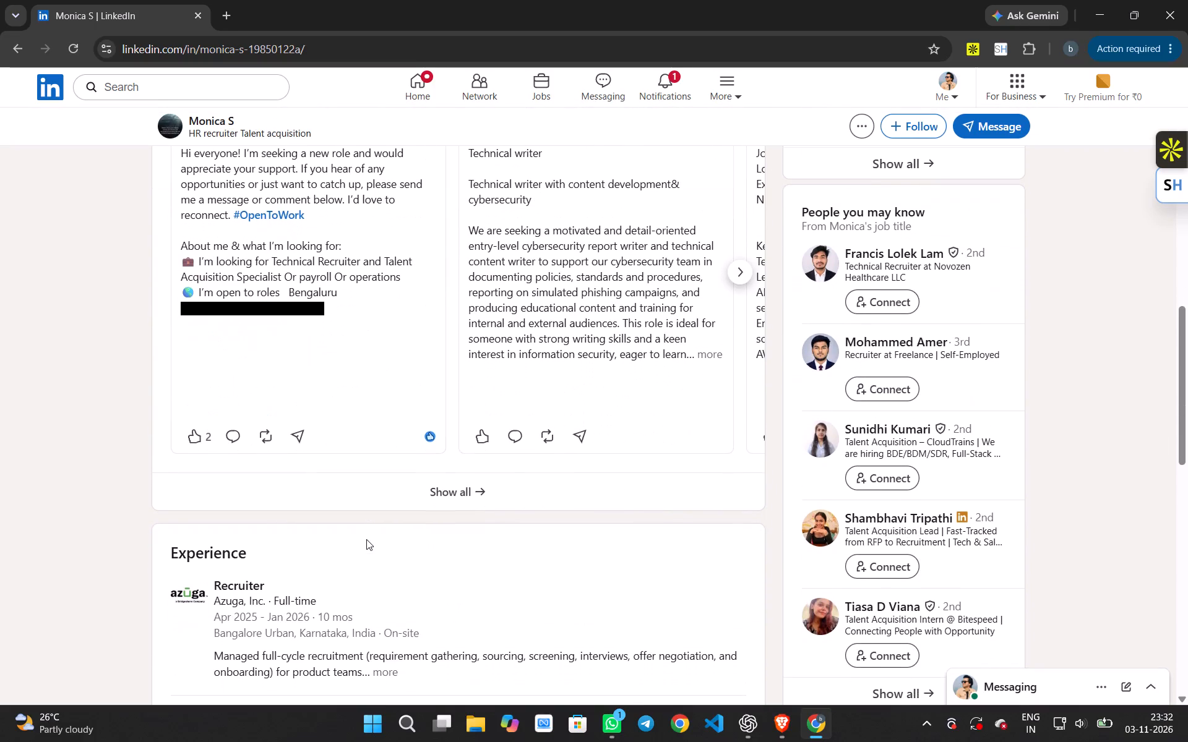
scroll(366, 539, down, 1)
Return to the Google results and open the People section of Azuga, Inc.'s LinkedIn company page.
scroll(366, 539, right, 7)
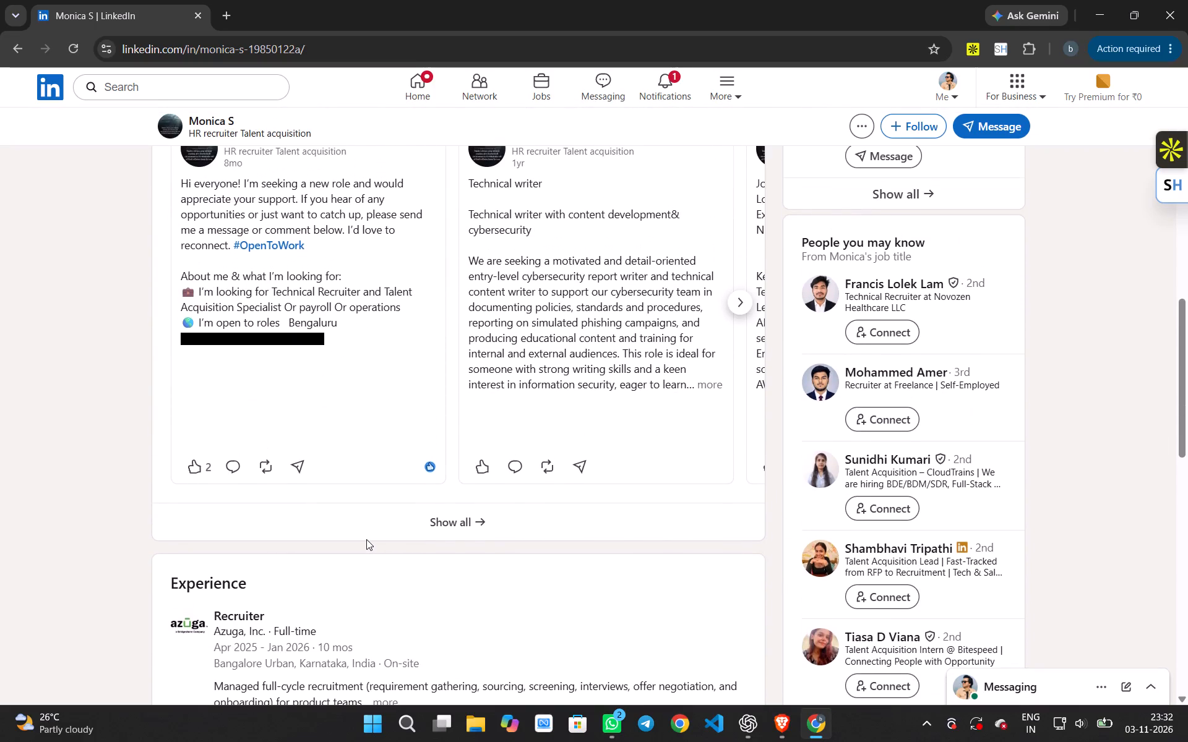
scroll(366, 539, down, 3)
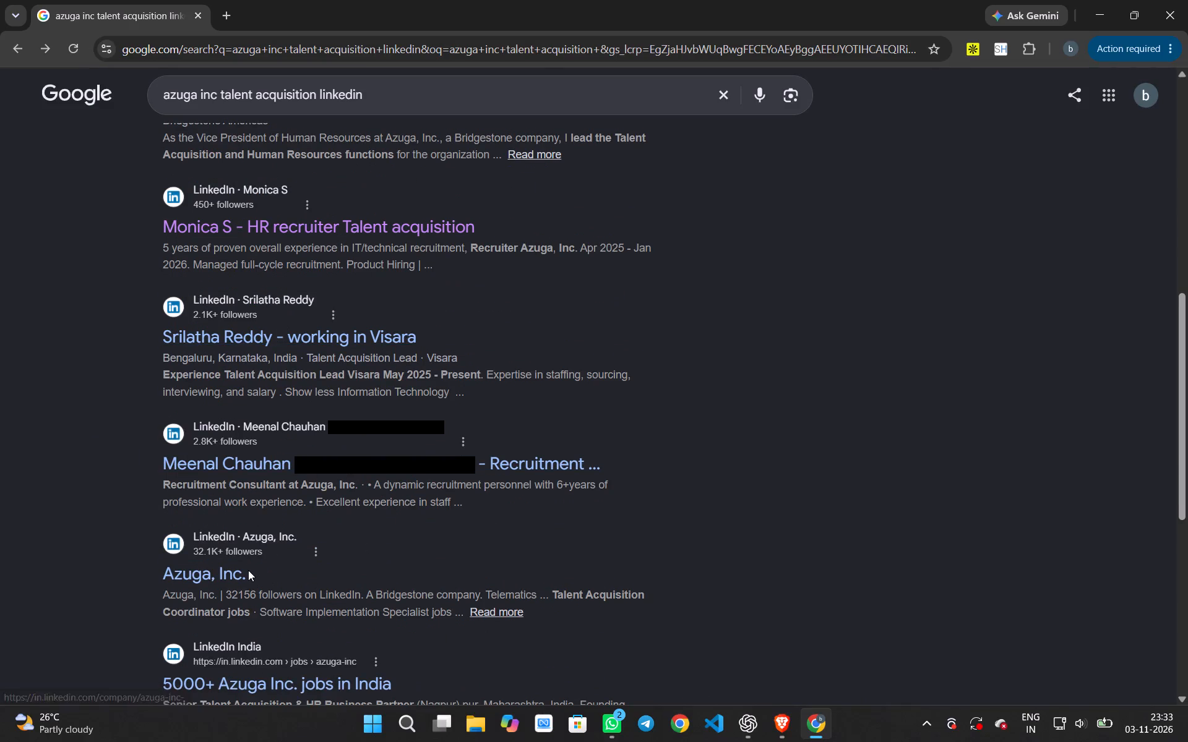
click(221, 571)
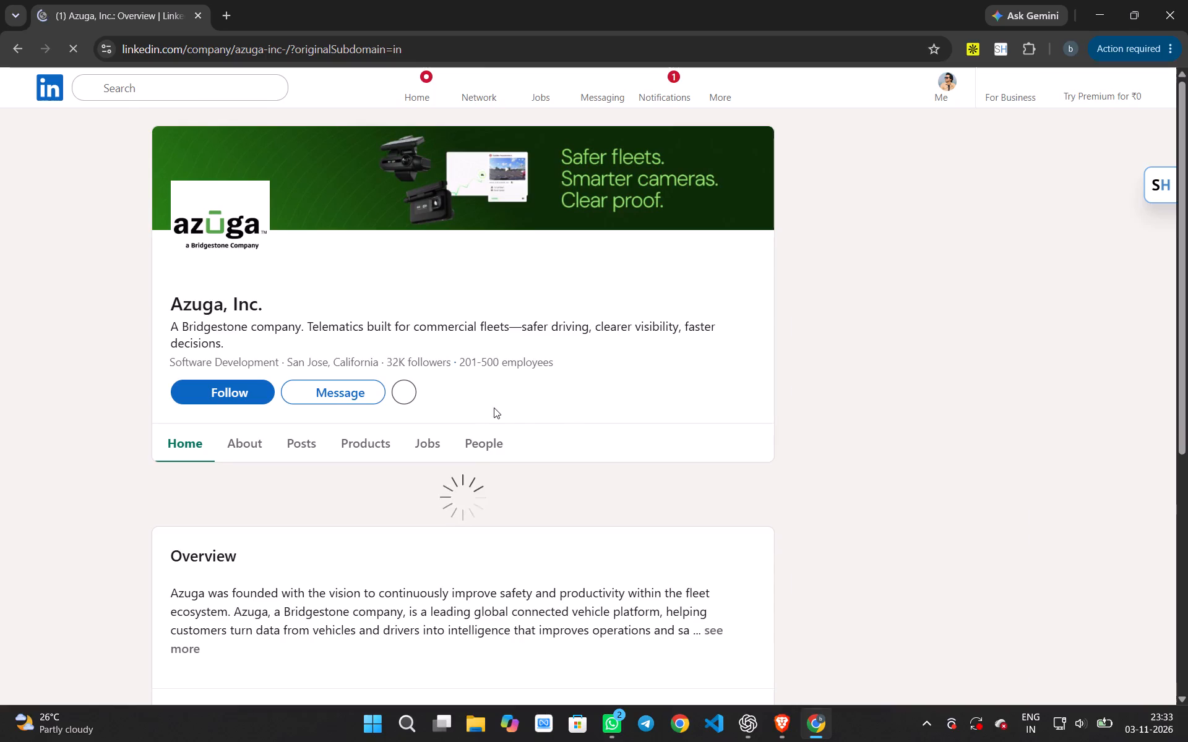
click(479, 449)
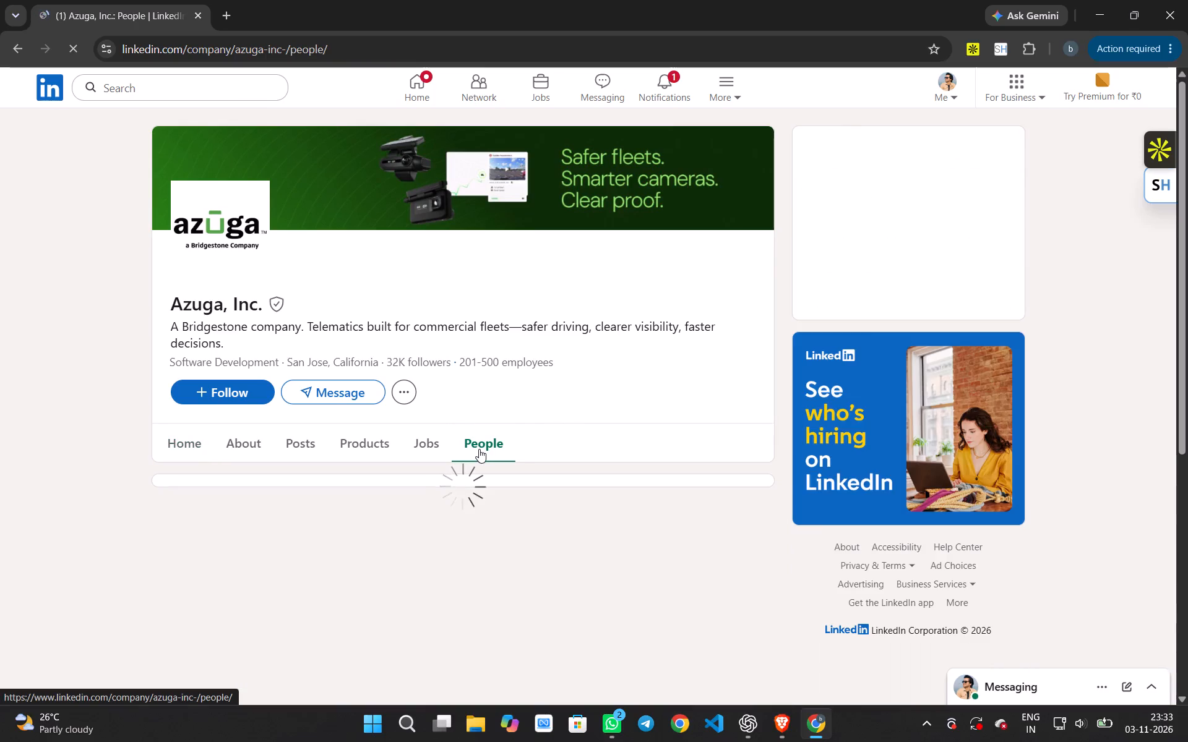
Examine the names and job titles of the people listed for Azuga, Inc. down to the end of the list.
scroll(479, 449, down, 4)
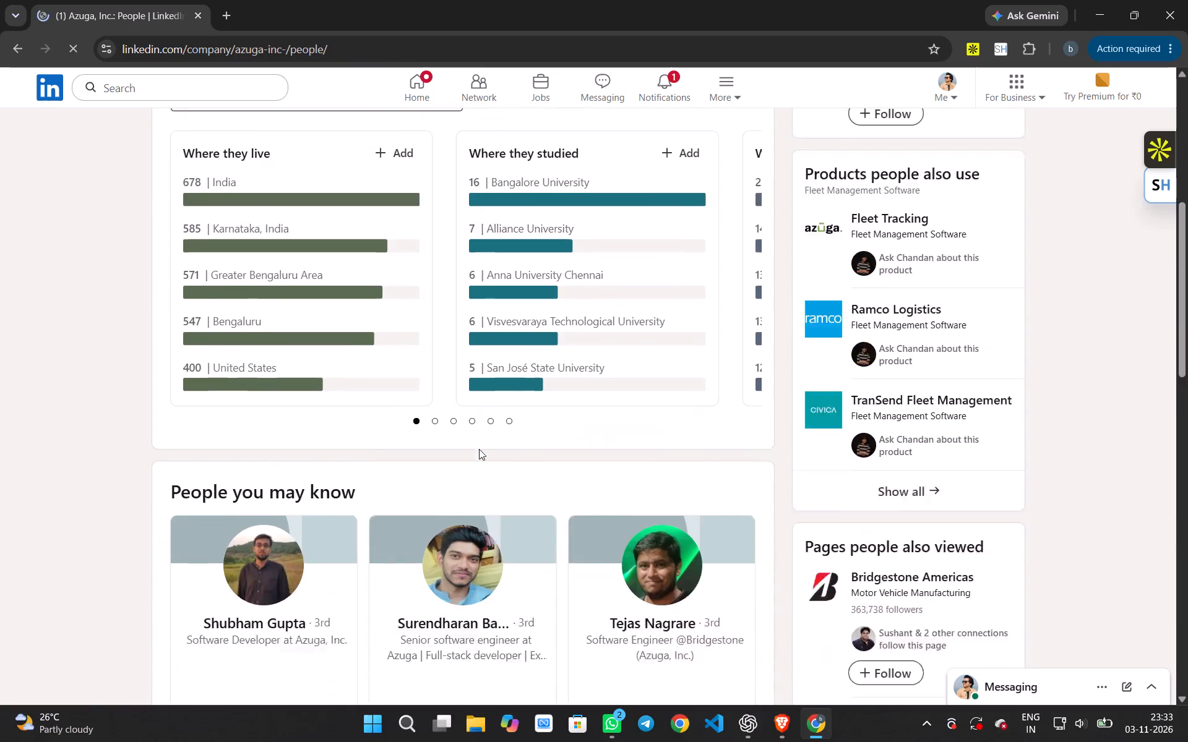
scroll(479, 449, down, 4)
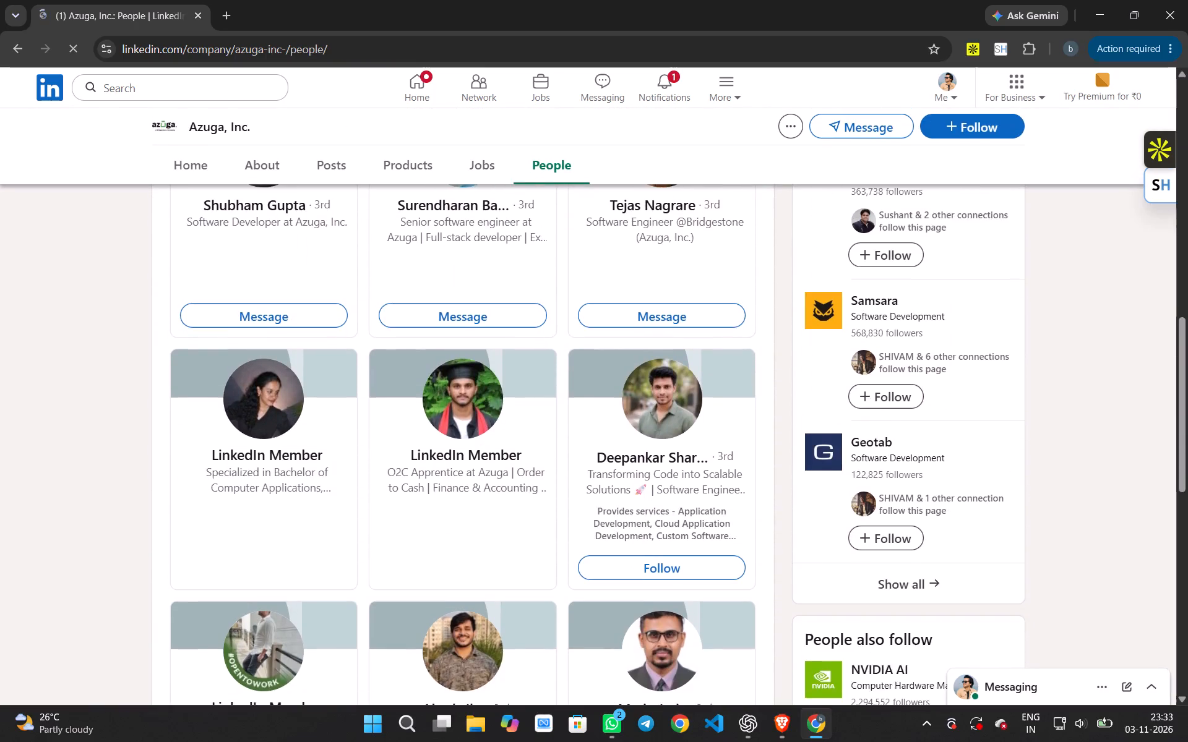
scroll(479, 449, down, 1)
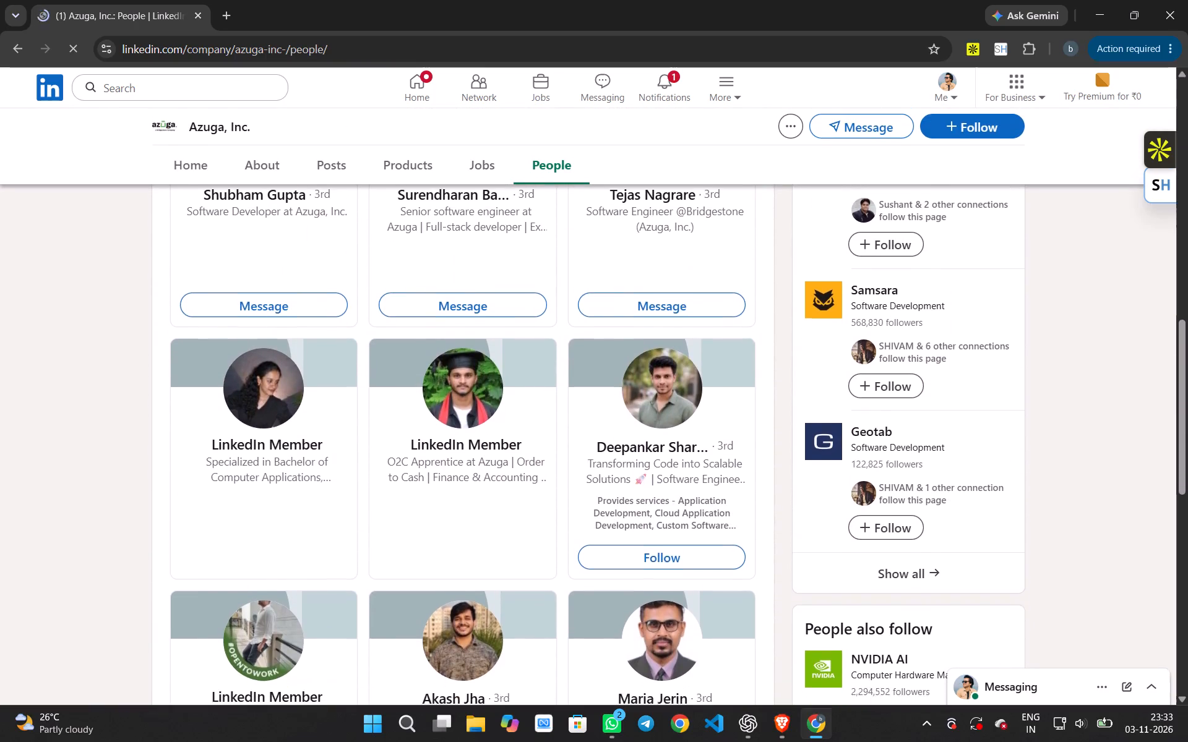
scroll(479, 449, down, 3)
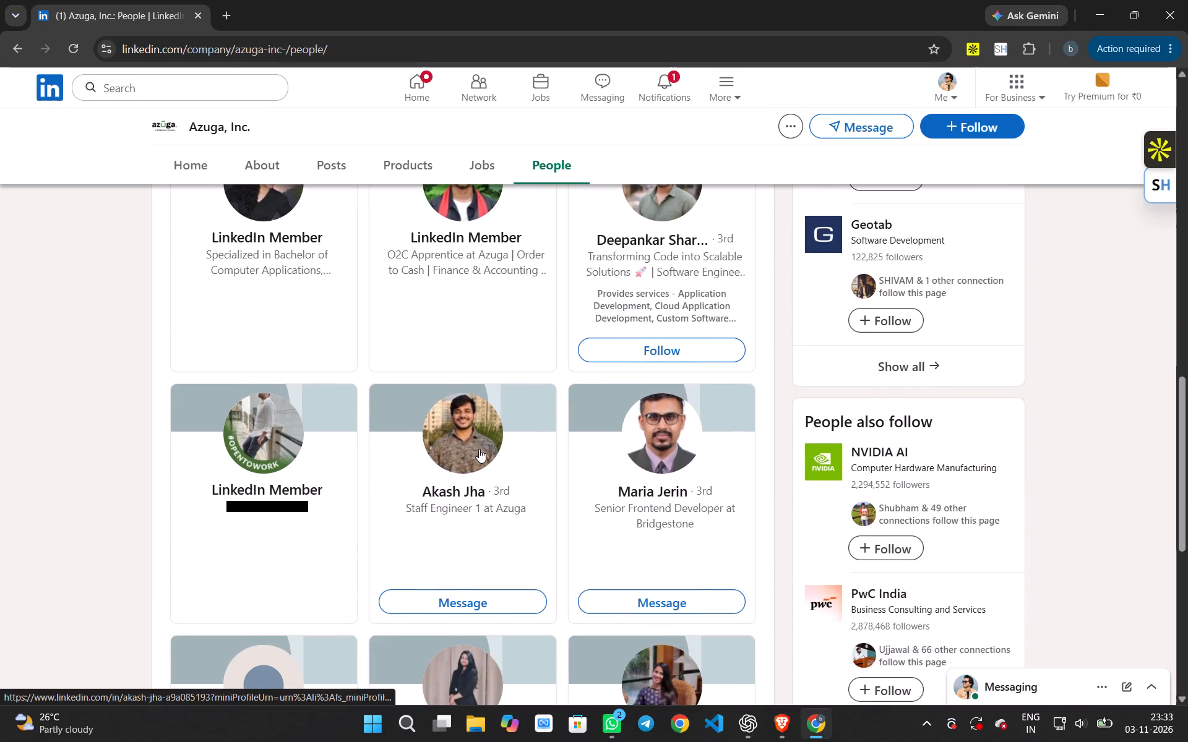
scroll(479, 449, down, 2)
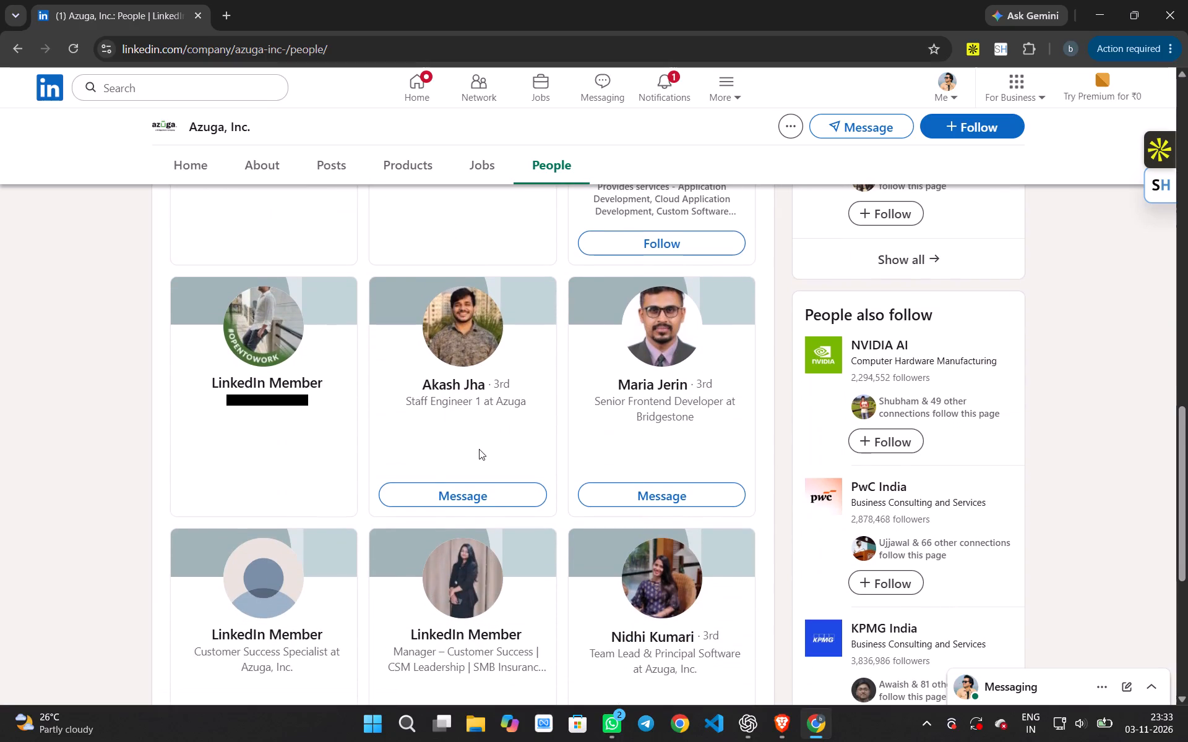
scroll(479, 449, down, 2)
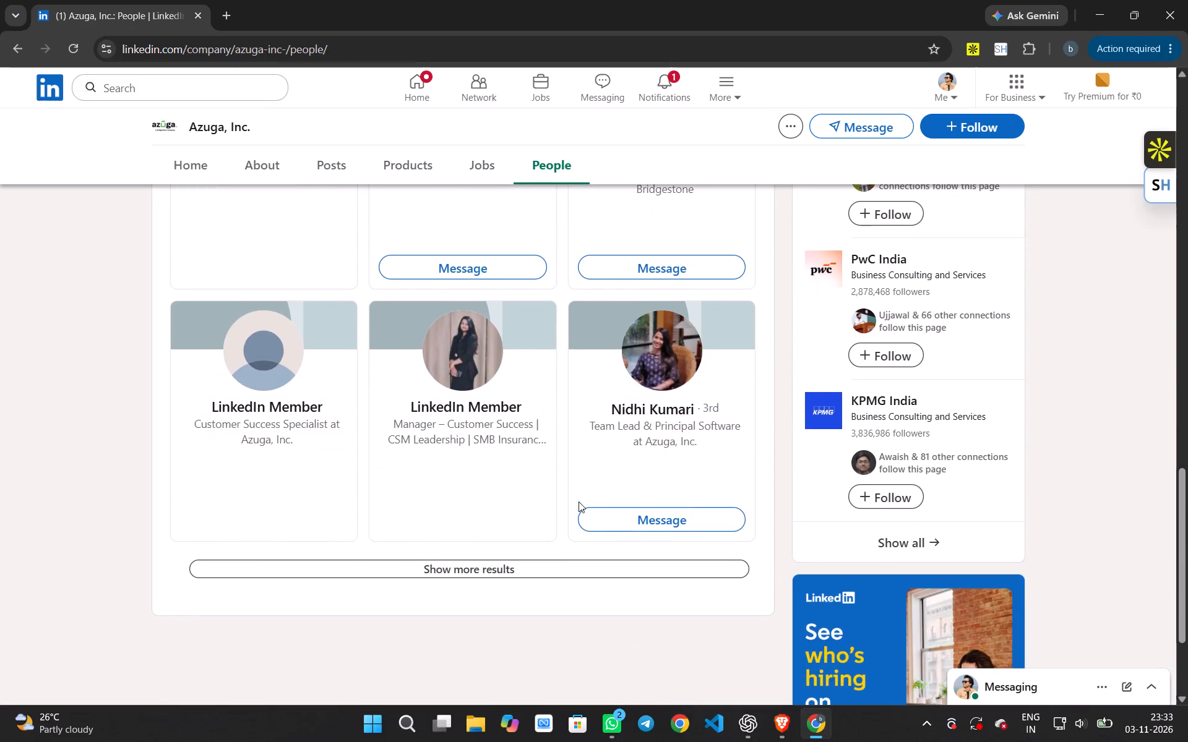
Load more of Azuga, Inc.'s people and examine the added names and job titles for HR or talent acquisition roles.
click(514, 571)
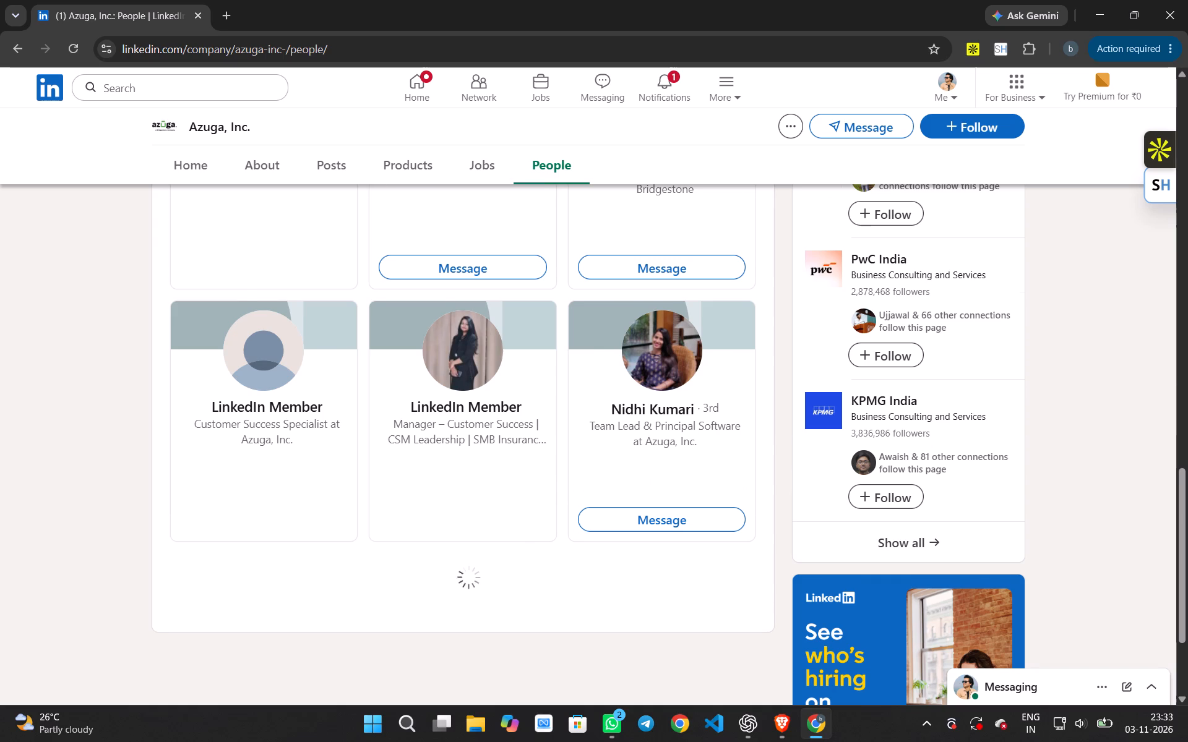
scroll(514, 571, down, 5)
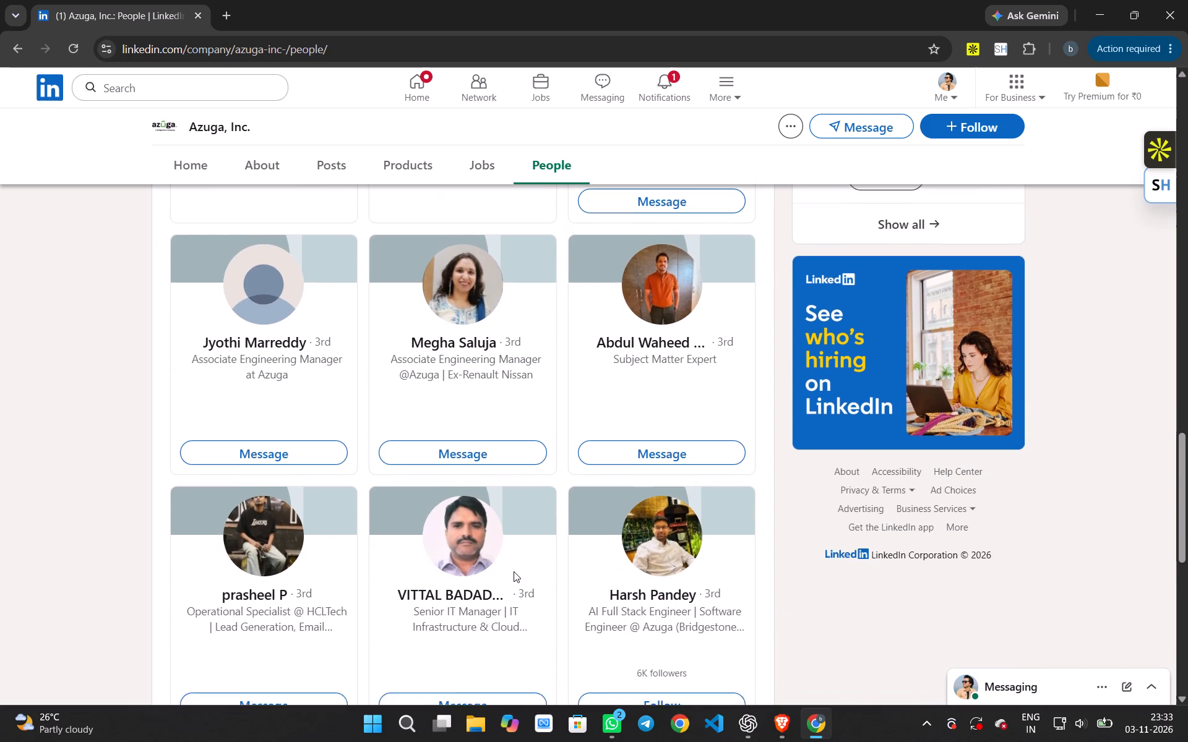
scroll(514, 571, down, 3)
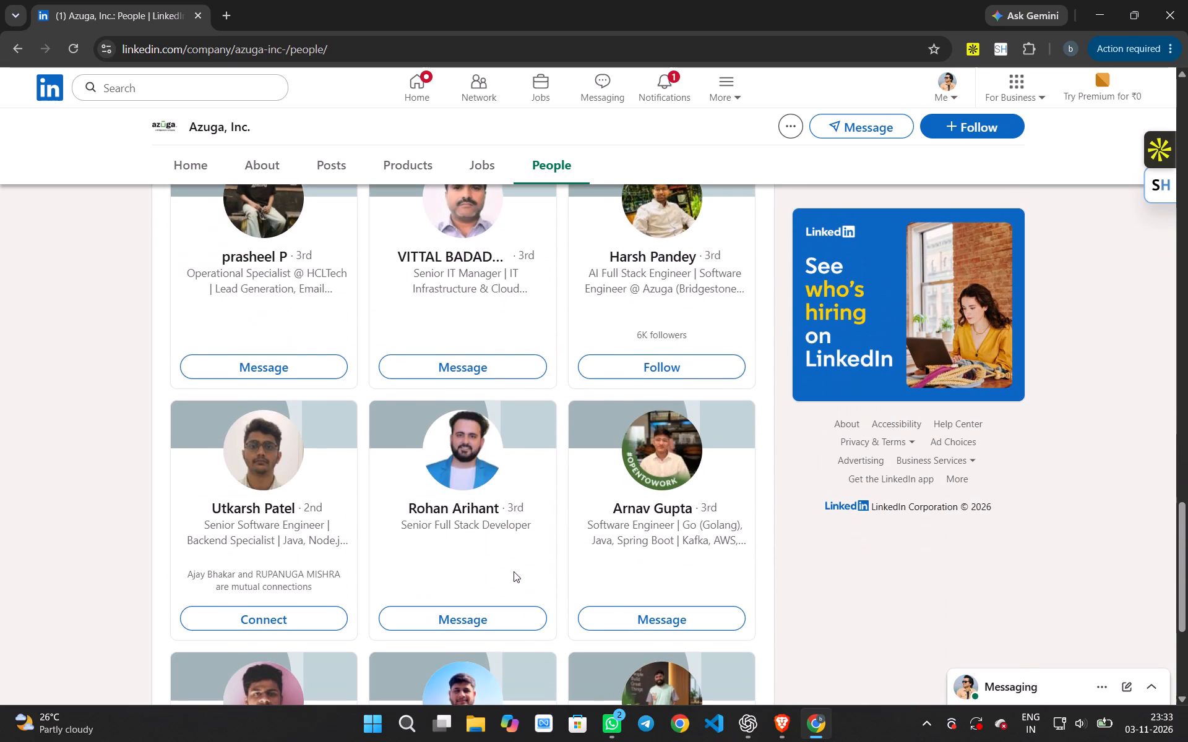
scroll(514, 571, down, 3)
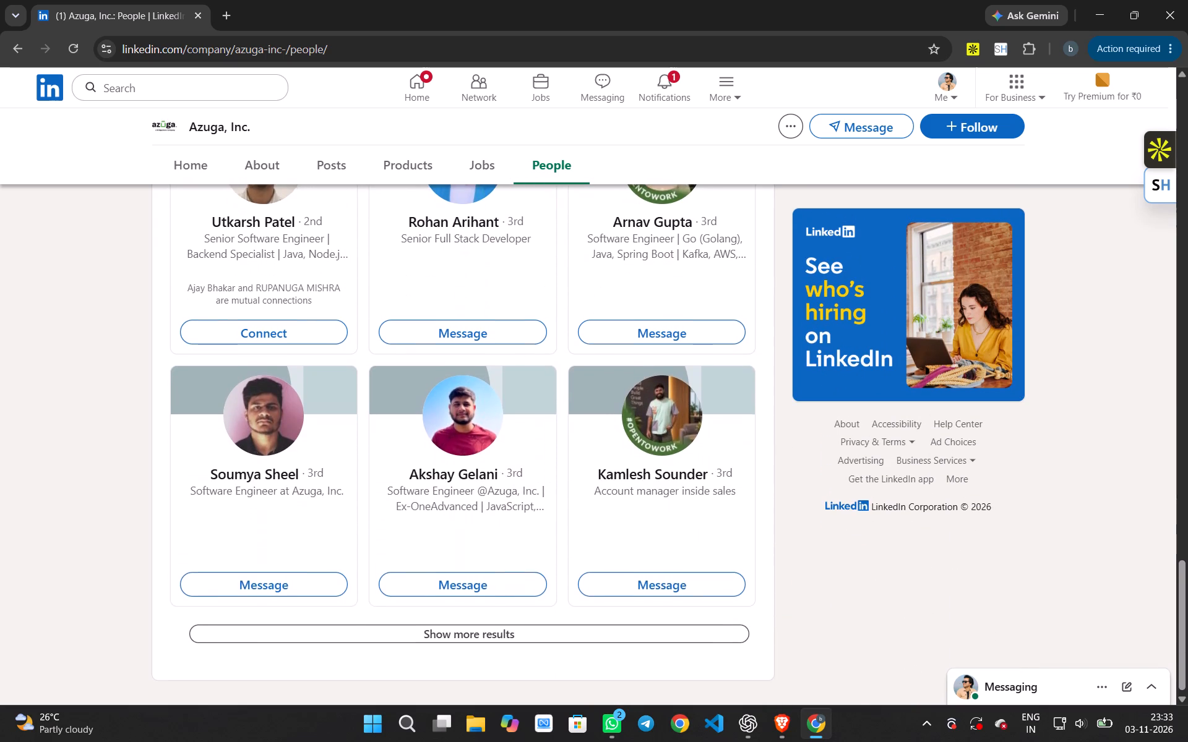
scroll(514, 571, down, 1)
Load the following batch of Azuga, Inc. people and examine their job titles for HR or talent acquisition roles.
click(504, 629)
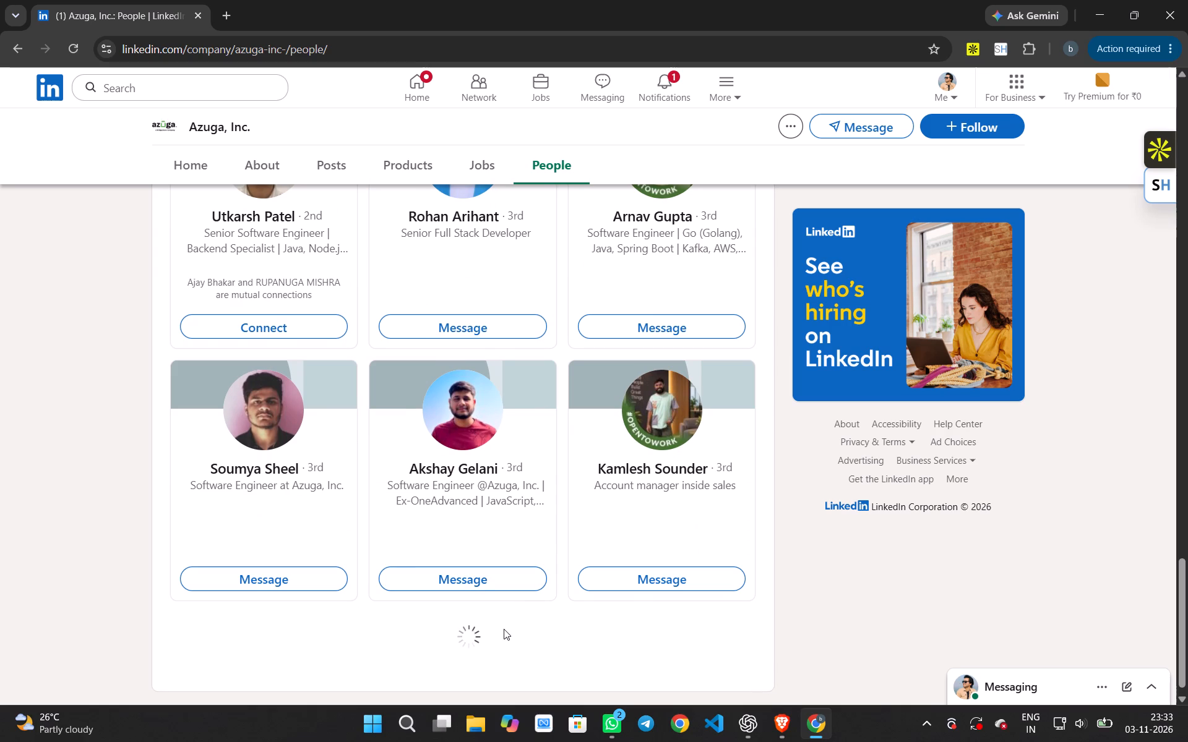
scroll(504, 629, down, 4)
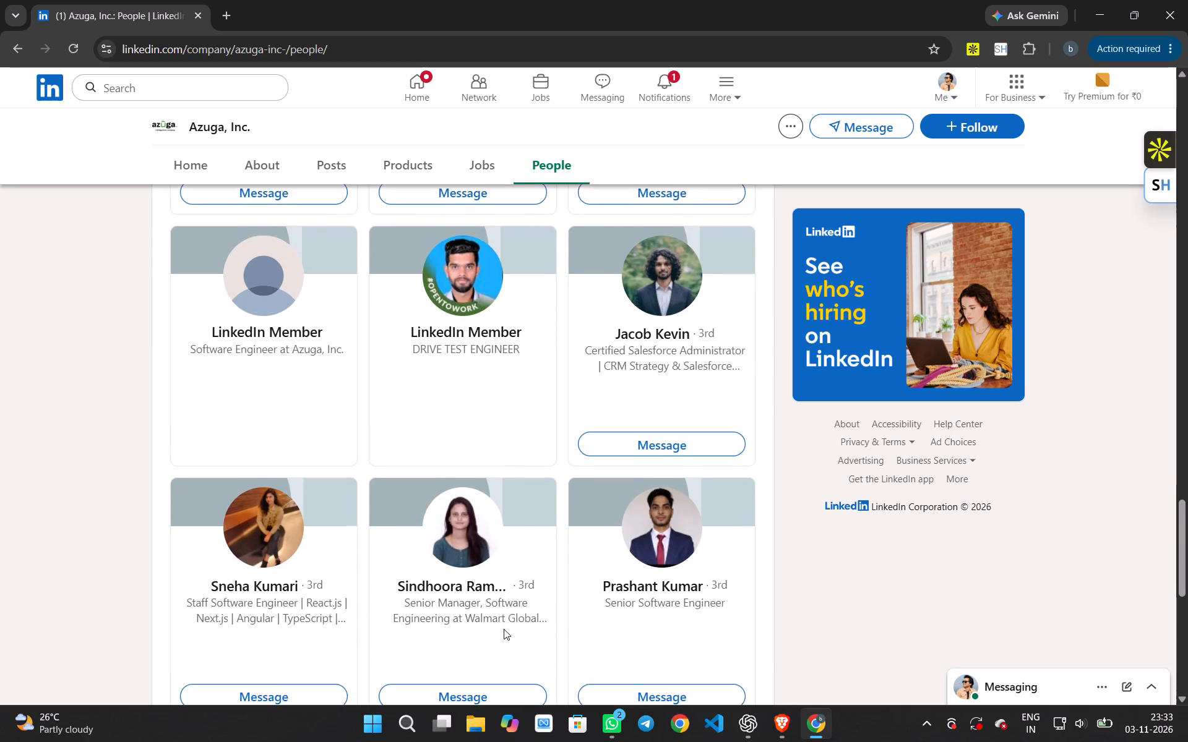
scroll(504, 629, down, 2)
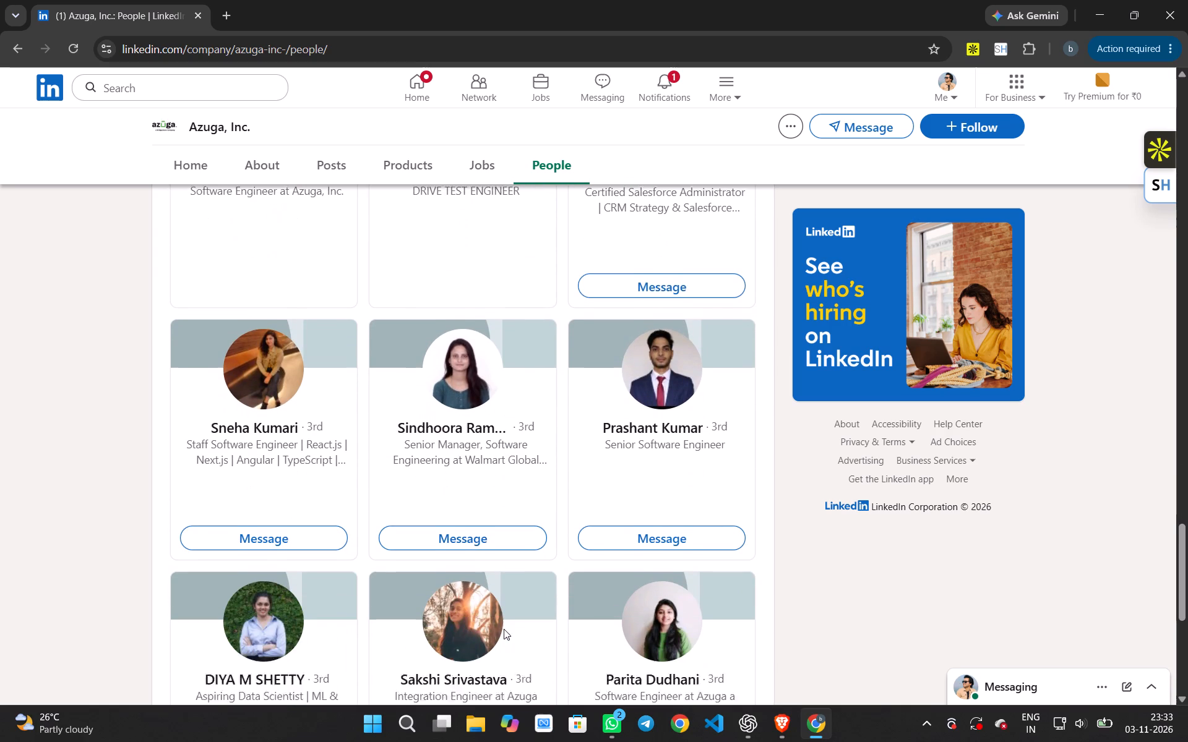
scroll(504, 629, down, 1)
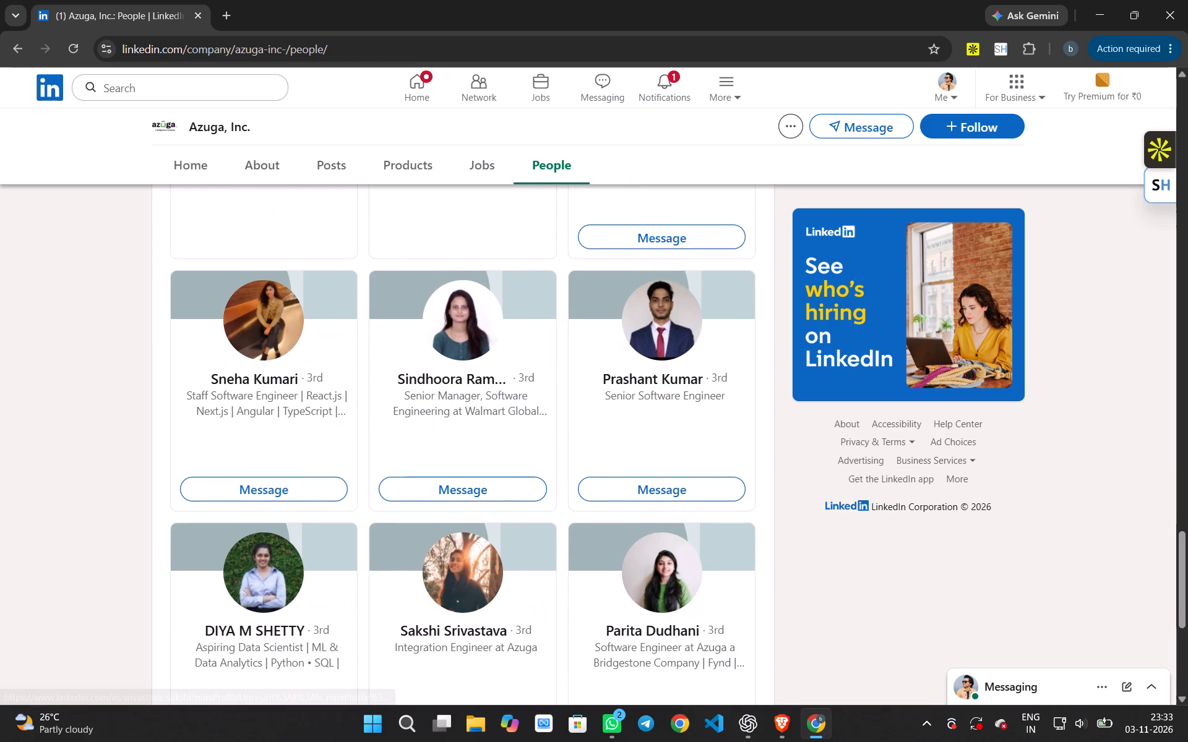
scroll(484, 407, down, 3)
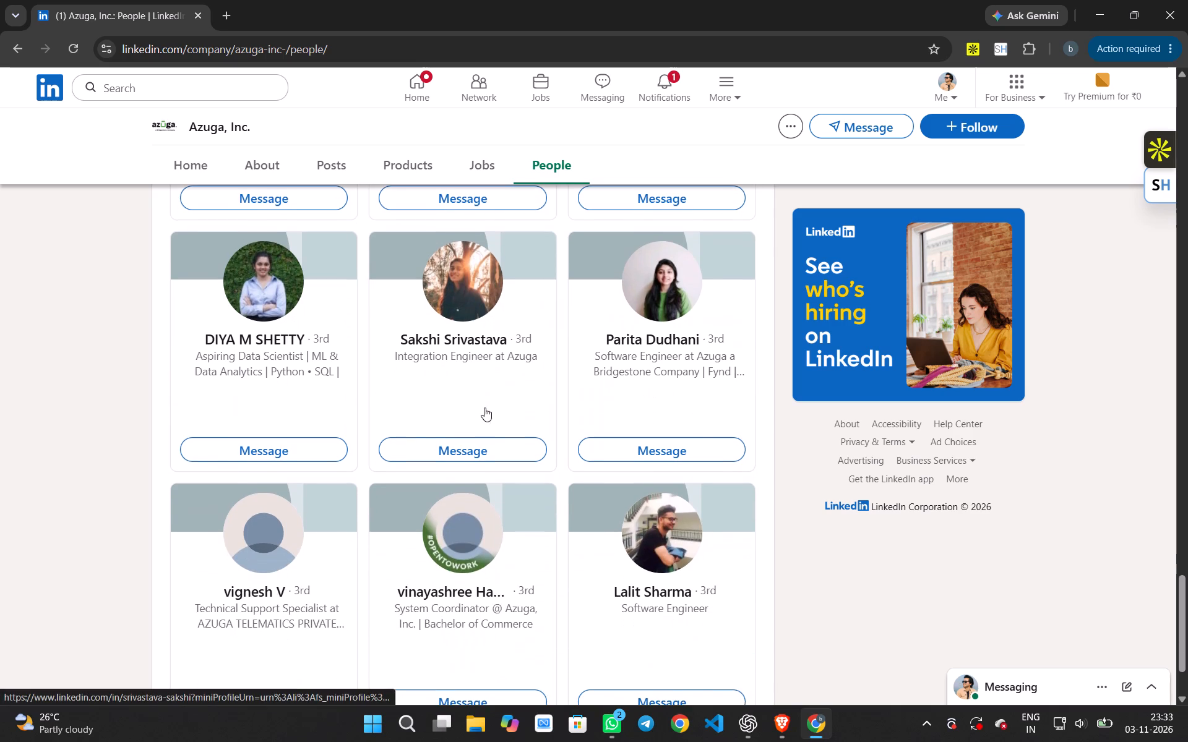
scroll(484, 407, down, 3)
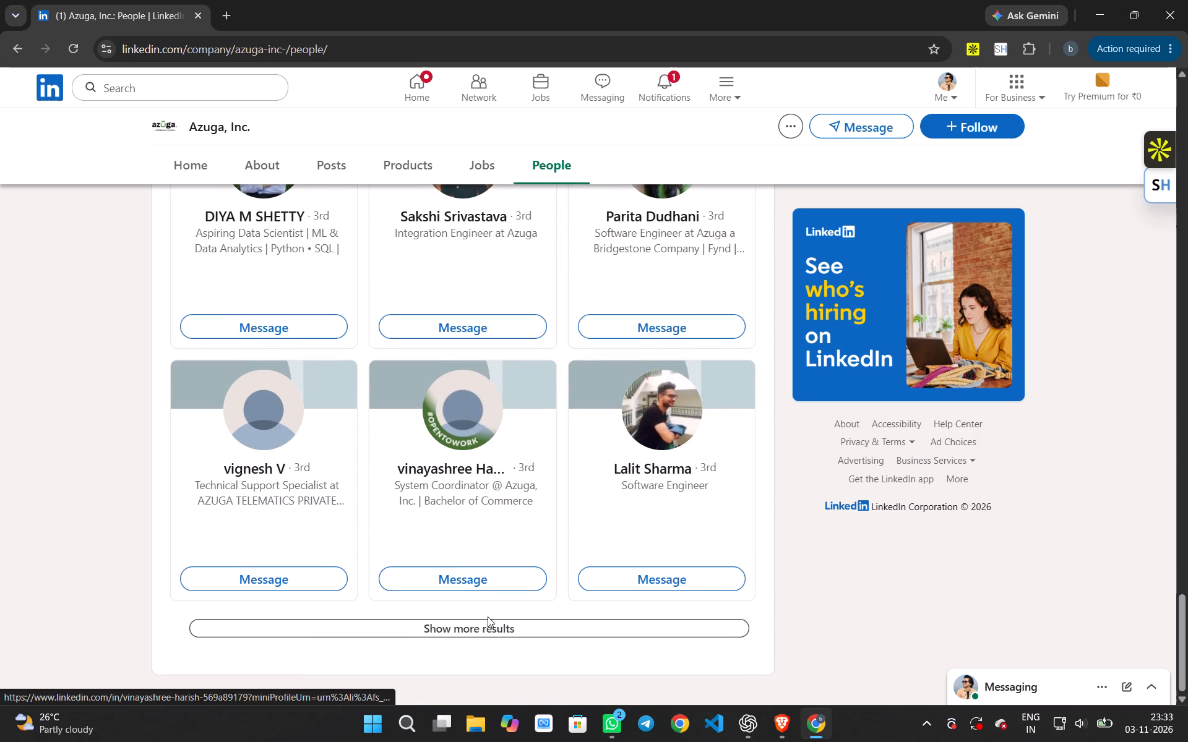
Load another batch of Azuga, Inc. people and check their job titles for HR or recruitment roles.
click(488, 633)
scroll(488, 633, down, 2)
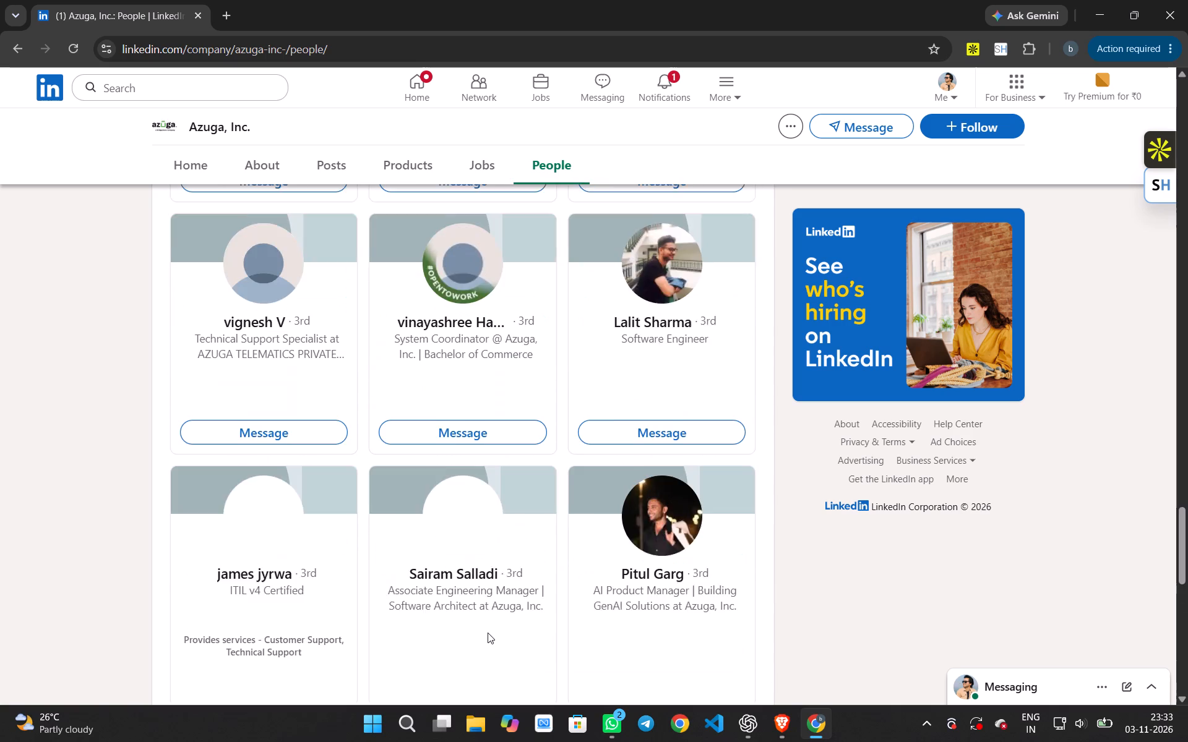
scroll(488, 633, down, 5)
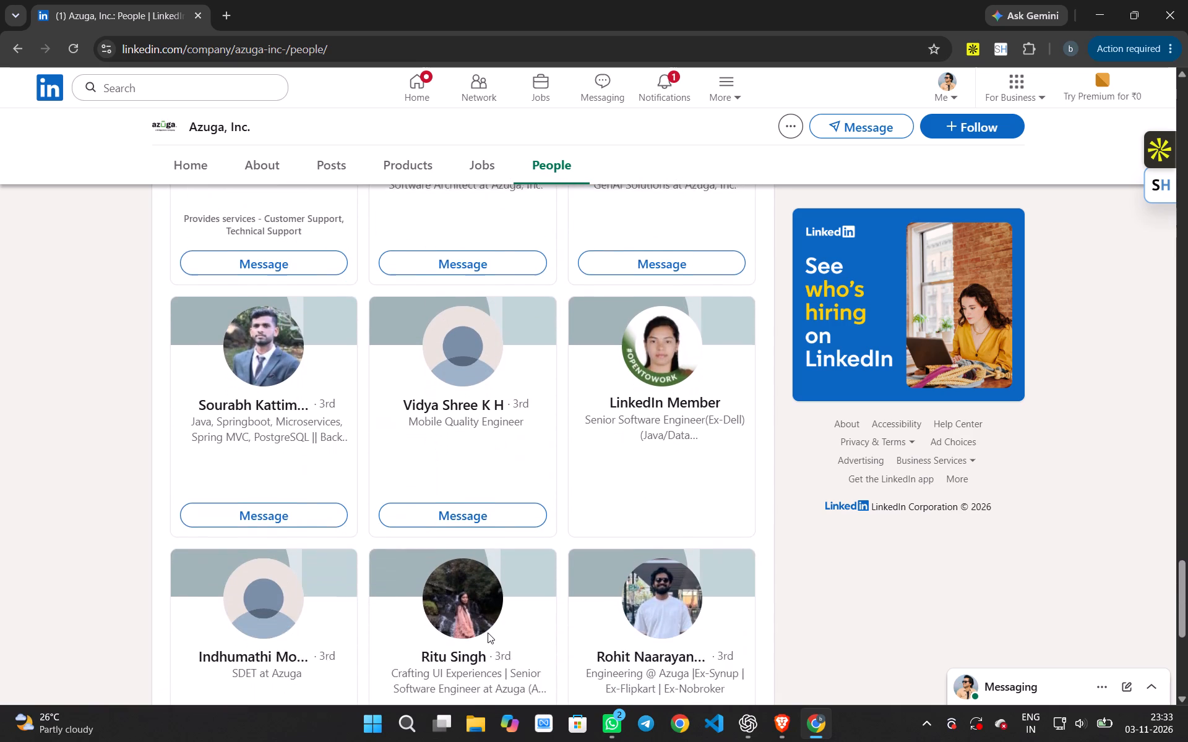
scroll(488, 633, down, 3)
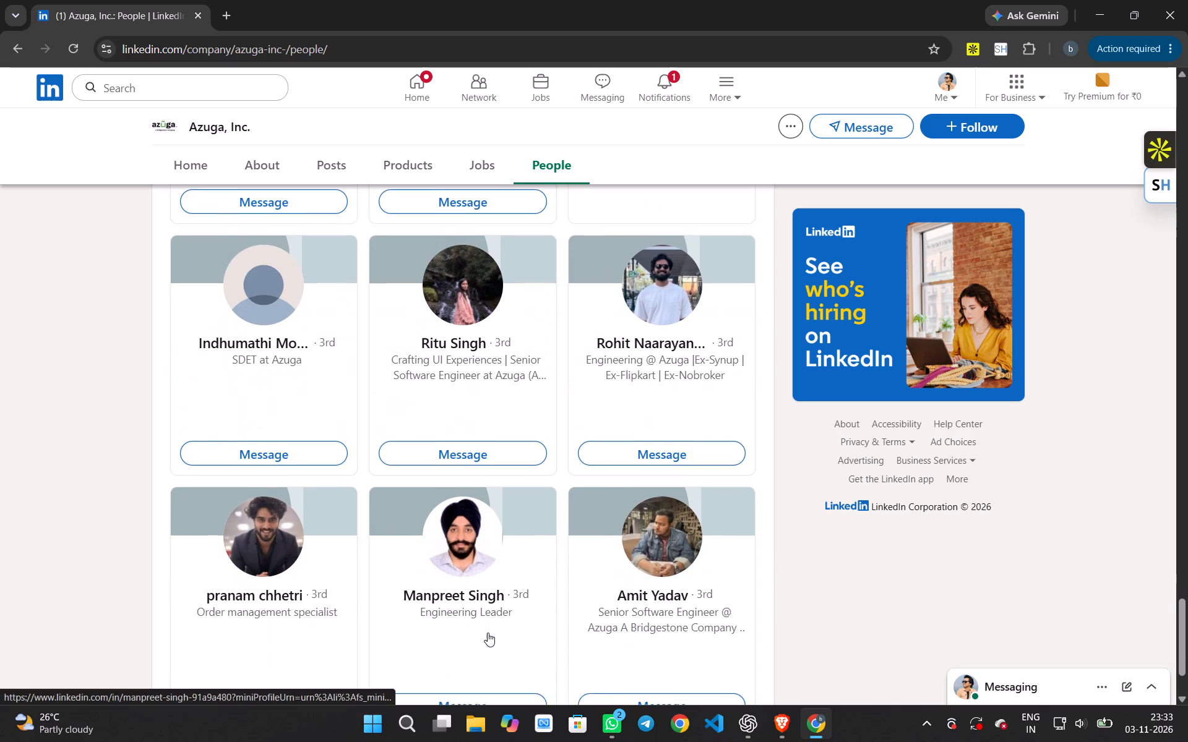
scroll(488, 633, down, 1)
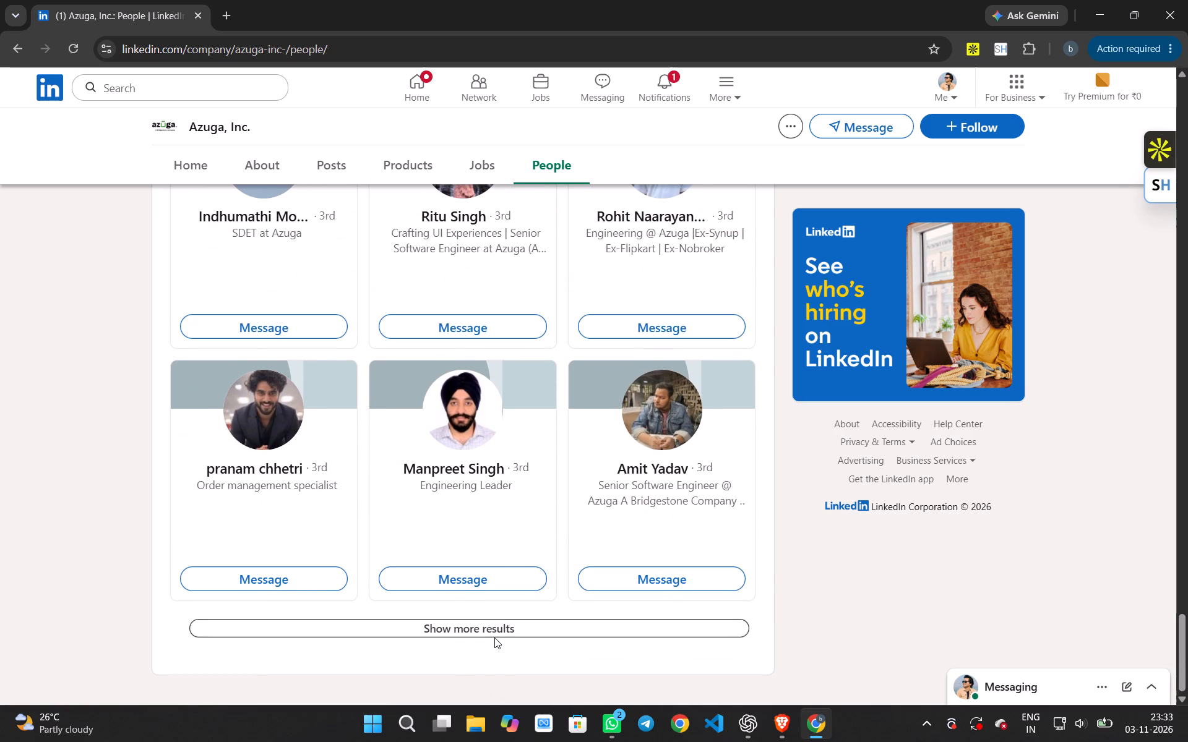
Load one more batch of Azuga, Inc. people and check their job titles down to the end of the list.
click(494, 638)
scroll(494, 638, down, 1)
click(493, 633)
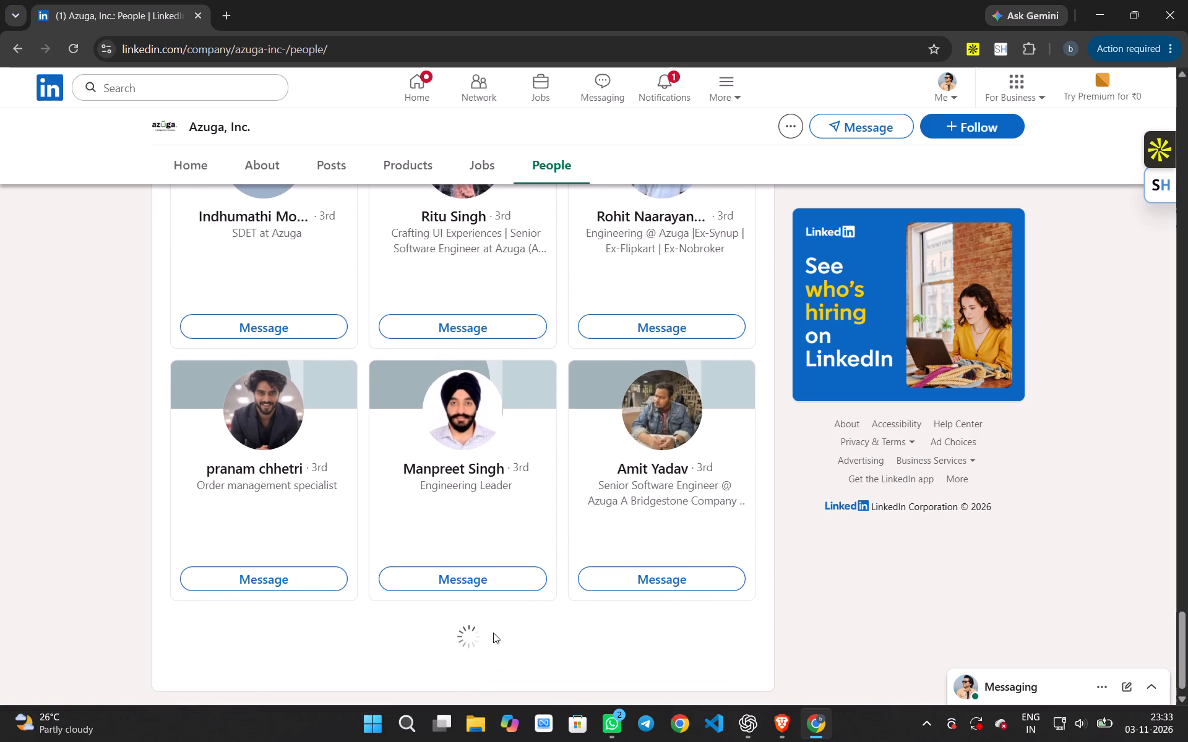
scroll(493, 633, down, 6)
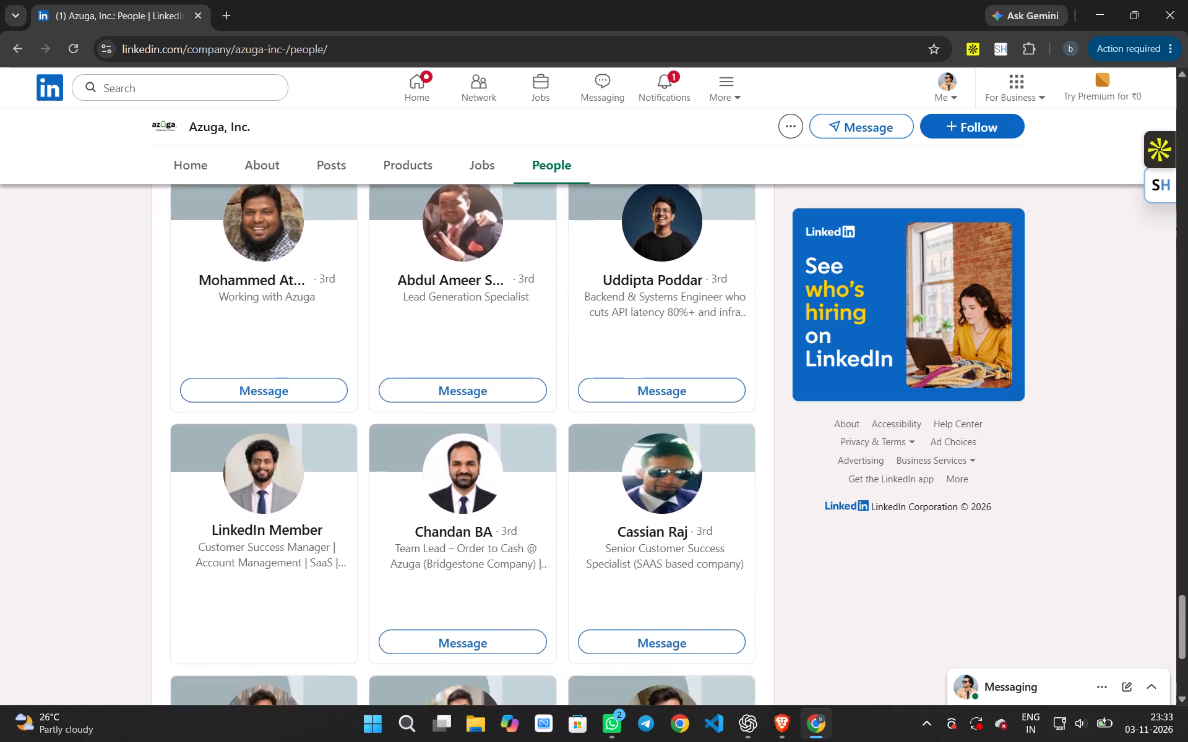
scroll(493, 633, down, 1)
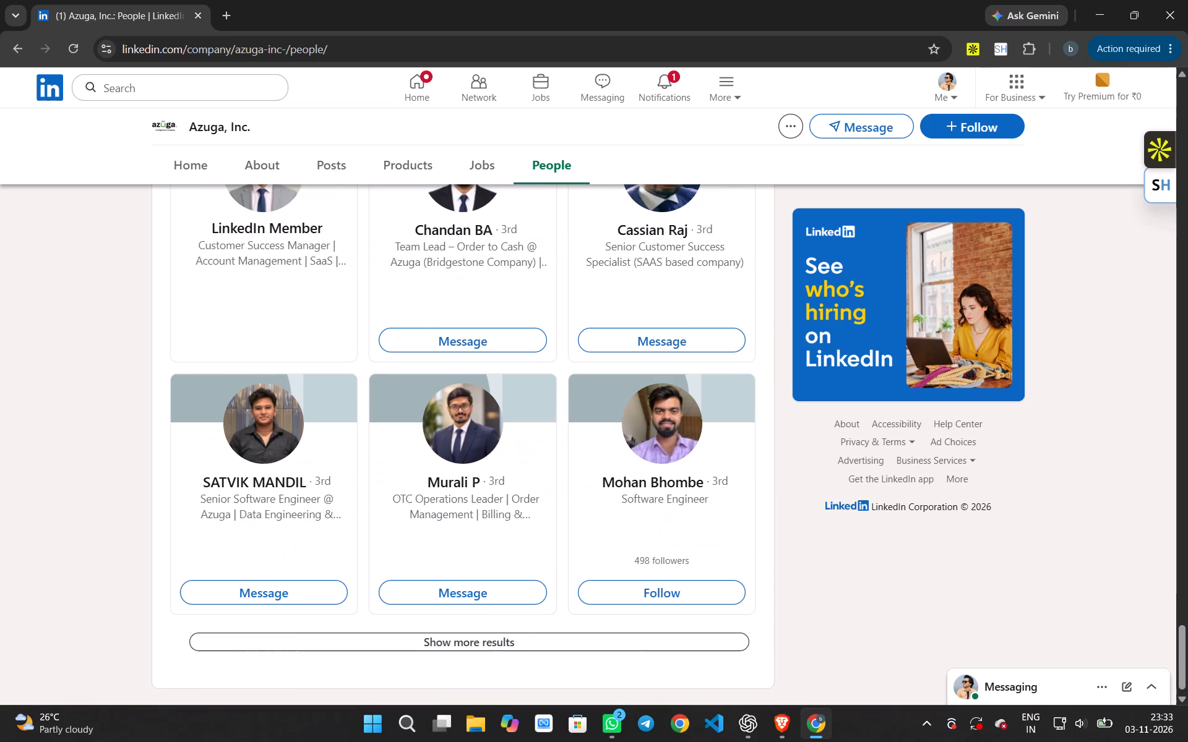
scroll(493, 633, right, 5)
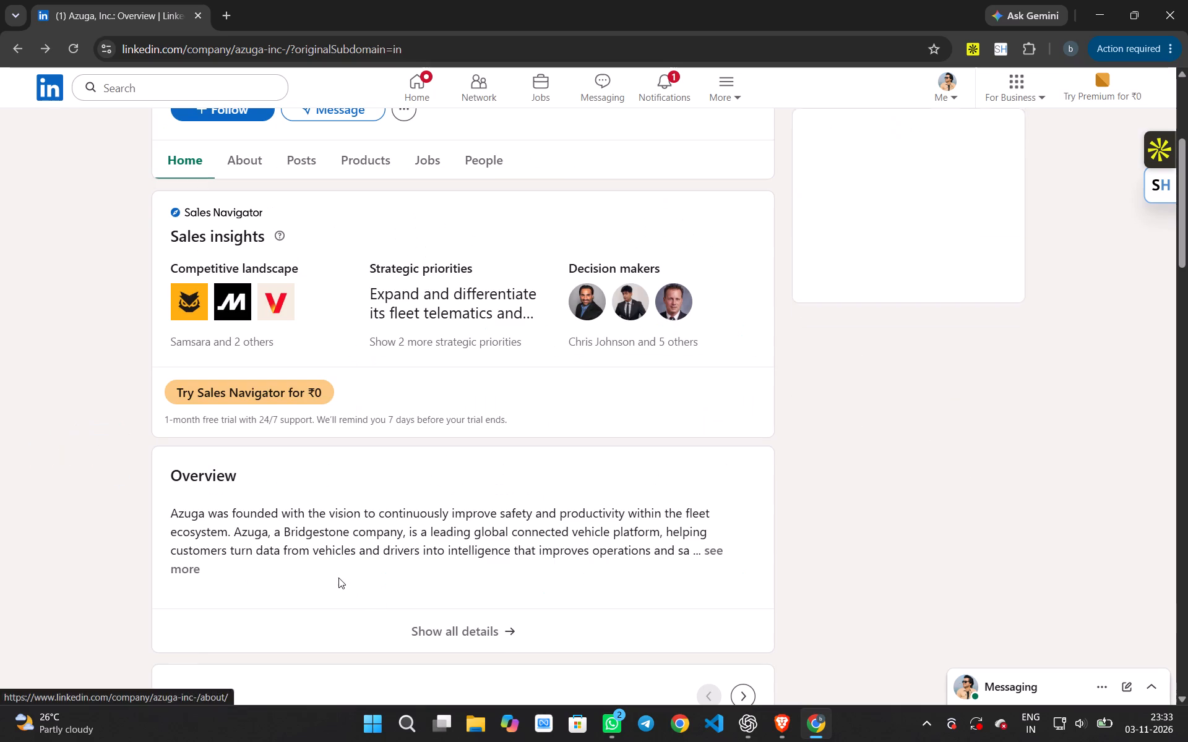
scroll(338, 578, right, 6)
scroll(338, 578, down, 1)
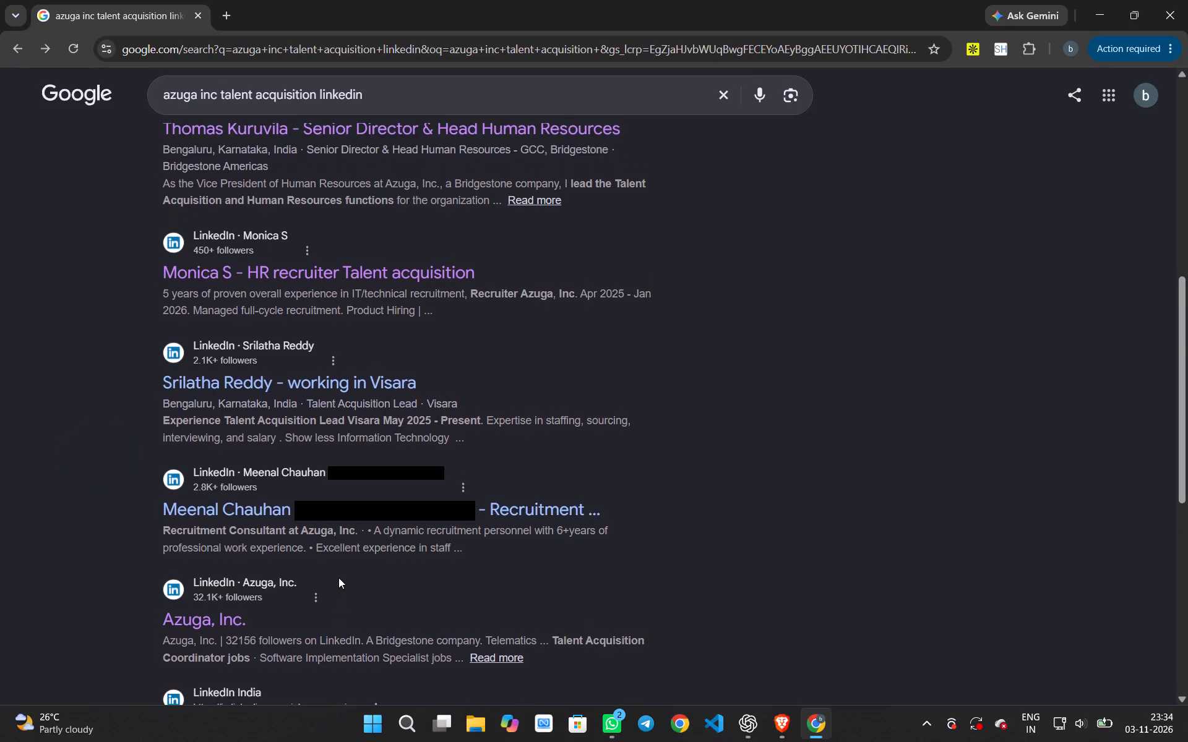
scroll(338, 578, down, 1)
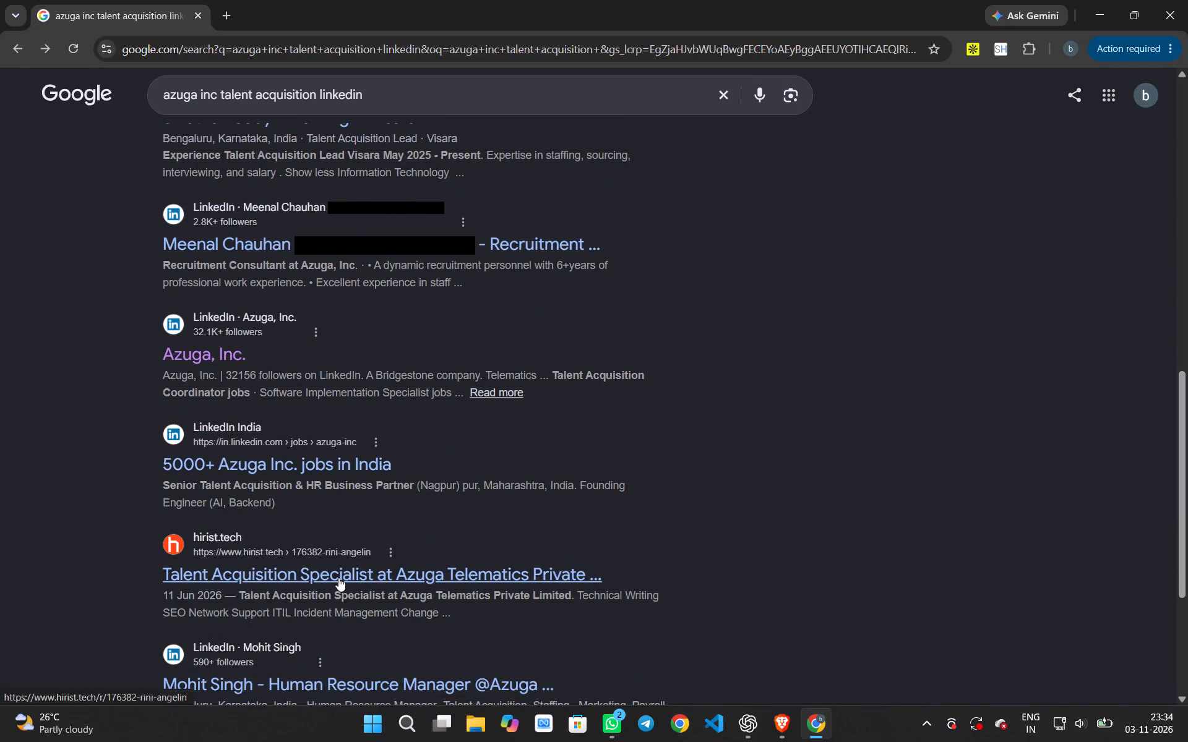
scroll(338, 578, down, 1)
click(336, 610)
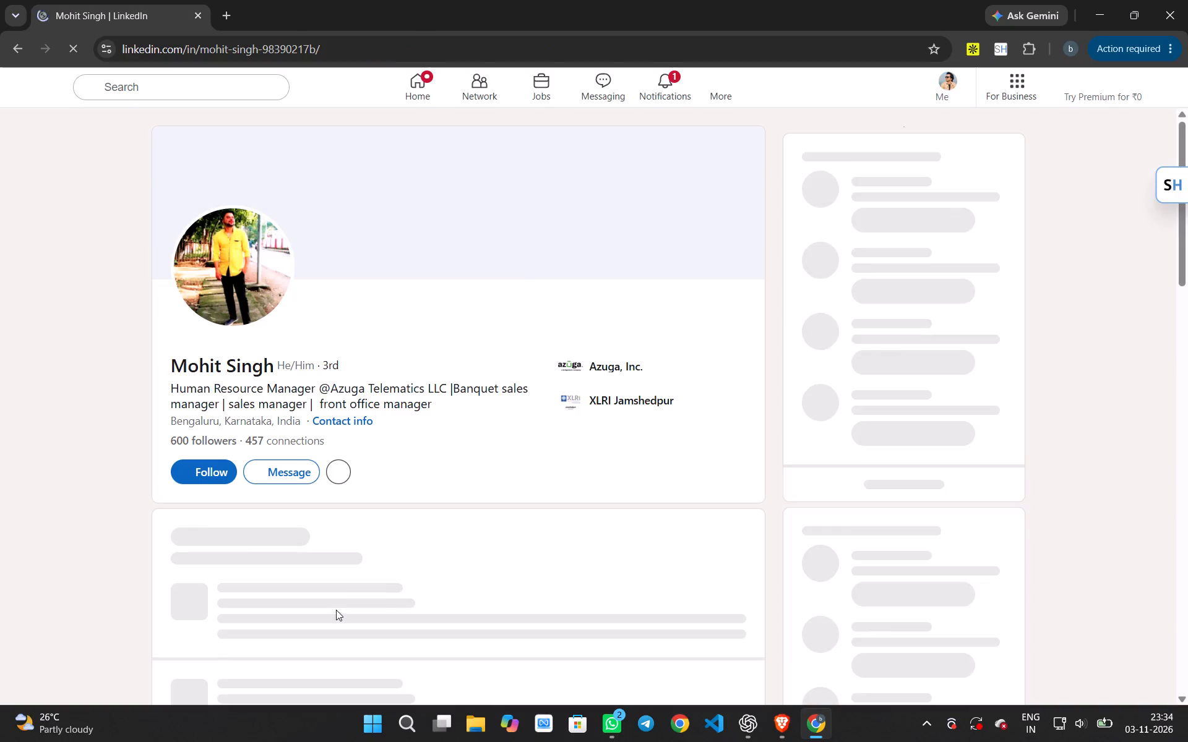
scroll(406, 508, down, 6)
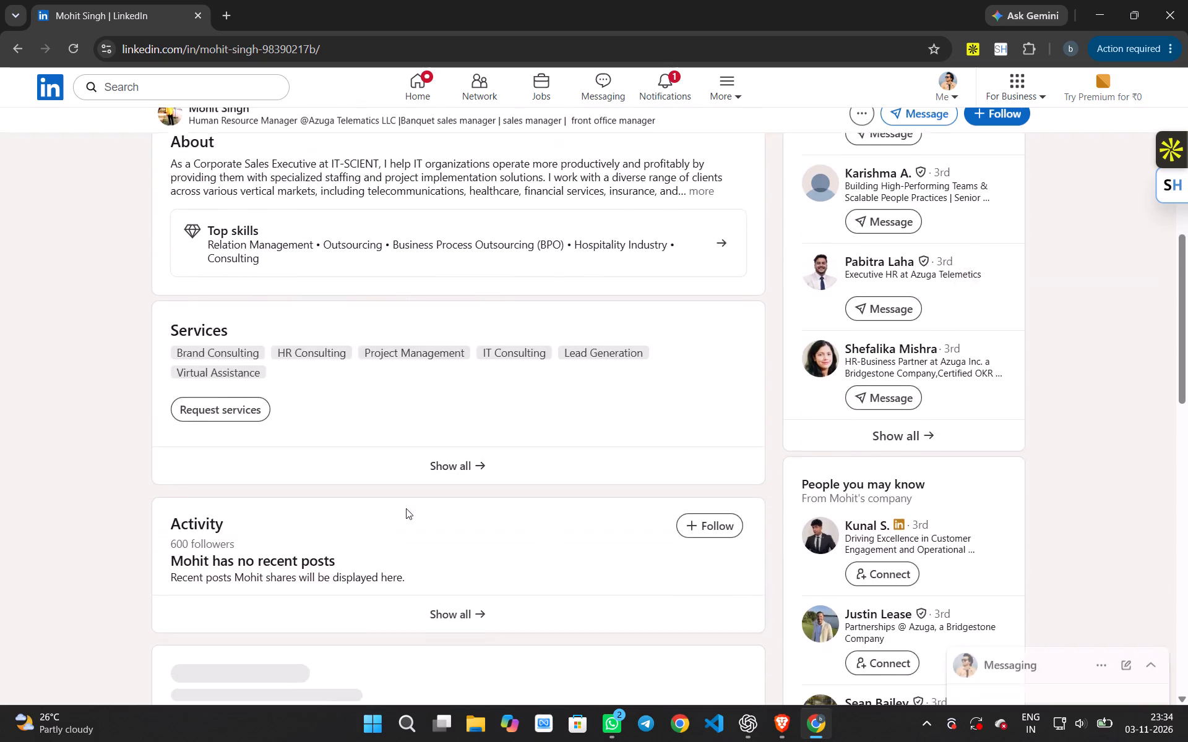
scroll(406, 508, down, 2)
scroll(406, 508, up, 8)
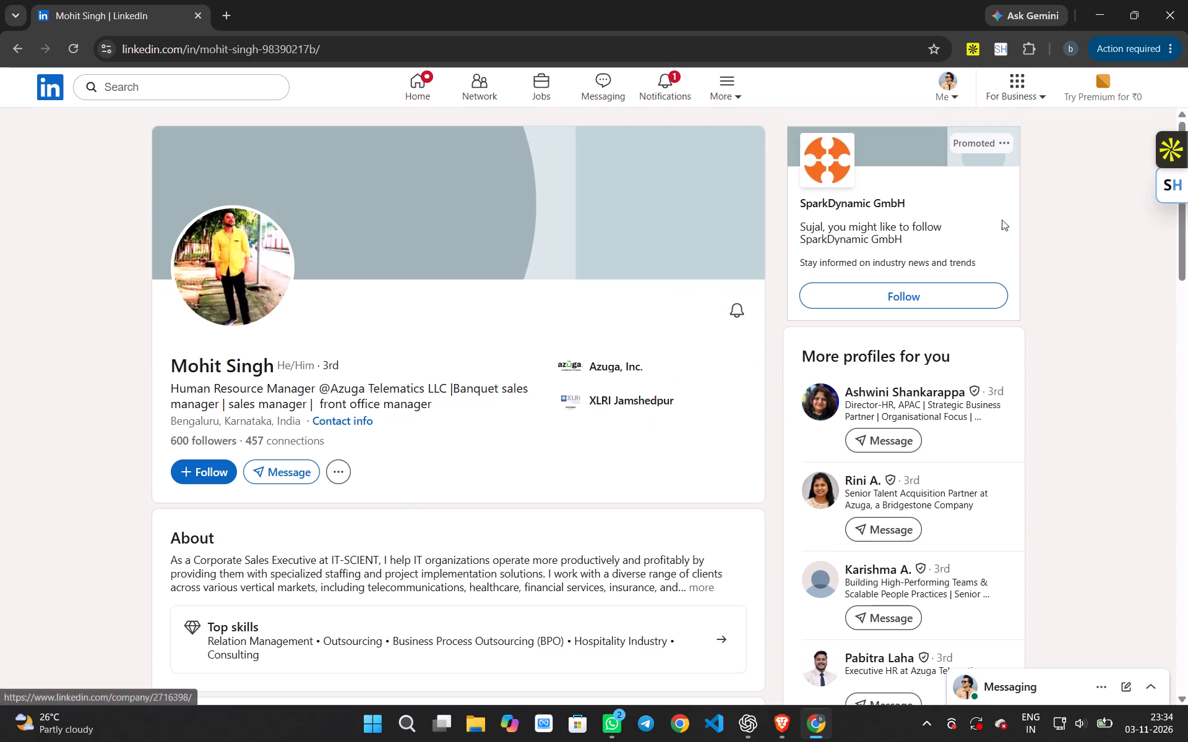
Open the Human Resource Manager's record in Apollo and request the contact's phone numbers.
click(1158, 153)
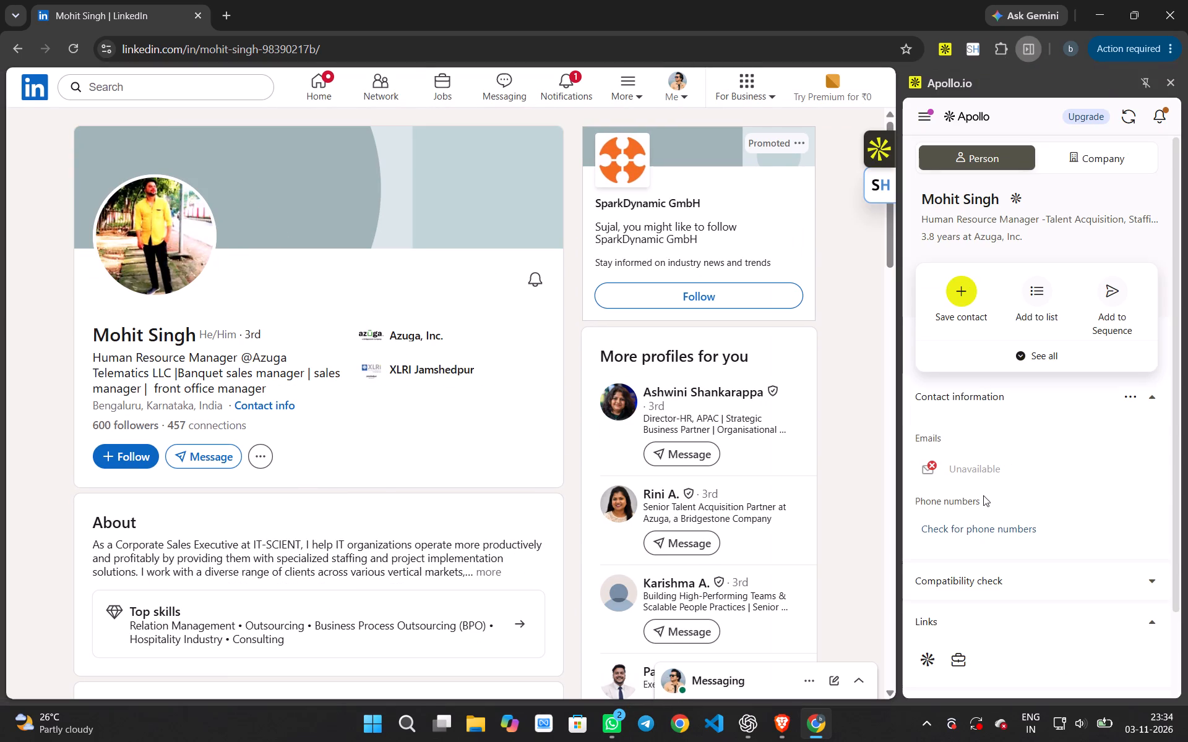
click(981, 530)
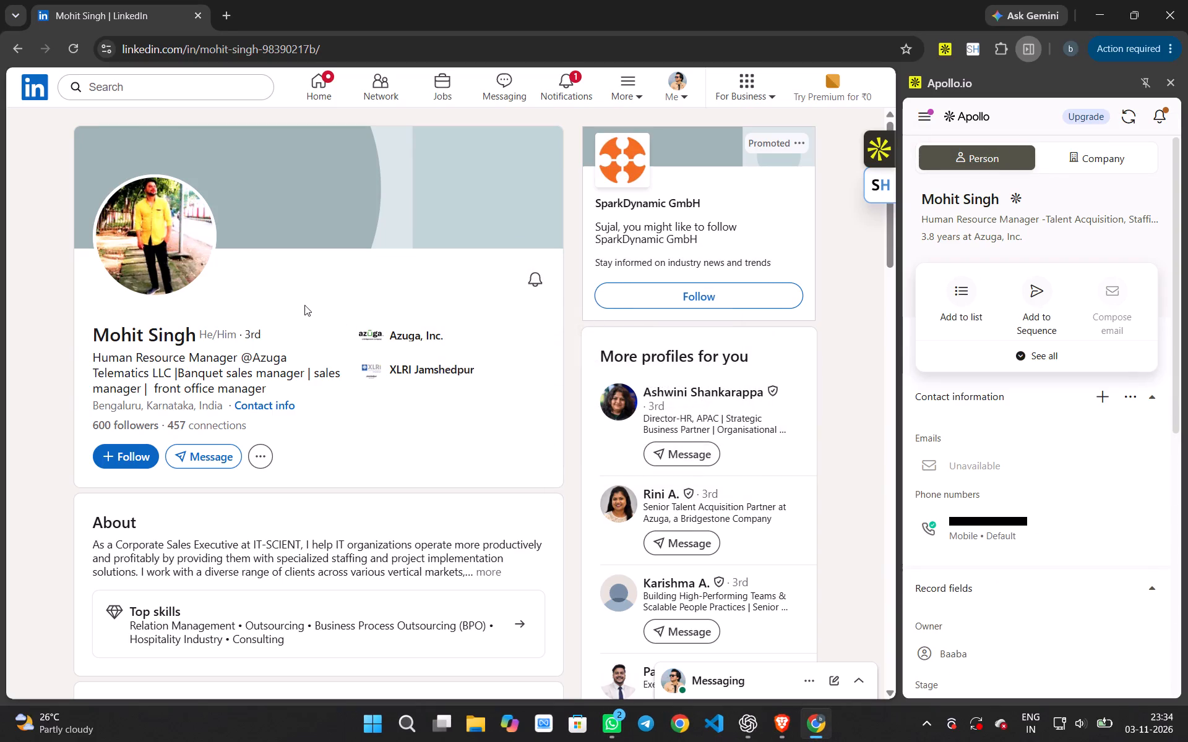
Copy the Human Resource Manager's name, without the pronouns, from the LinkedIn profile.
drag(90, 341, 210, 341)
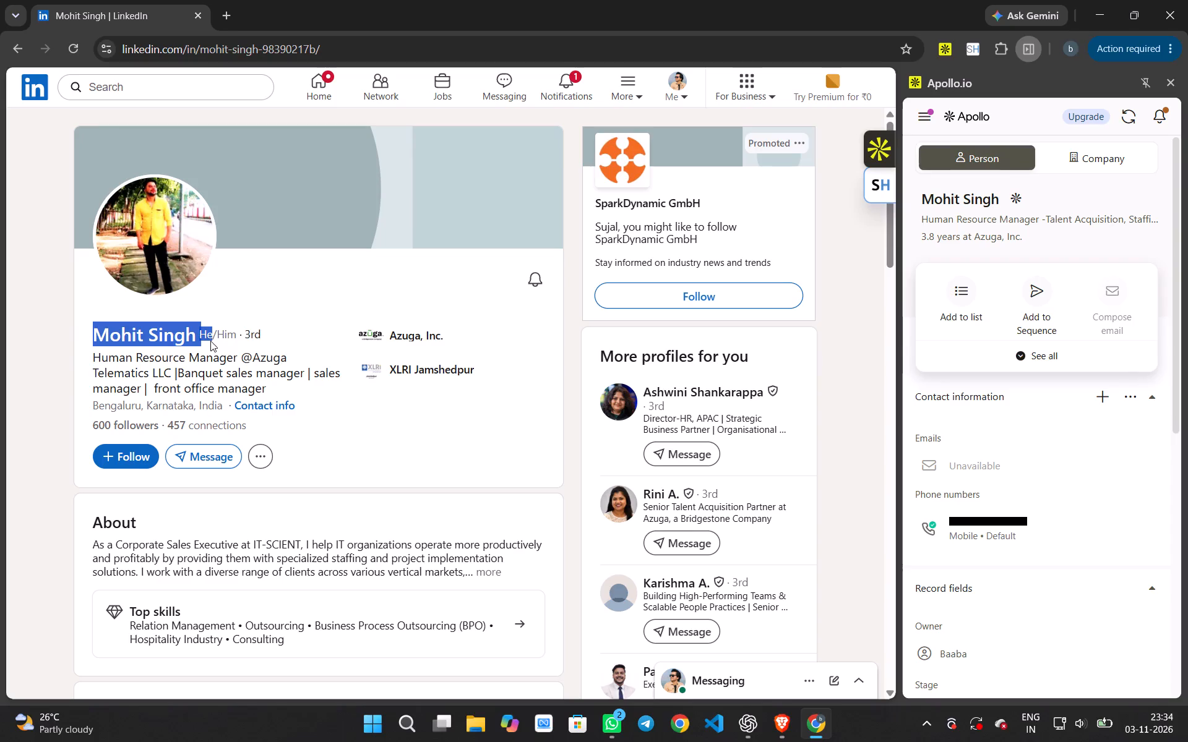
click(77, 338)
drag(77, 338, 199, 339)
click(87, 346)
drag(87, 346, 183, 344)
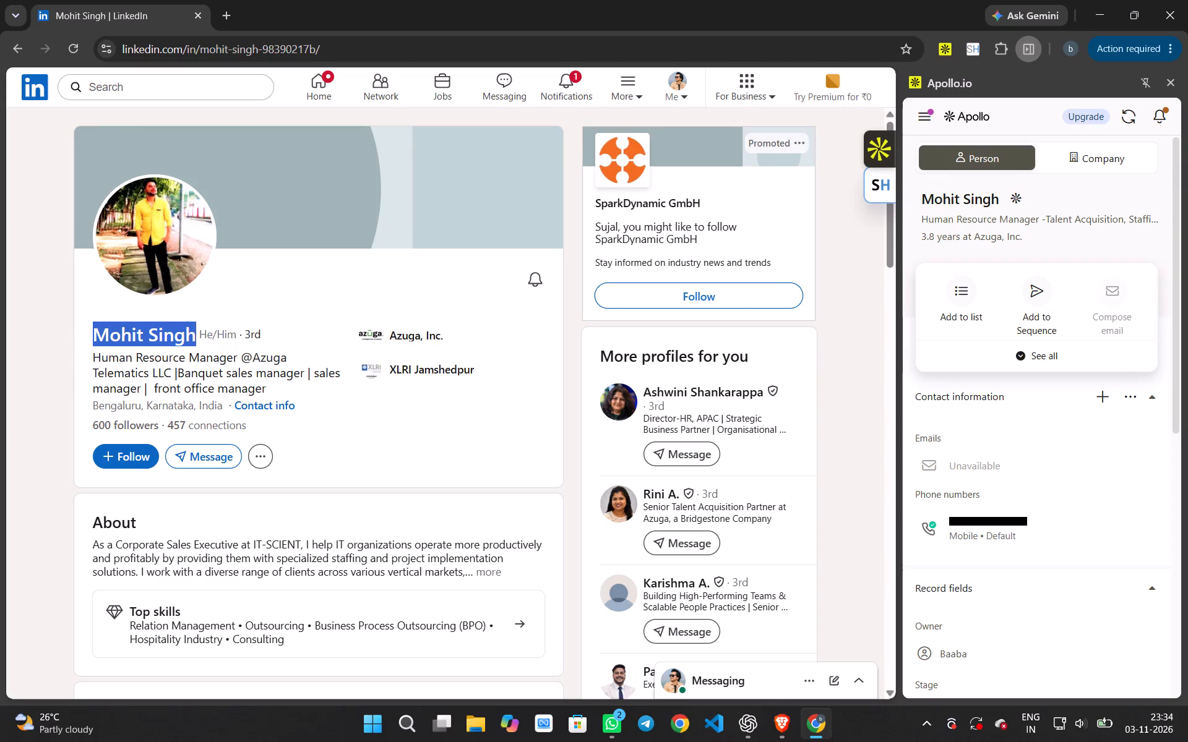
key(ctrl+c)
Switch to the contact detail spreadsheet and insert three blank rows between the Staffigo and HabileLabs contacts.
click(783, 725)
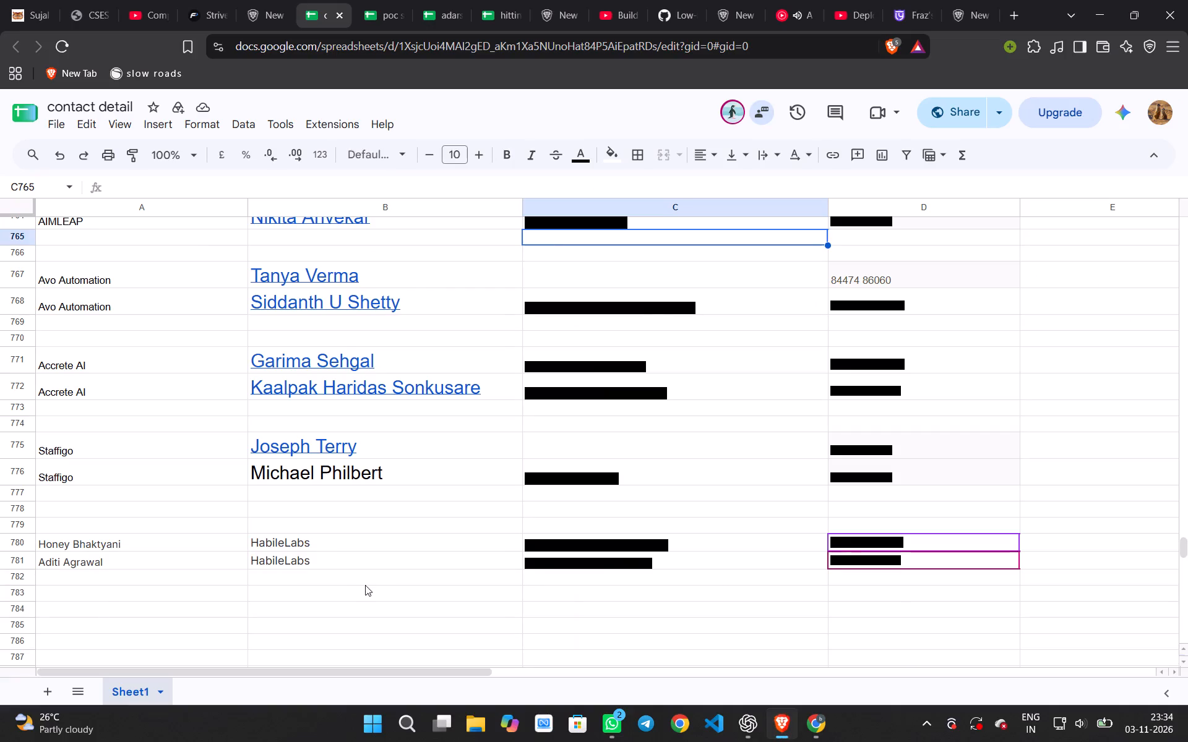
click(153, 499)
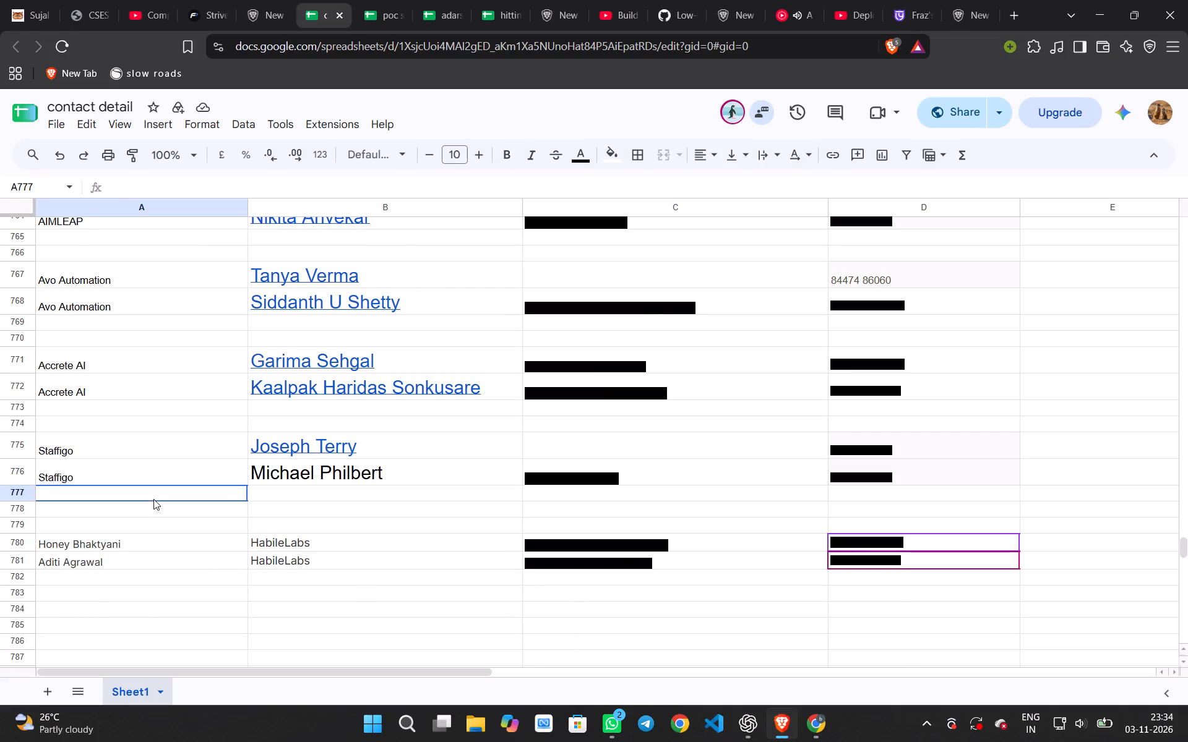
right_click(153, 499)
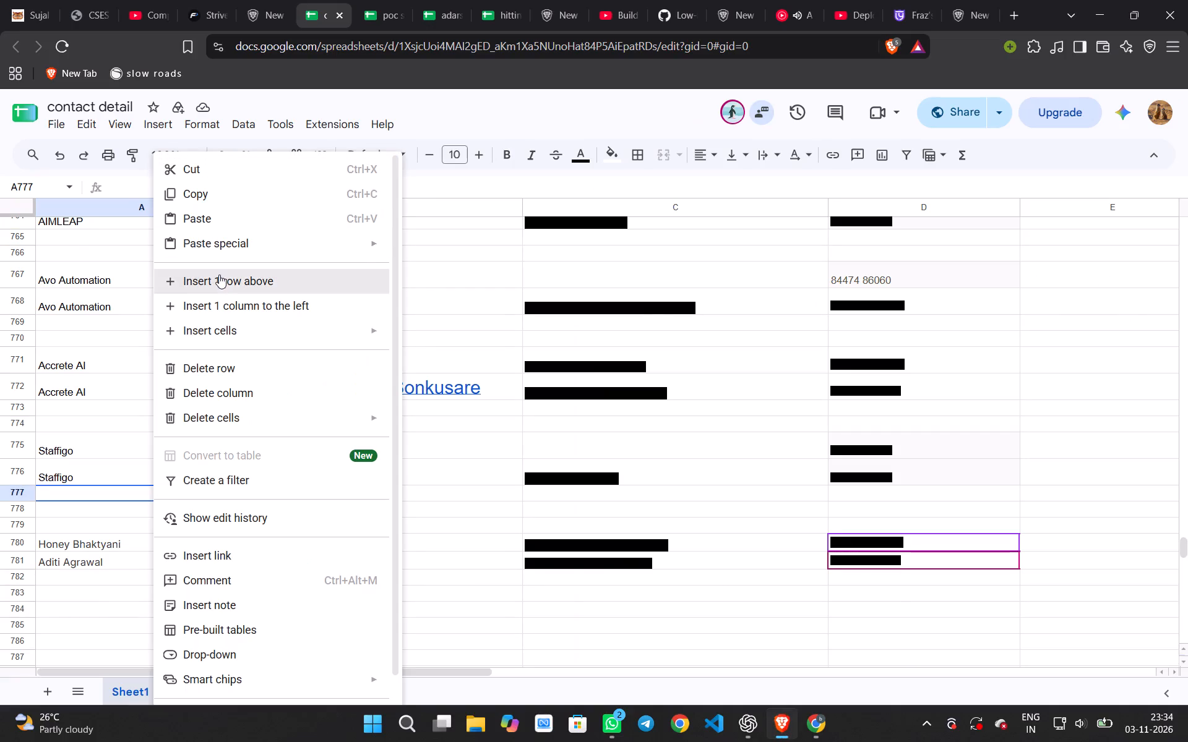
click(219, 275)
click(188, 505)
right_click(188, 505)
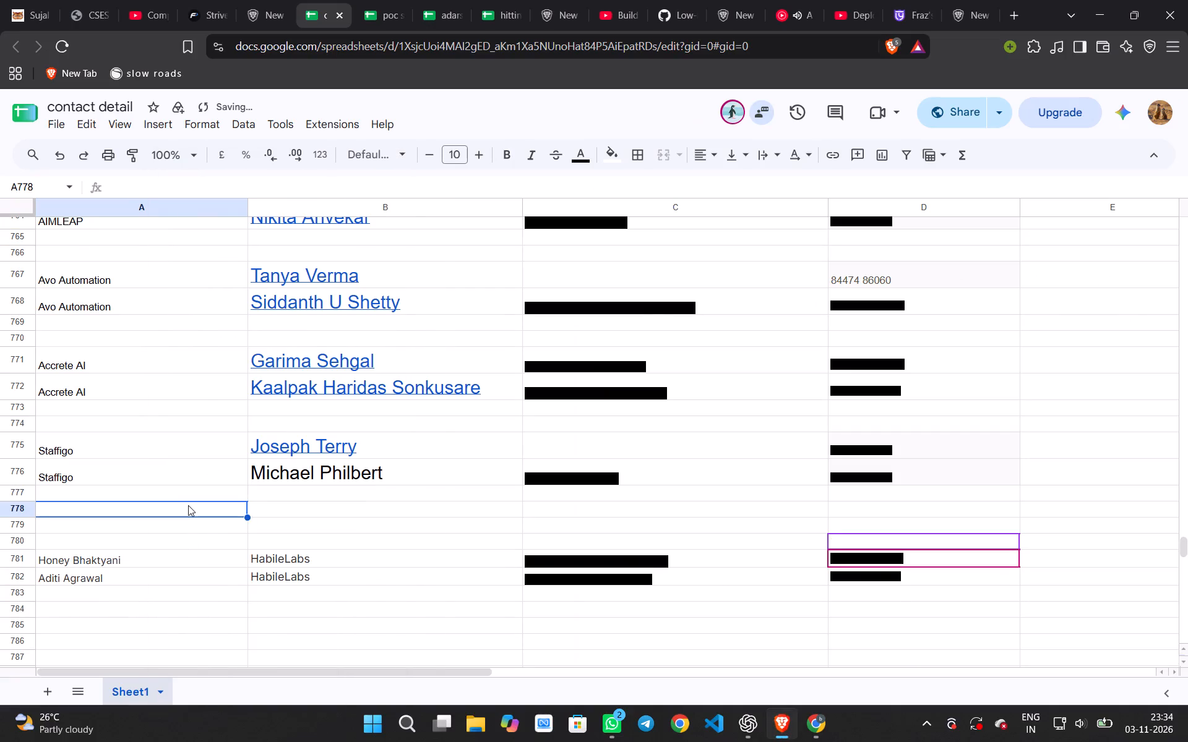
click(234, 286)
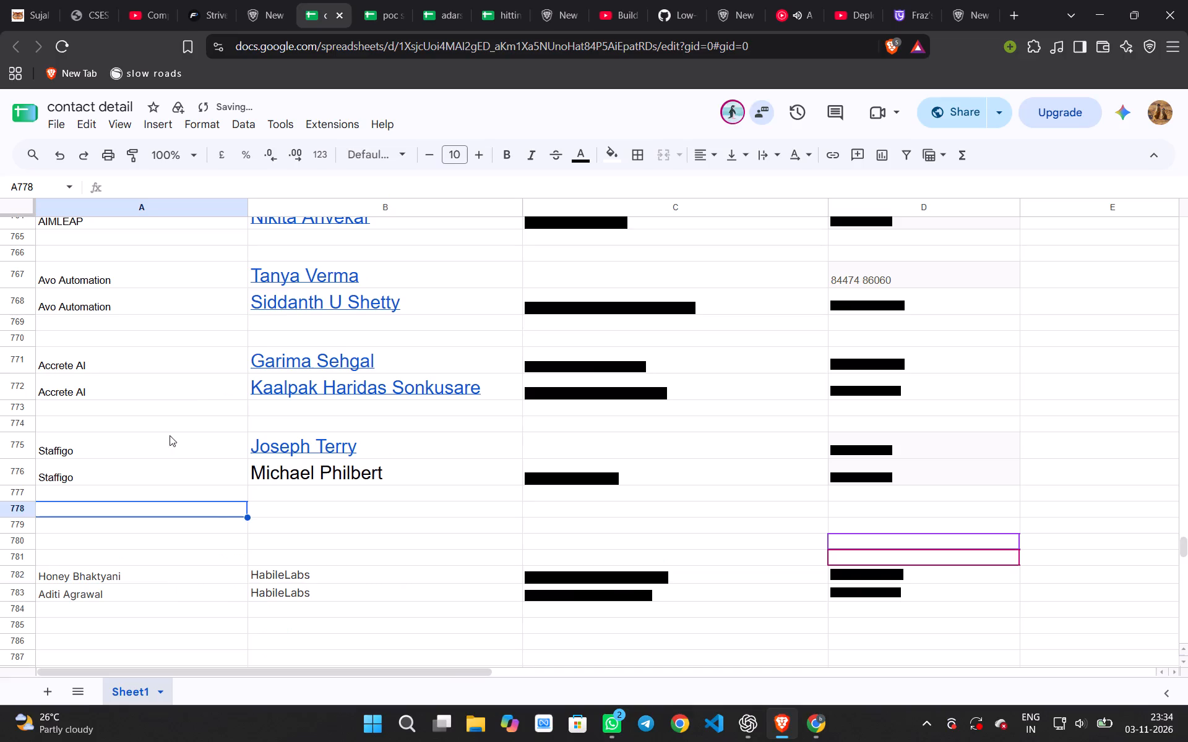
click(187, 529)
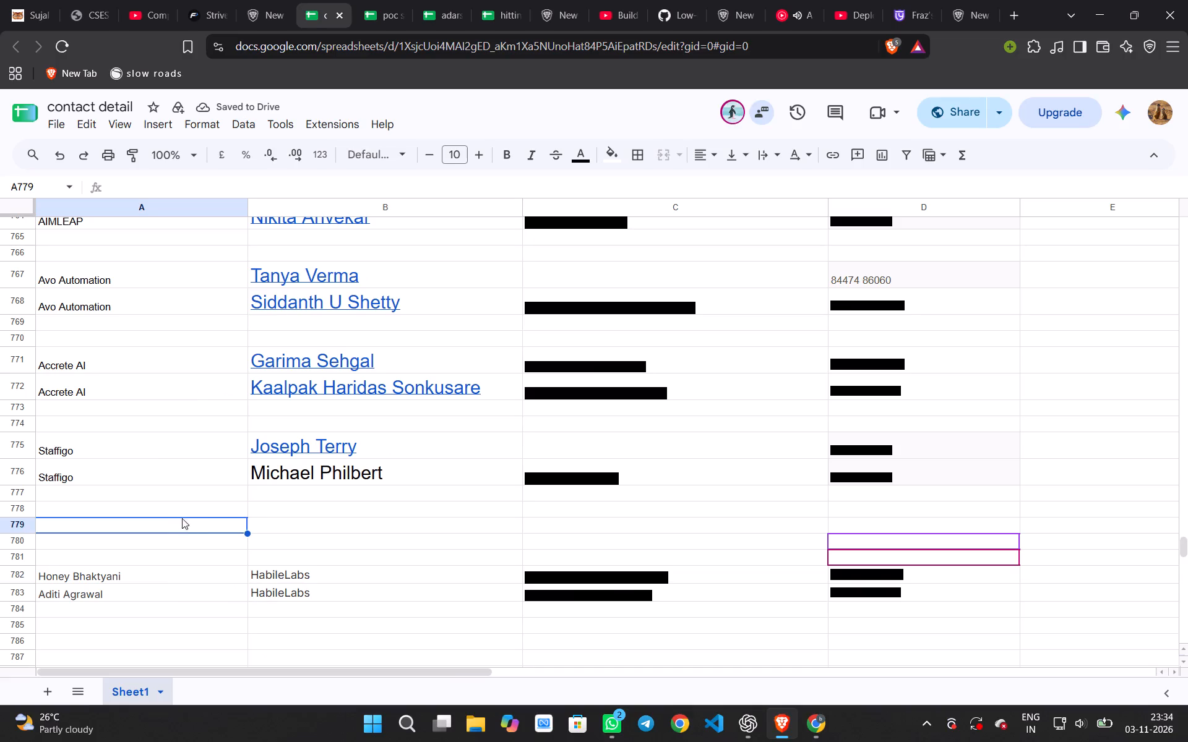
click(176, 505)
right_click(176, 505)
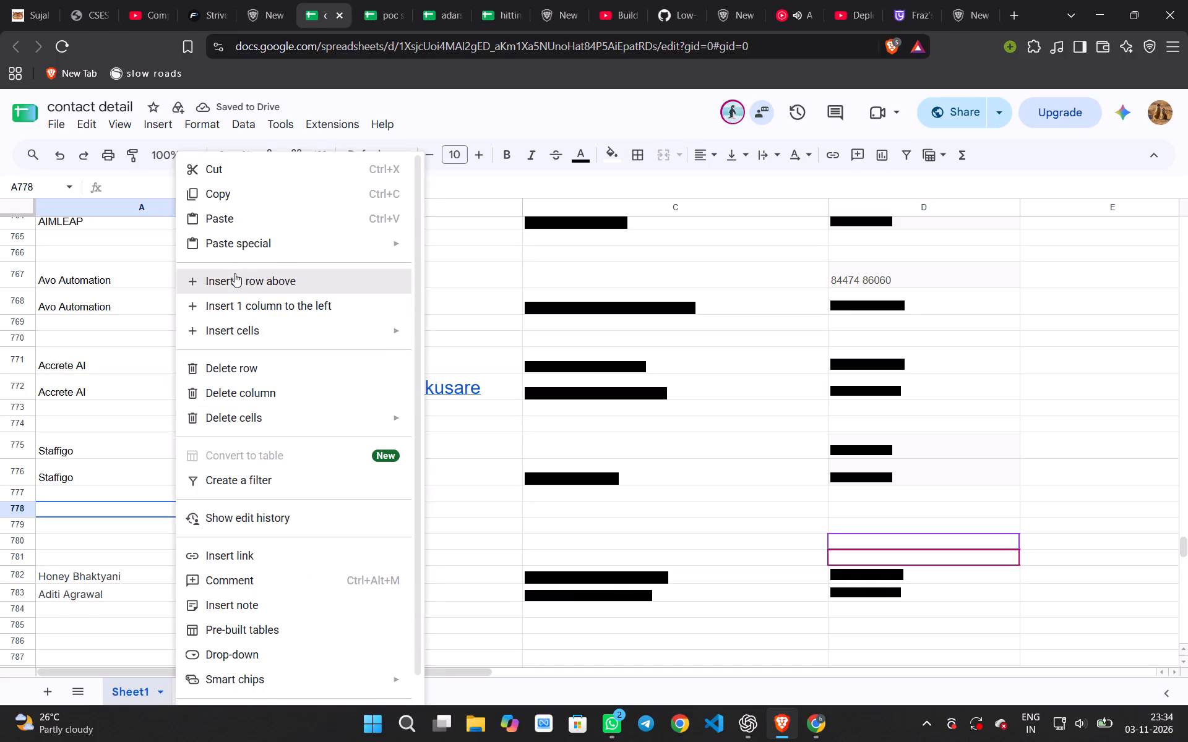
click(235, 274)
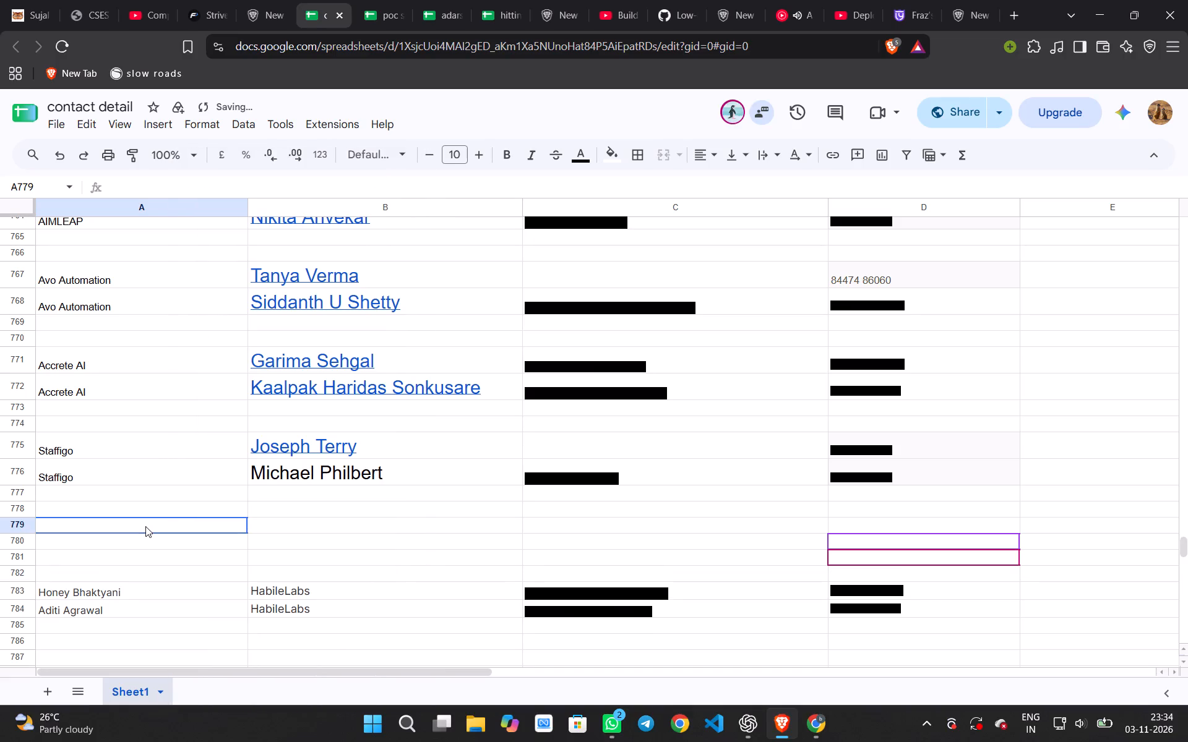
Enter Azuga Inc in cell A779 and paste the copied Human Resource Manager's name in B779.
click(145, 526)
text(Azuga Inc)
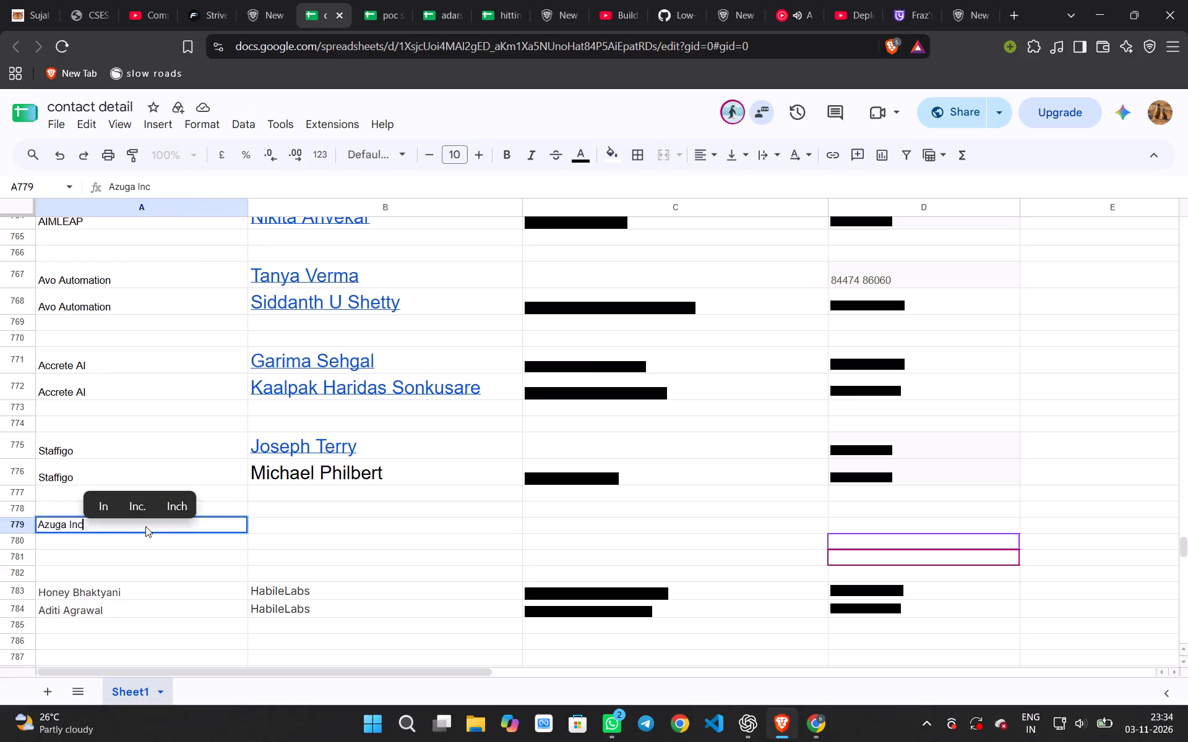
key(Right)
key(ctrl+v)
key(ctrl+Right)
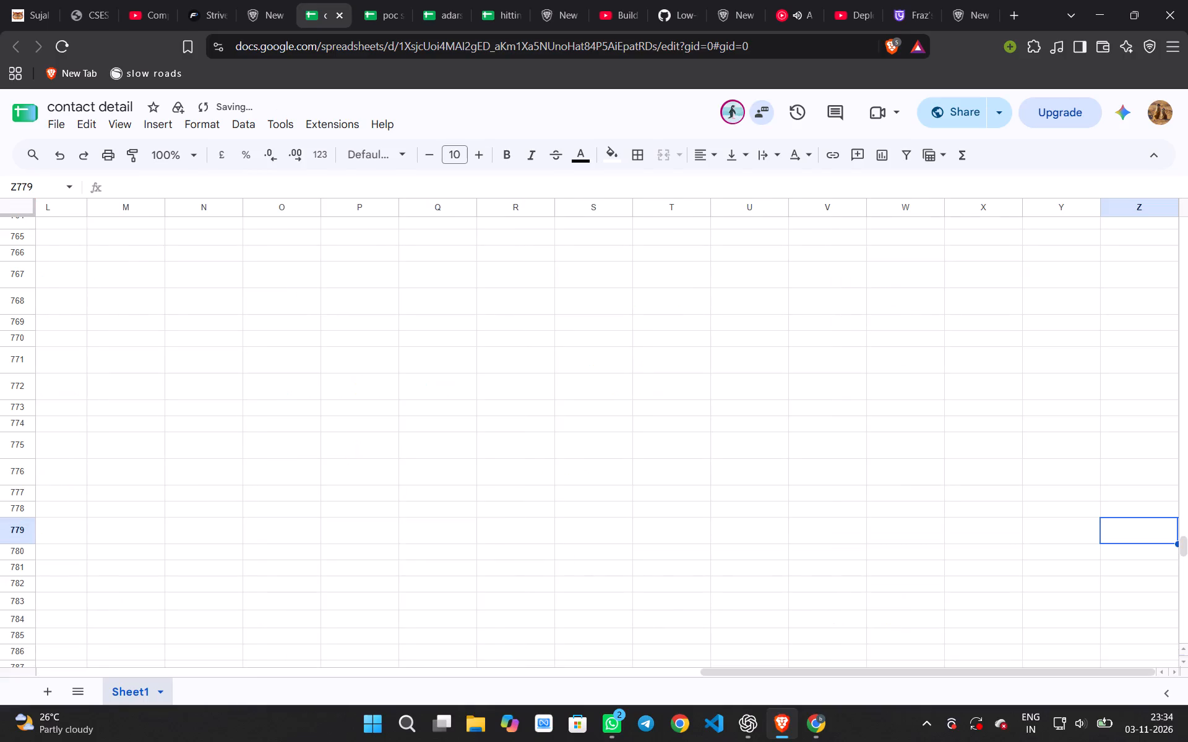
key(ctrl+Left)
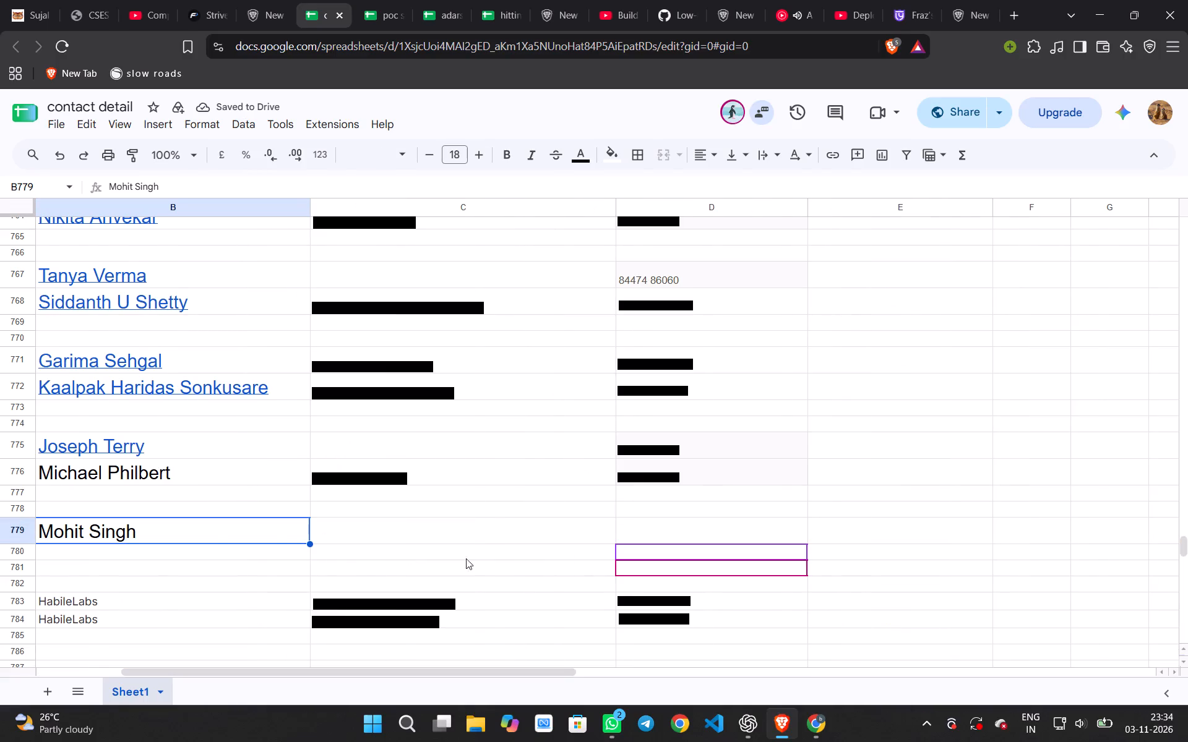
Copy the Human Resource Manager's mobile number from Apollo into cell D779 of the contact detail spreadsheet.
click(642, 525)
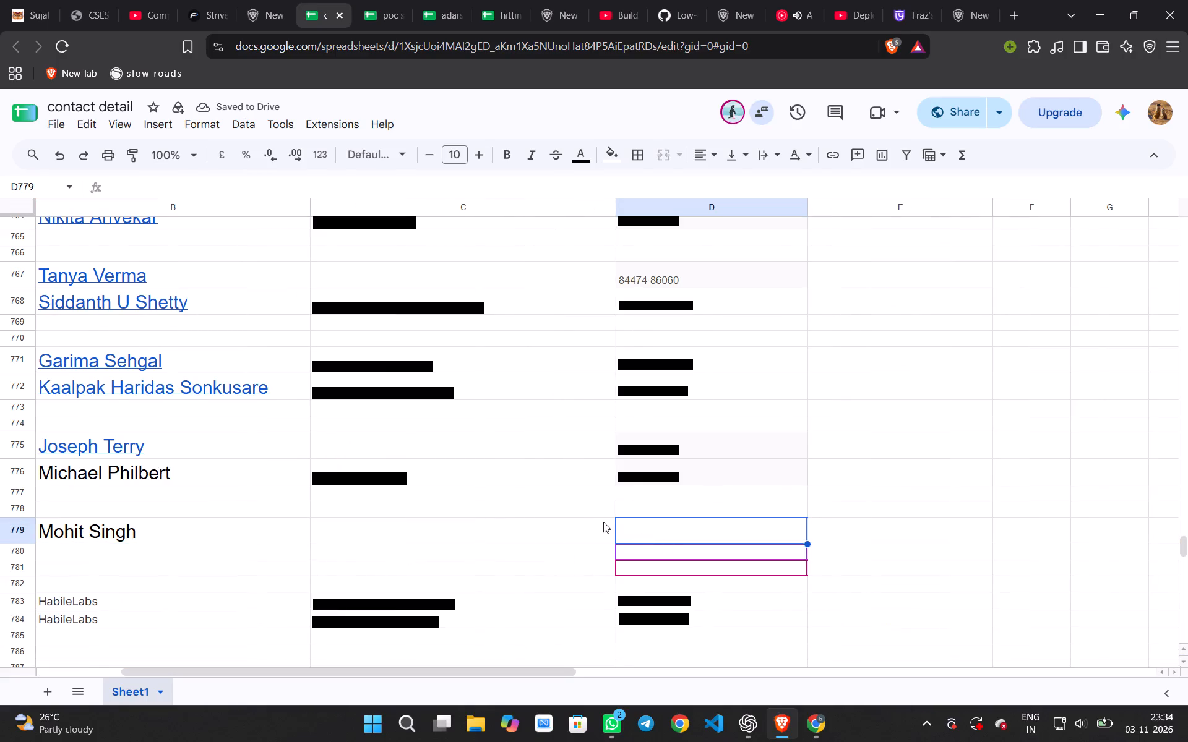
scroll(421, 532, right, 2)
scroll(727, 534, right, 2)
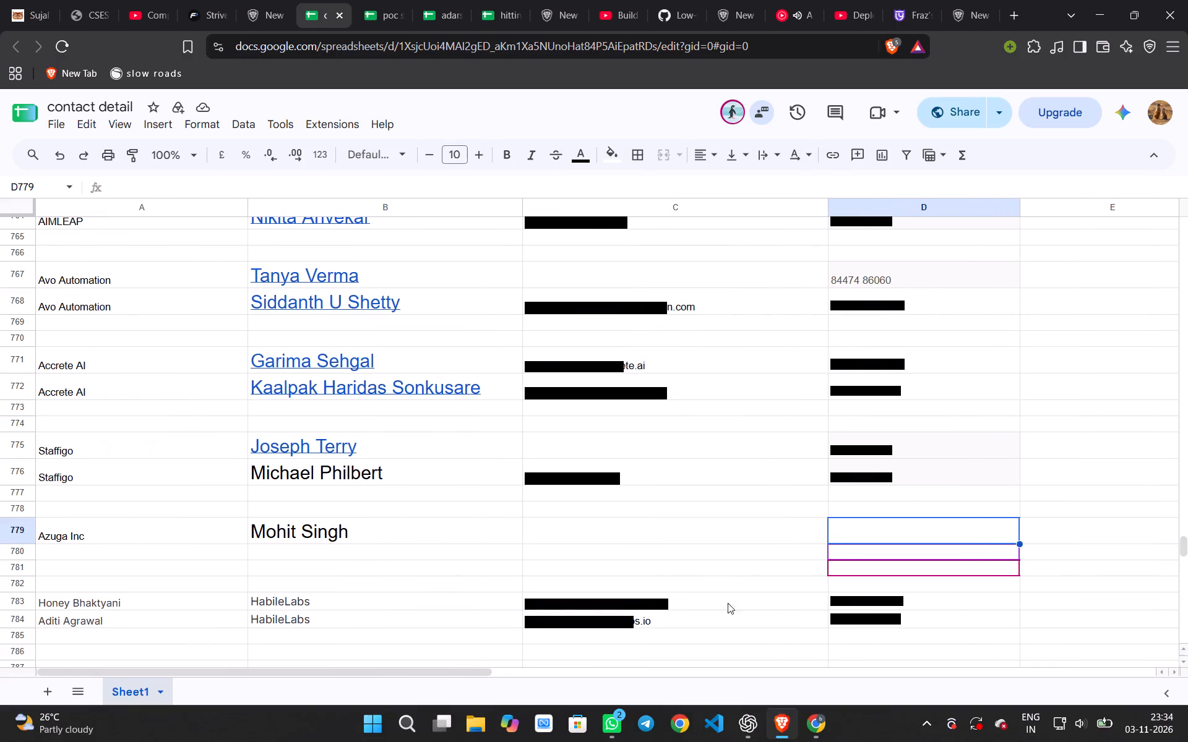
click(806, 724)
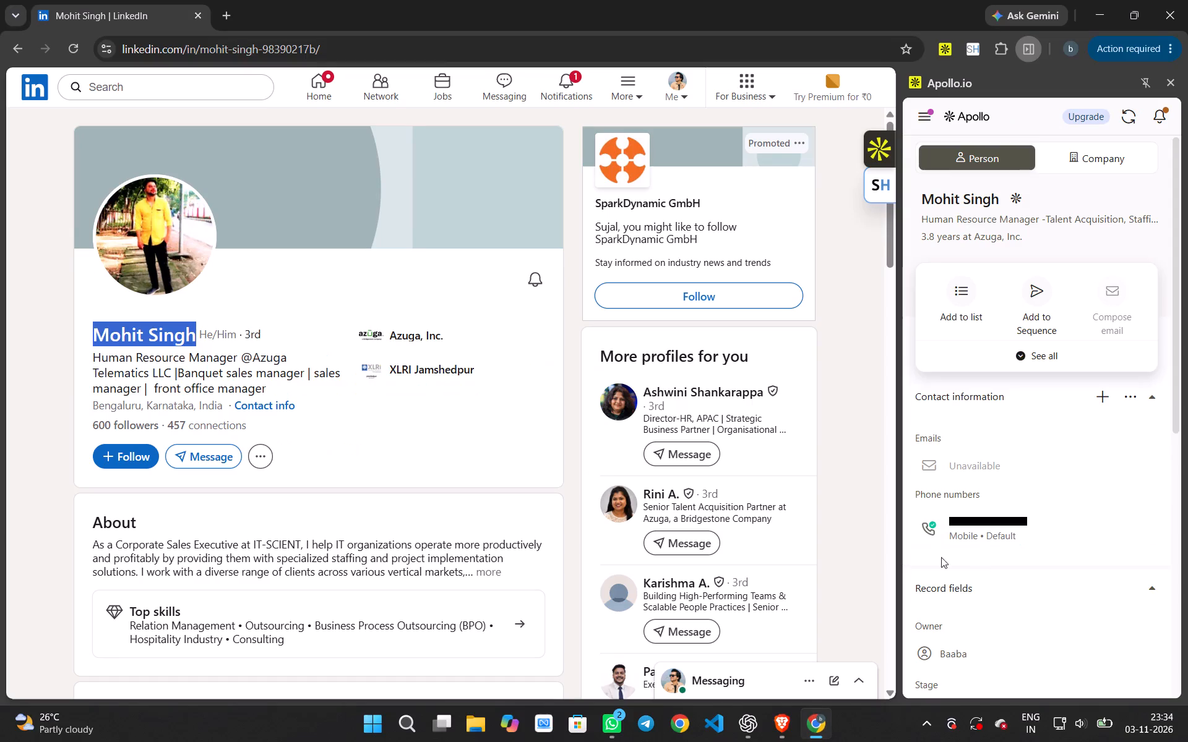
drag(969, 523, 1030, 521)
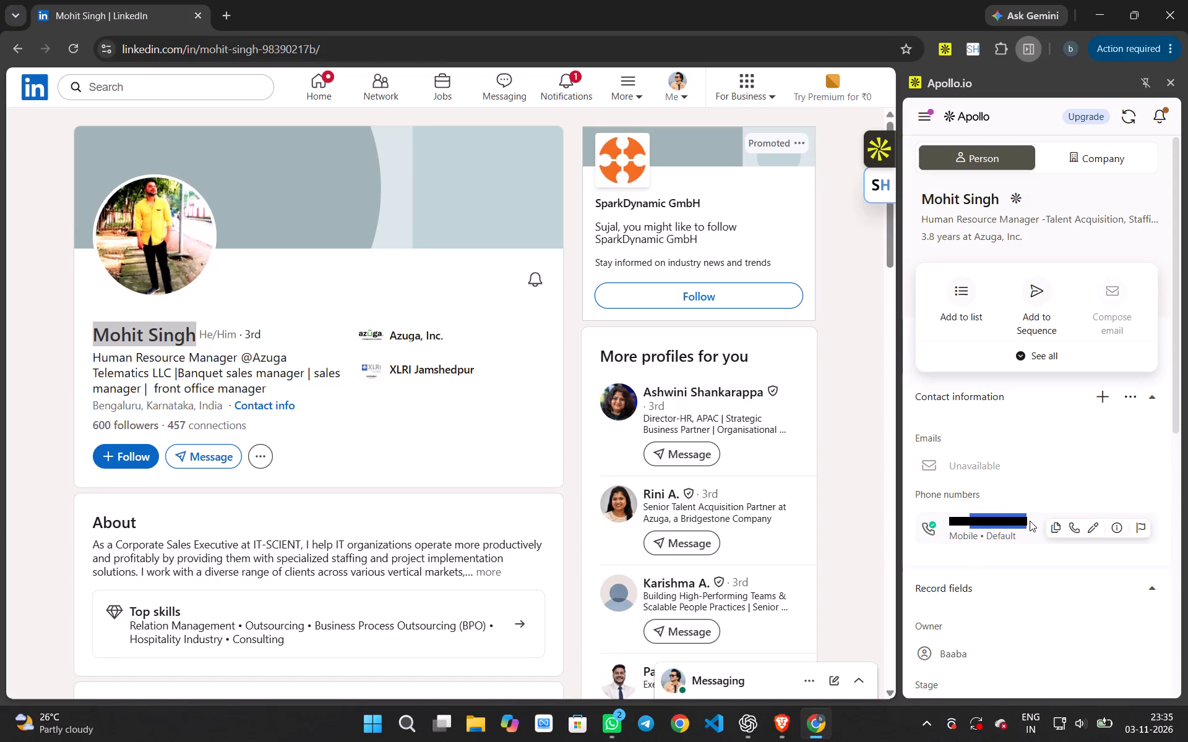
drag(1030, 521, 1030, 521)
key(ctrl+c)
click(821, 728)
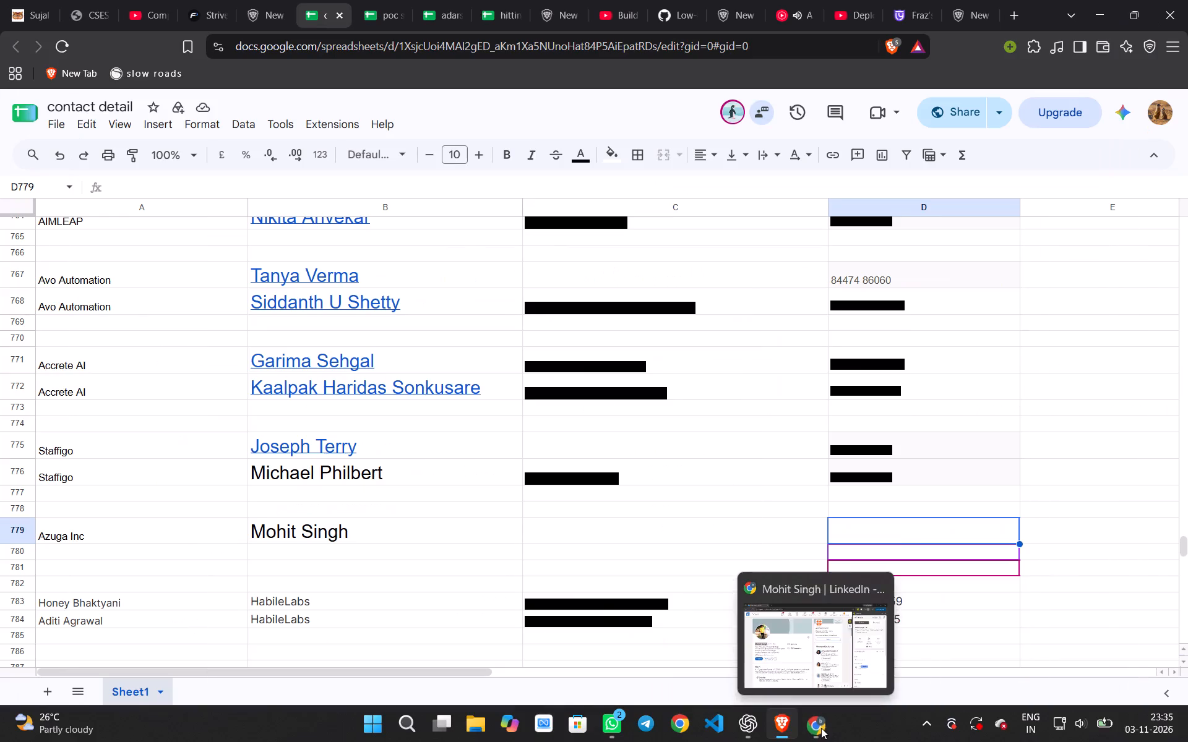
key(ctrl+v)
key(Left)
key(Left)
key(Left)
key(Right)
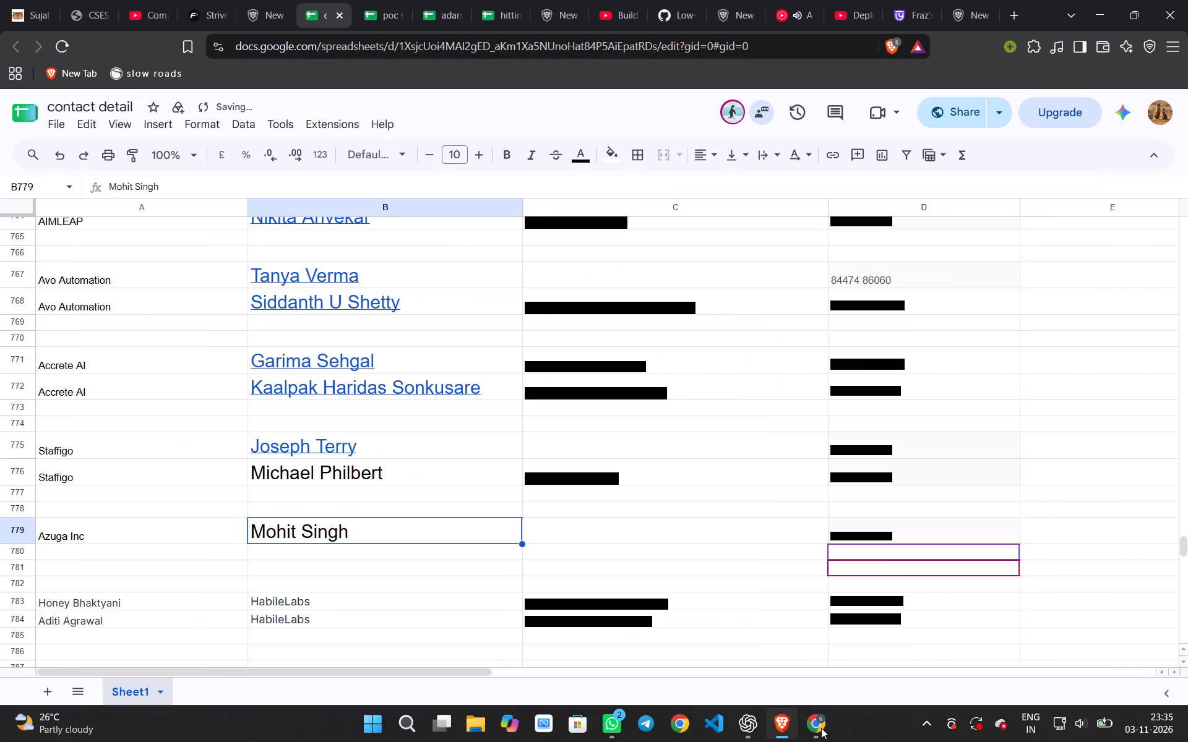
key(Down)
Return to LinkedIn, open the suggested profile of Azuga's Director-HR, APAC, and review it with its Apollo record.
click(821, 728)
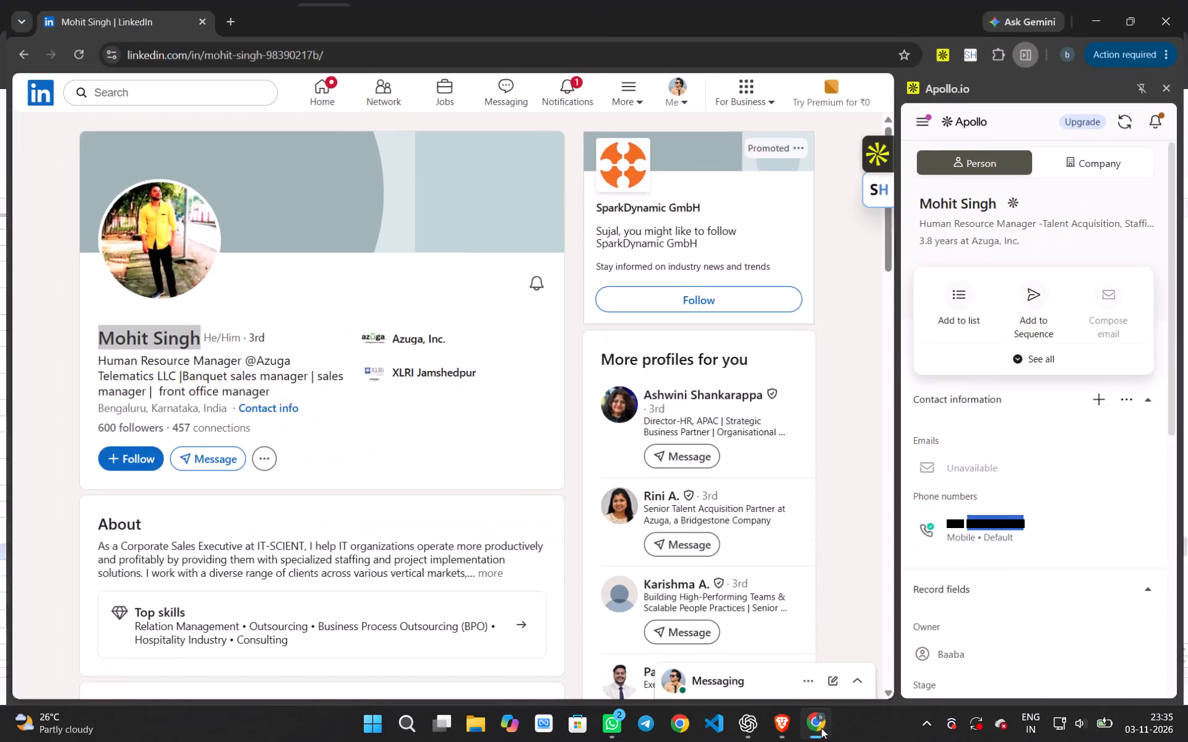
scroll(544, 543, down, 1)
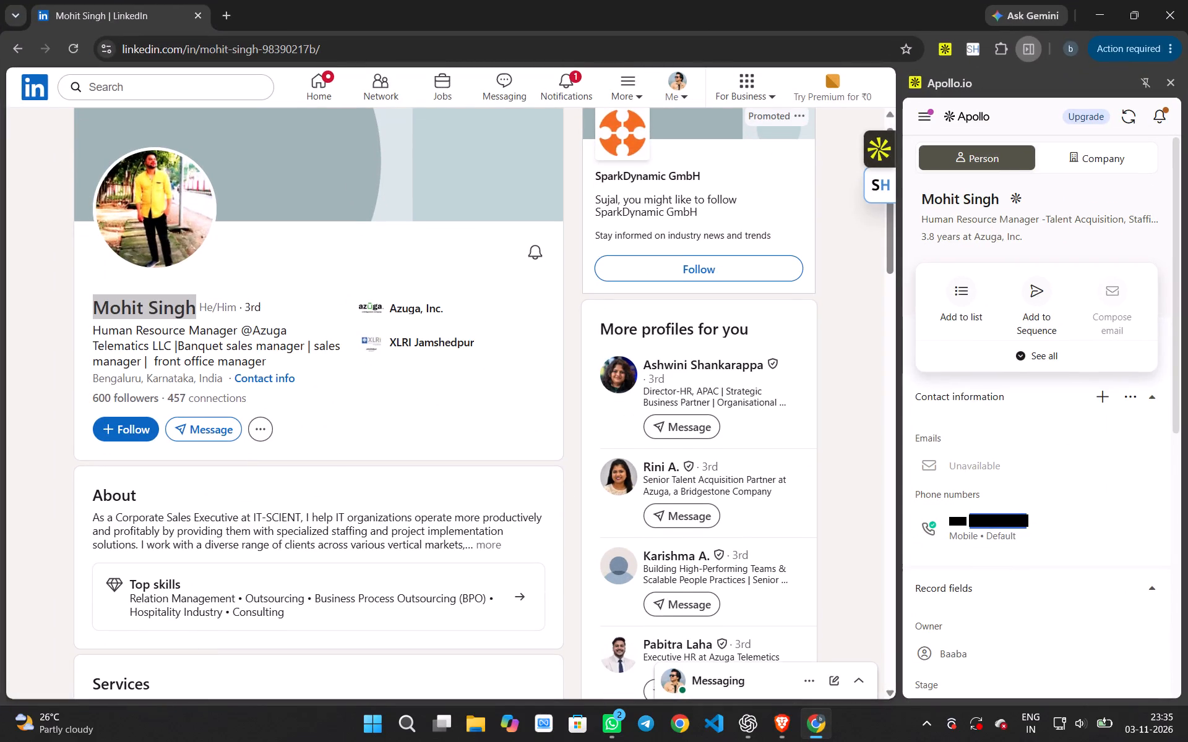
click(623, 369)
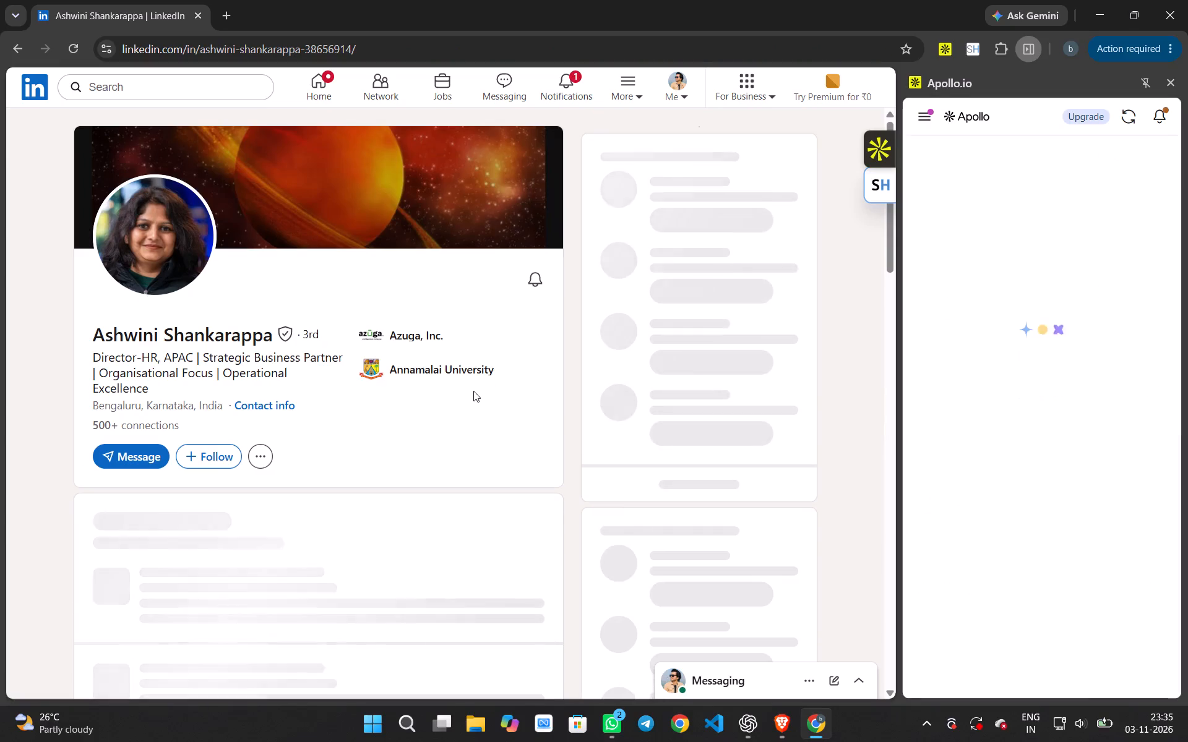
scroll(473, 391, down, 2)
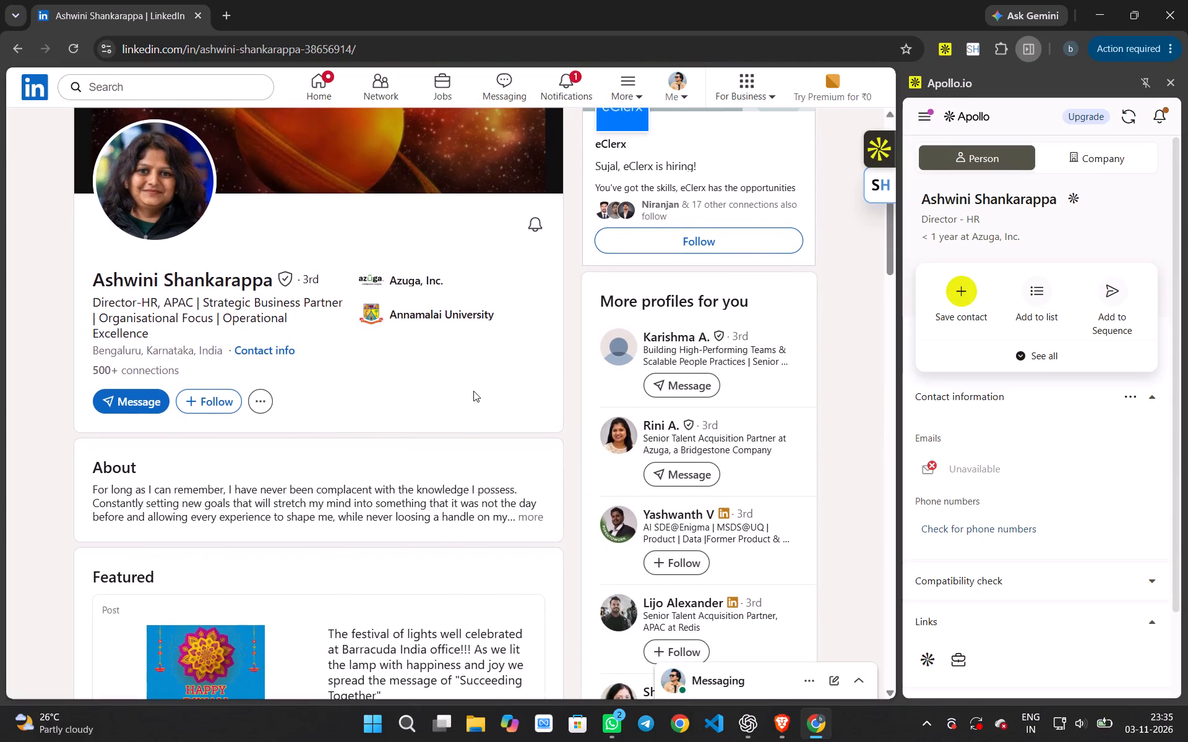
Open the Senior Talent Acquisition Partner at Azuga's LinkedIn profile, review the work experience and Apollo match, and reload the page.
click(616, 434)
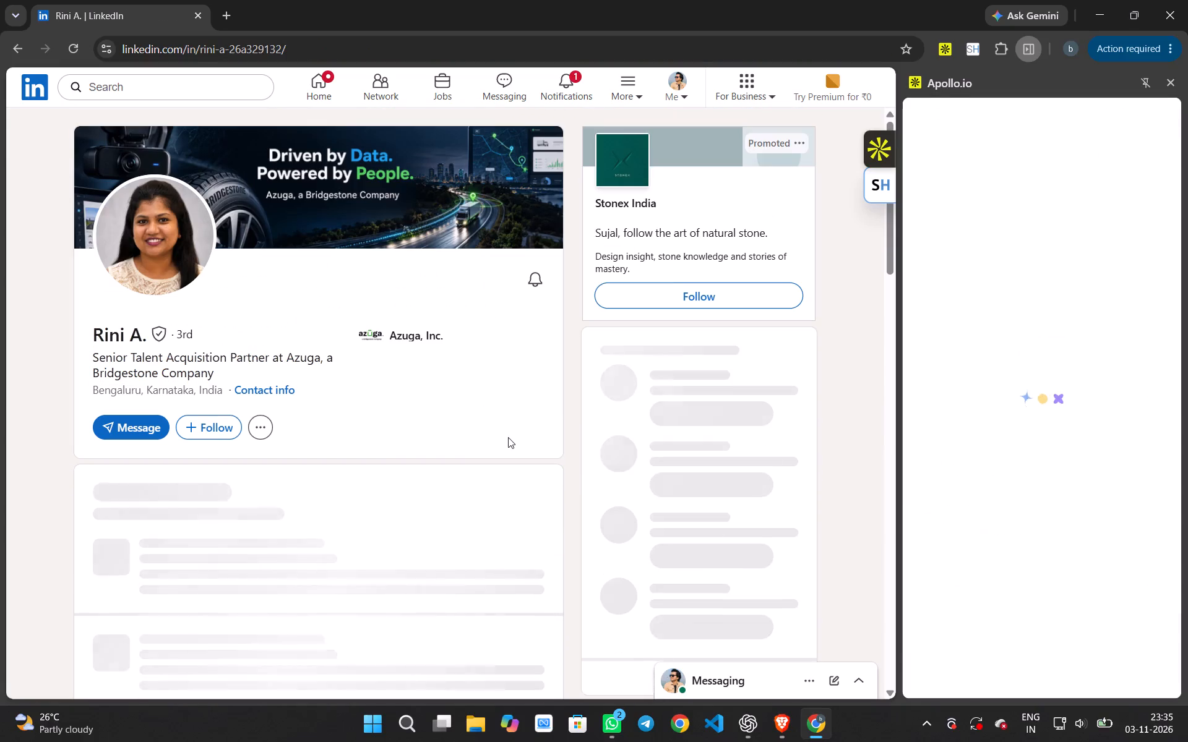
scroll(508, 437, down, 5)
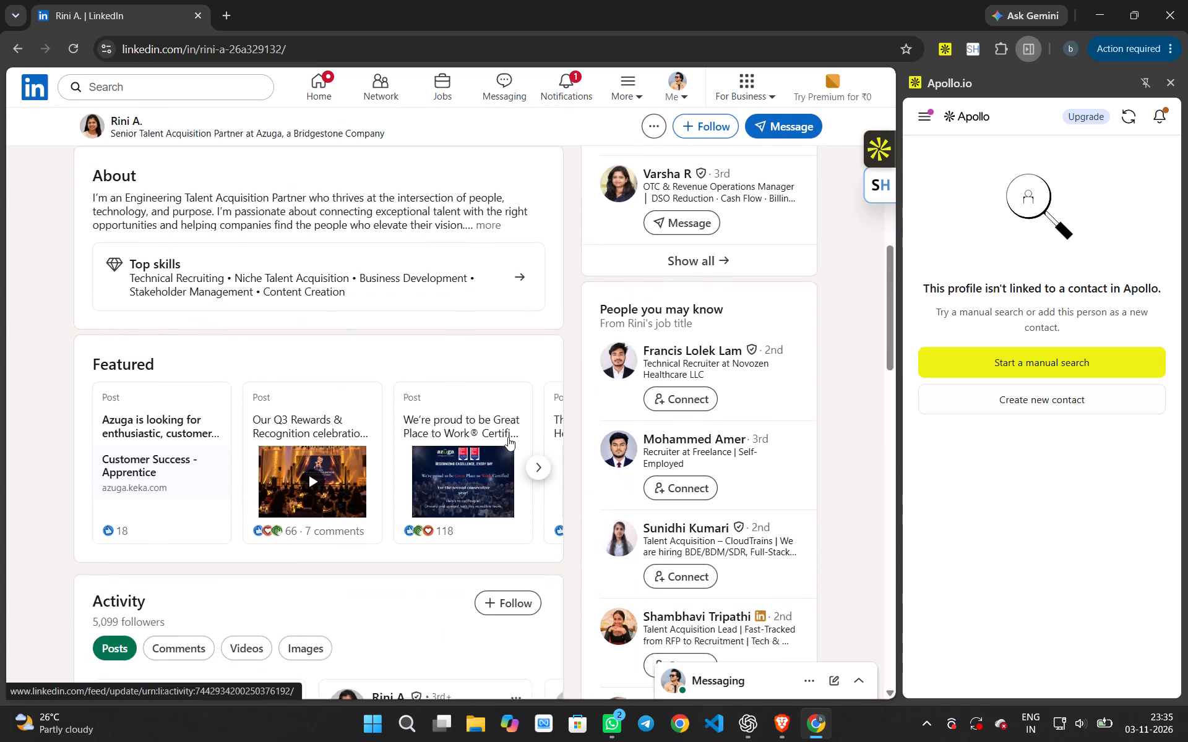
scroll(508, 437, down, 6)
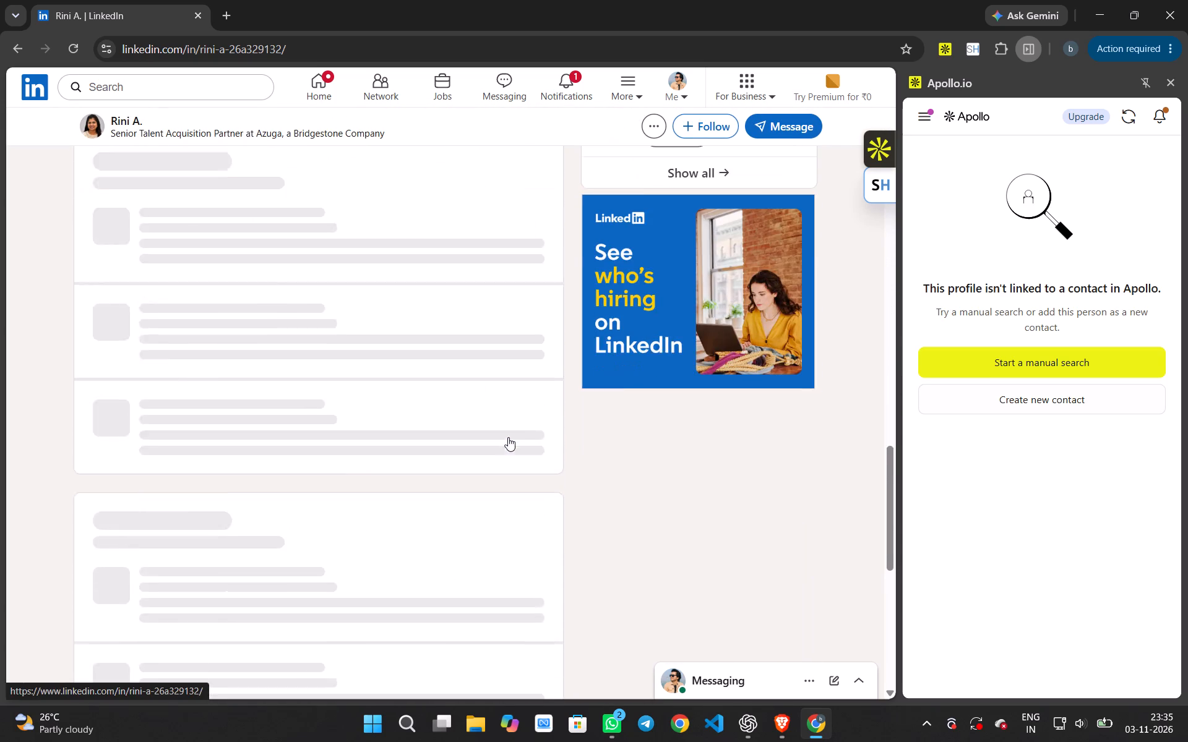
scroll(508, 437, down, 1)
scroll(508, 437, up, 1)
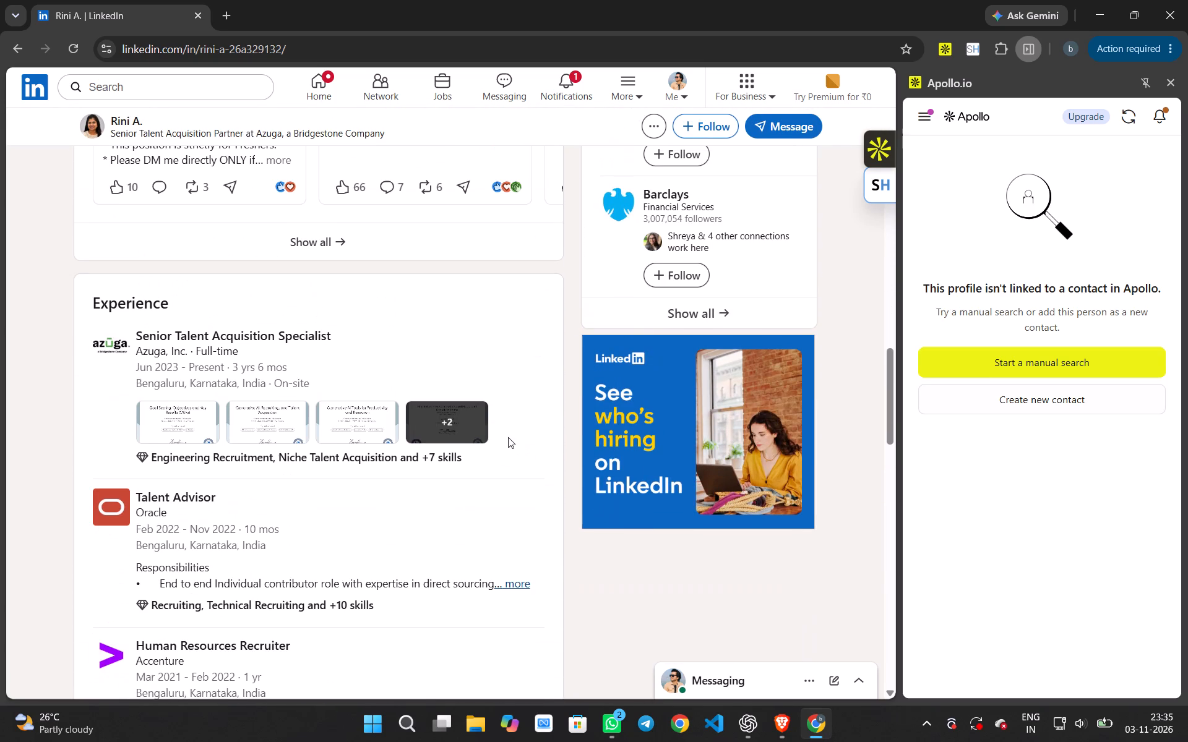
scroll(508, 437, up, 9)
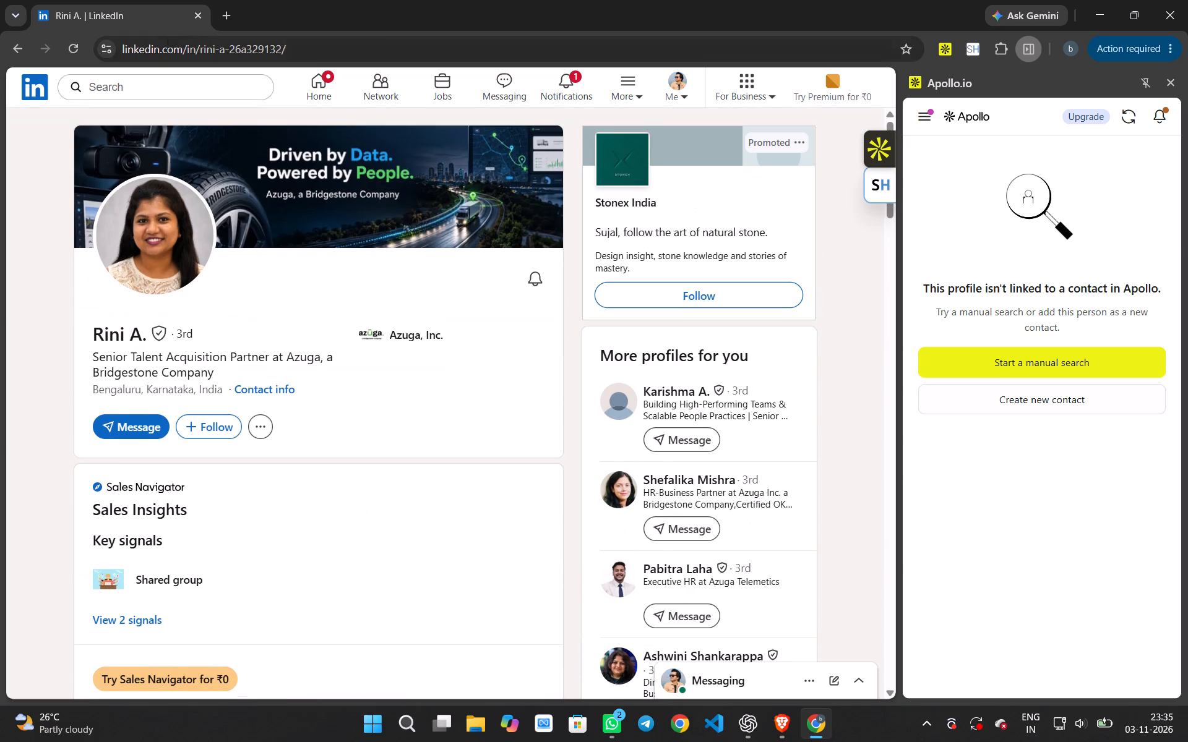
click(77, 51)
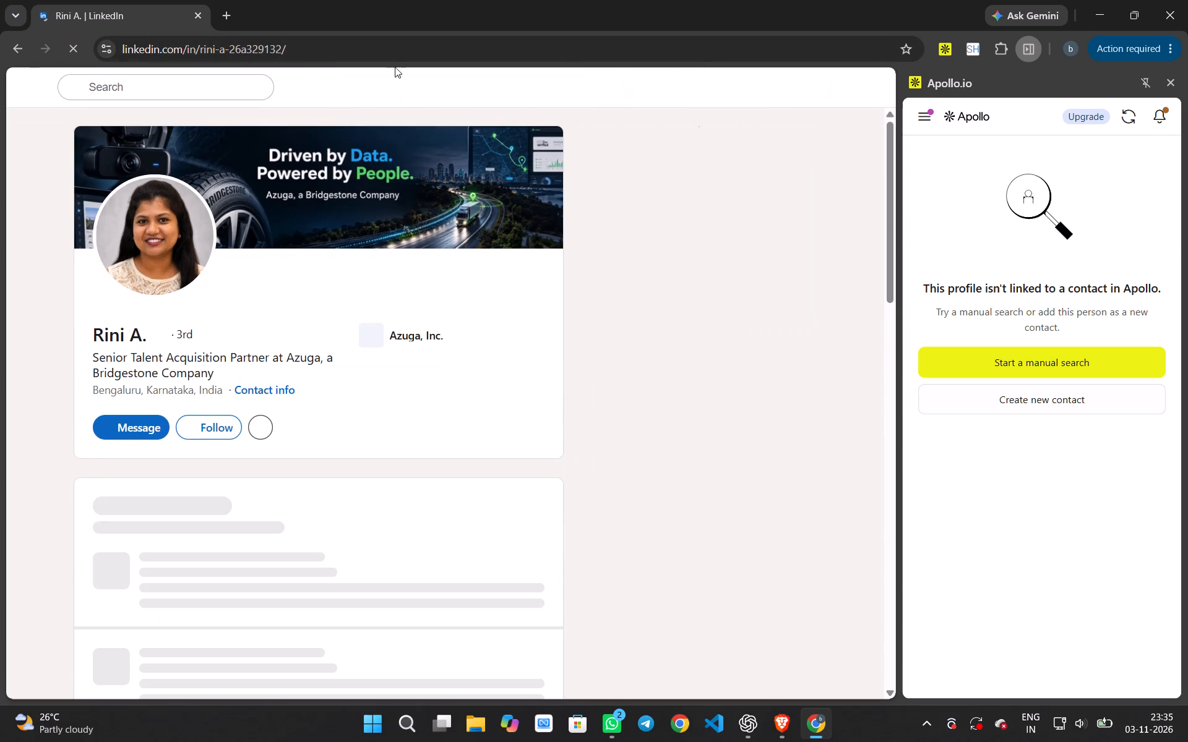
Copy the Senior Talent Acquisition Partner's LinkedIn profile URL and open it under the Chrome user profile with the meerkat picture.
click(411, 60)
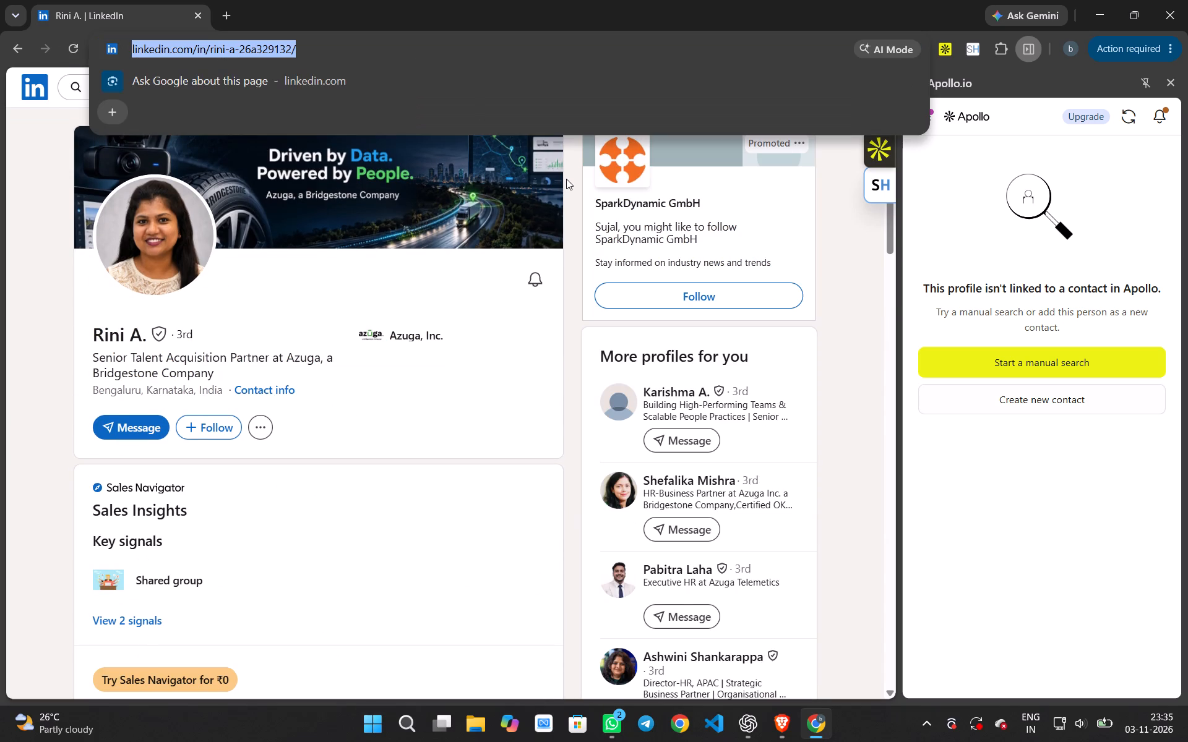
key(ctrl+c)
click(488, 331)
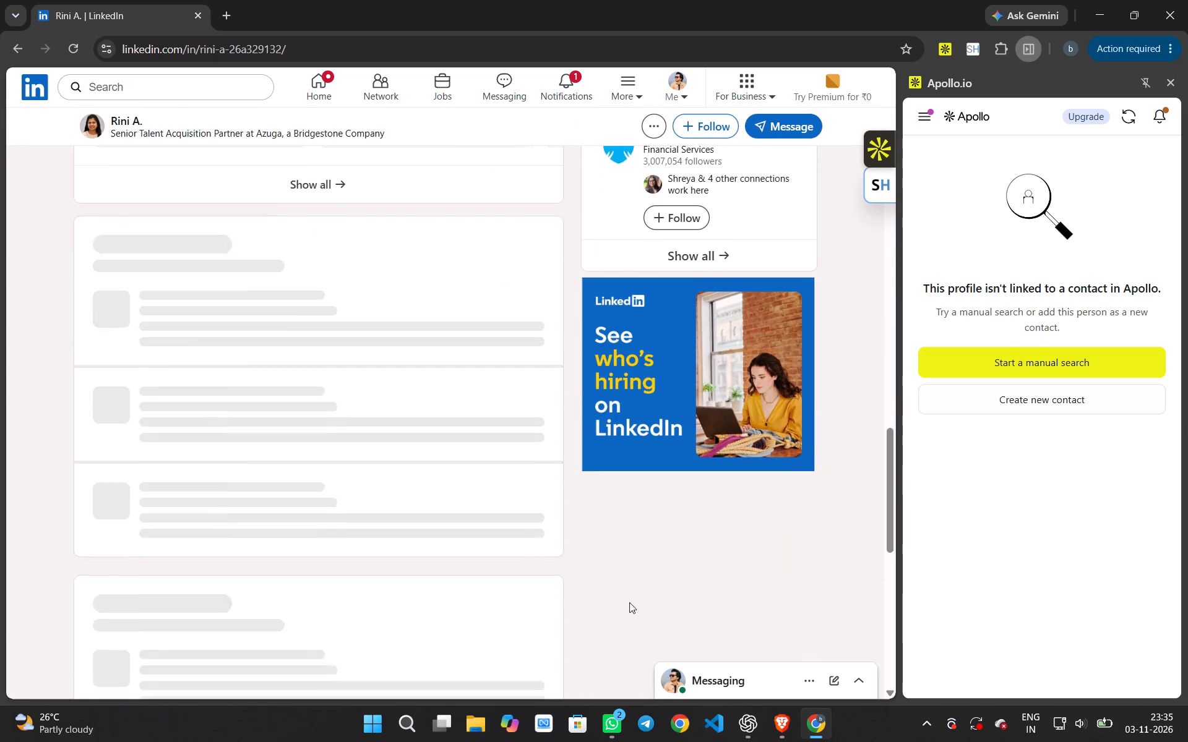
scroll(439, 377, up, 11)
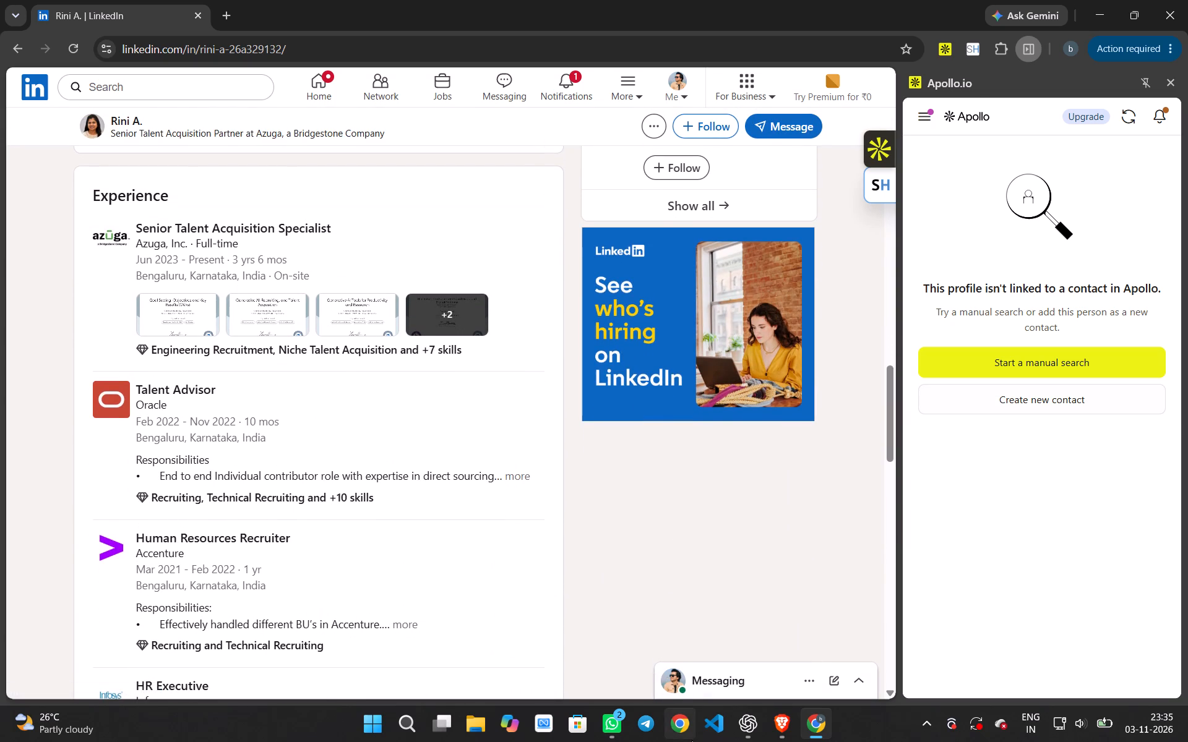
click(692, 740)
scroll(603, 513, down, 4)
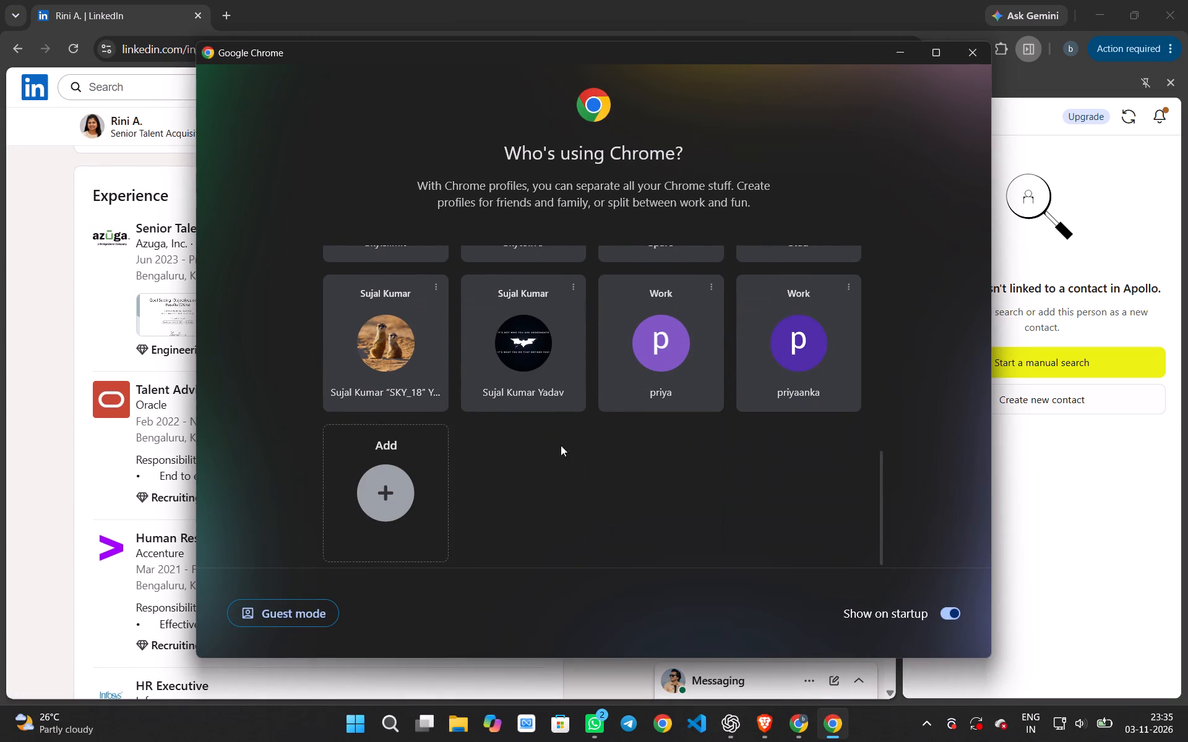
scroll(553, 401, up, 1)
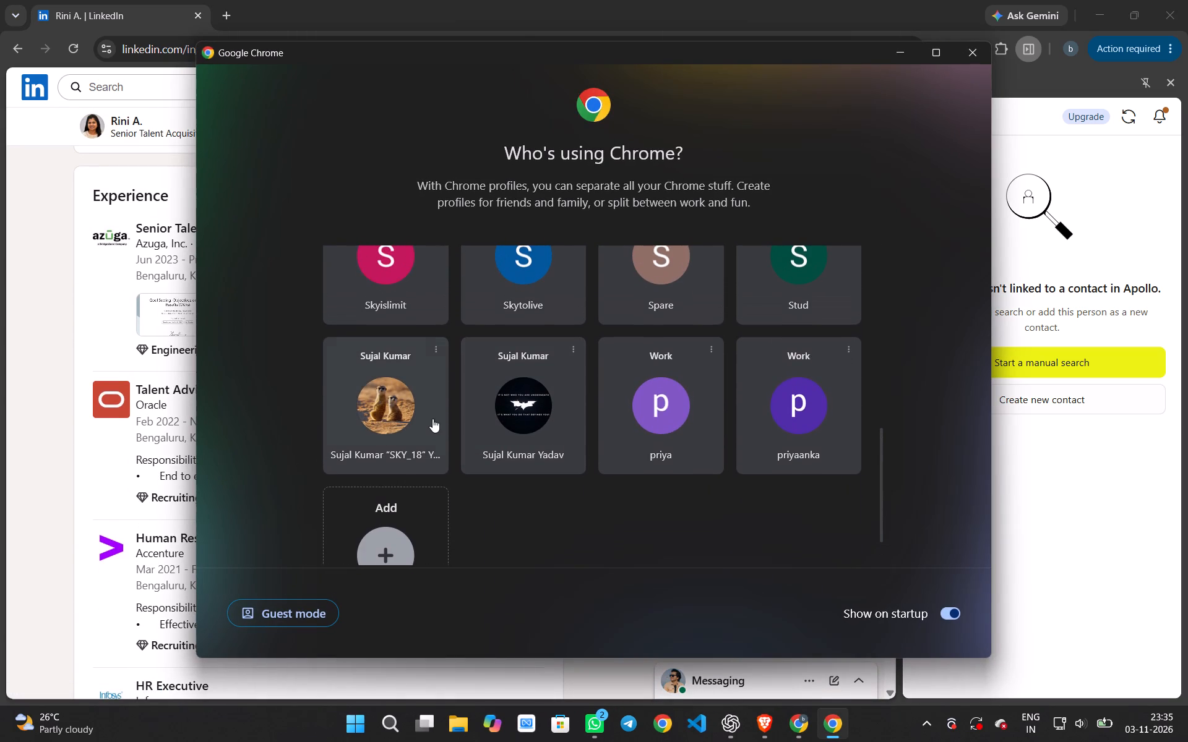
click(432, 419)
key(ctrl+v)
key(Return)
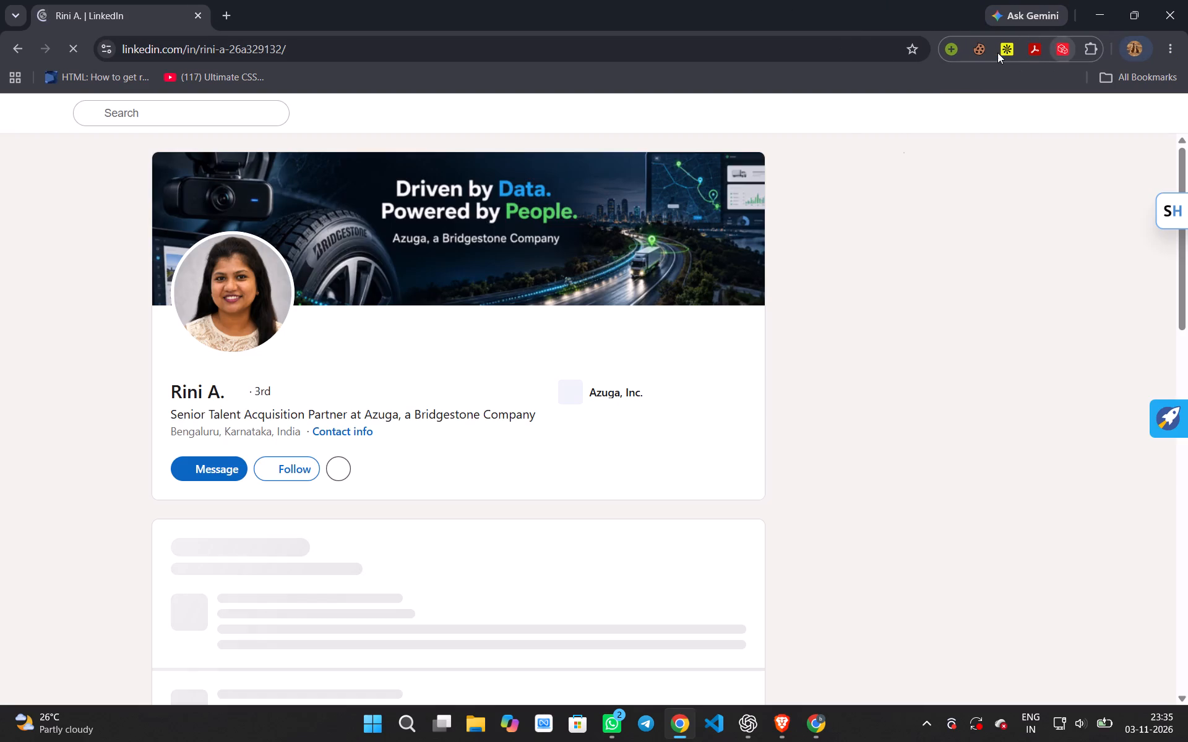
Look up the Senior Talent Acquisition Partner's contact details in Prospeo and close the finder.
click(1068, 46)
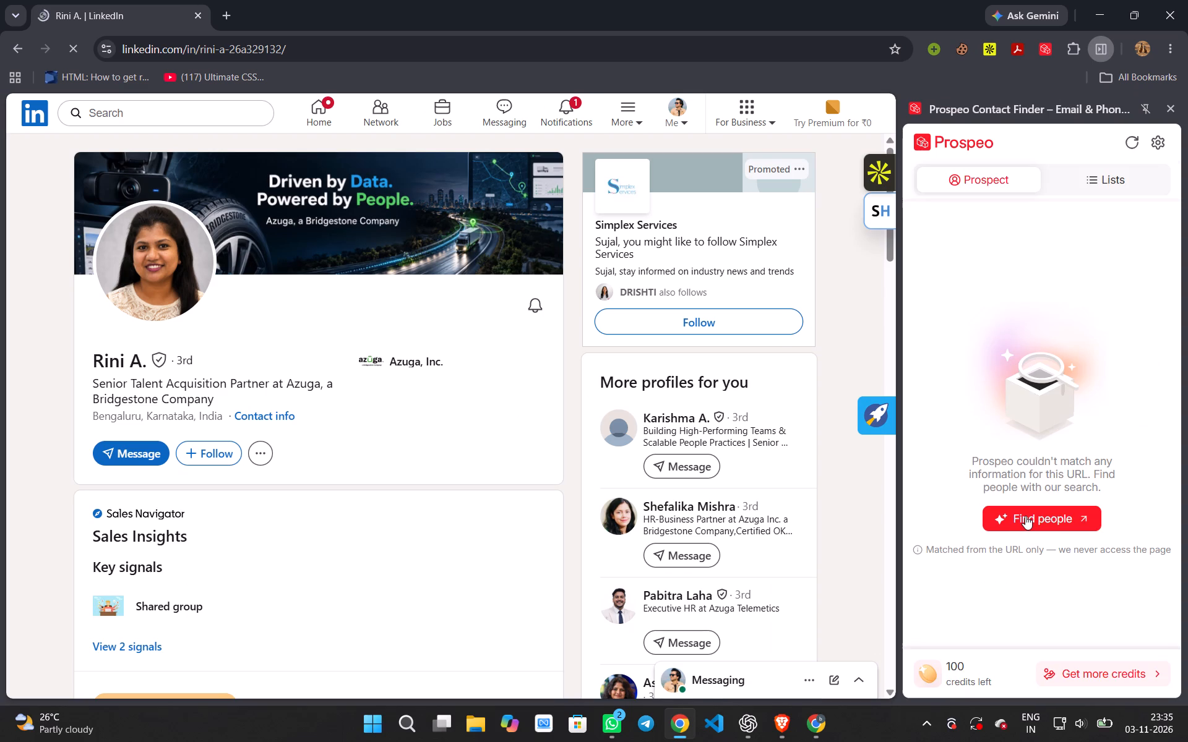
click(1171, 107)
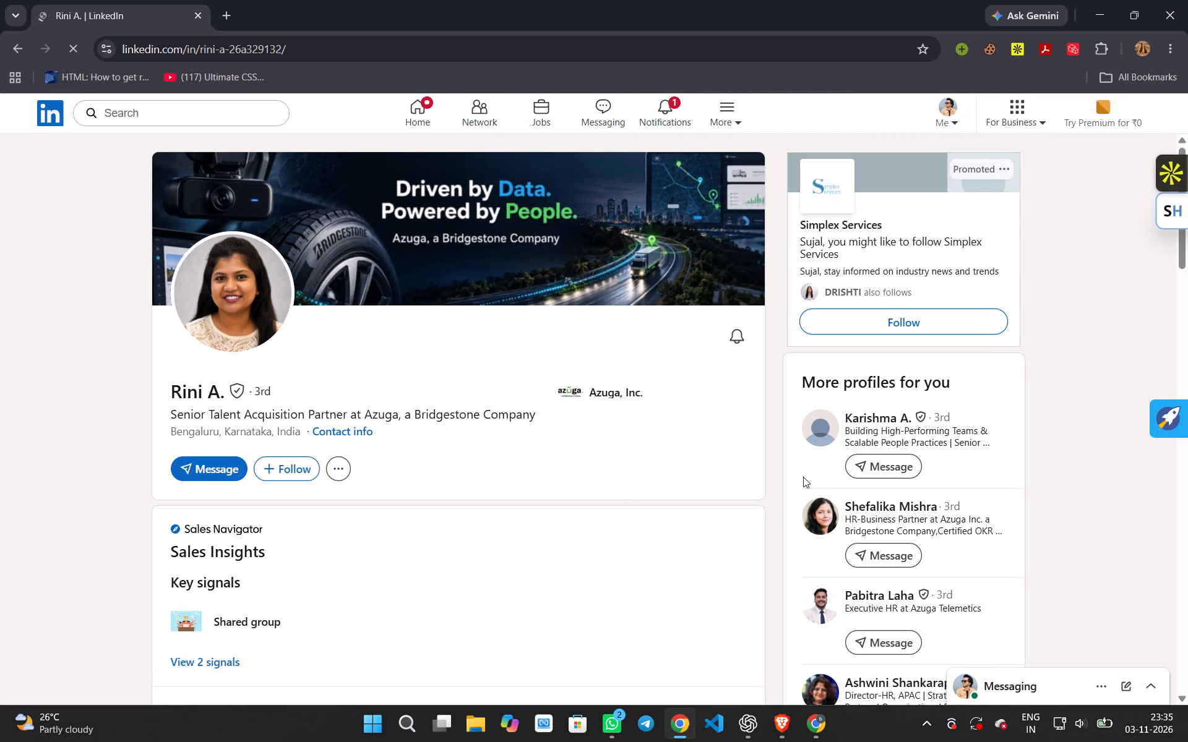
In the Chrome window with Apollo, go back to the Director-HR, APAC's LinkedIn profile and request their phone number from Apollo.
click(803, 726)
scroll(554, 535, right, 3)
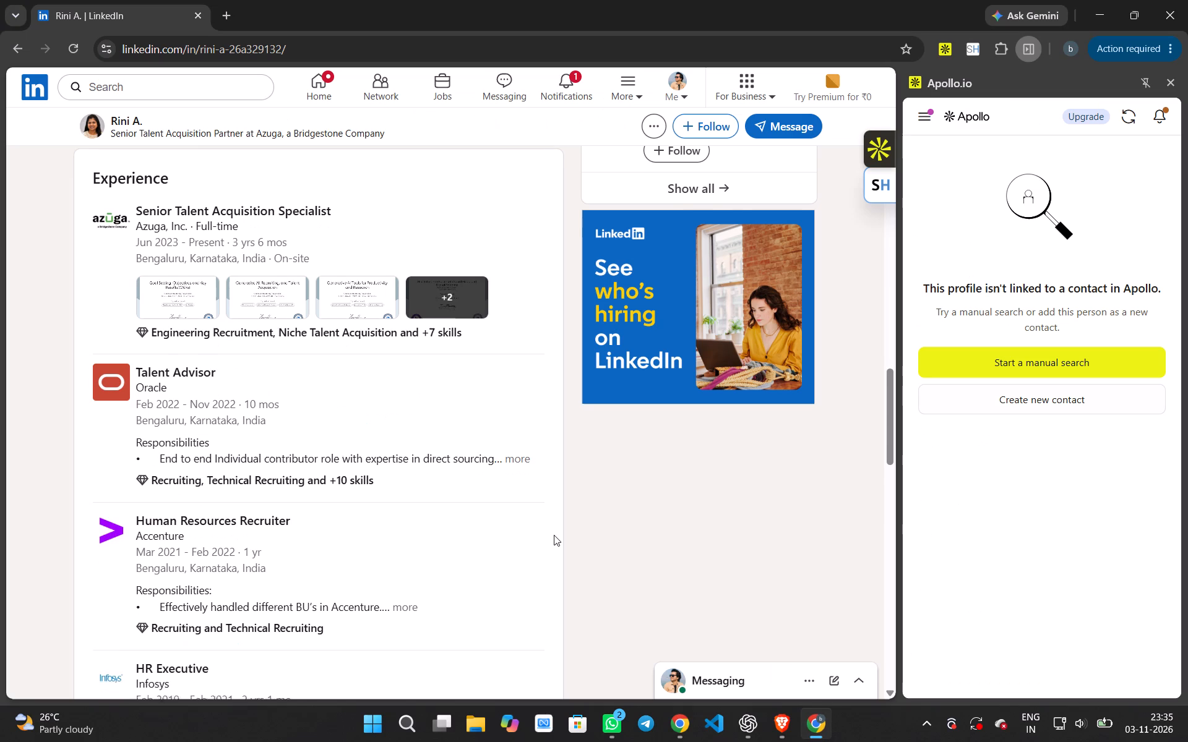
scroll(554, 535, right, 10)
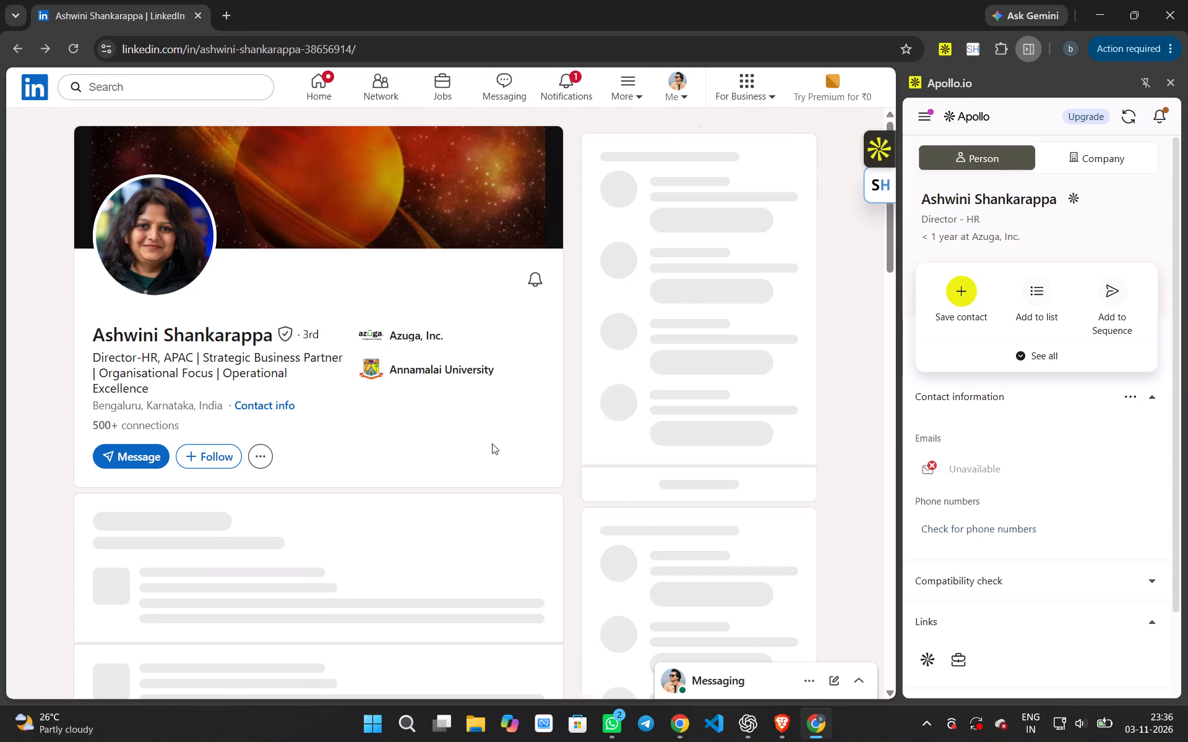
scroll(641, 487, down, 1)
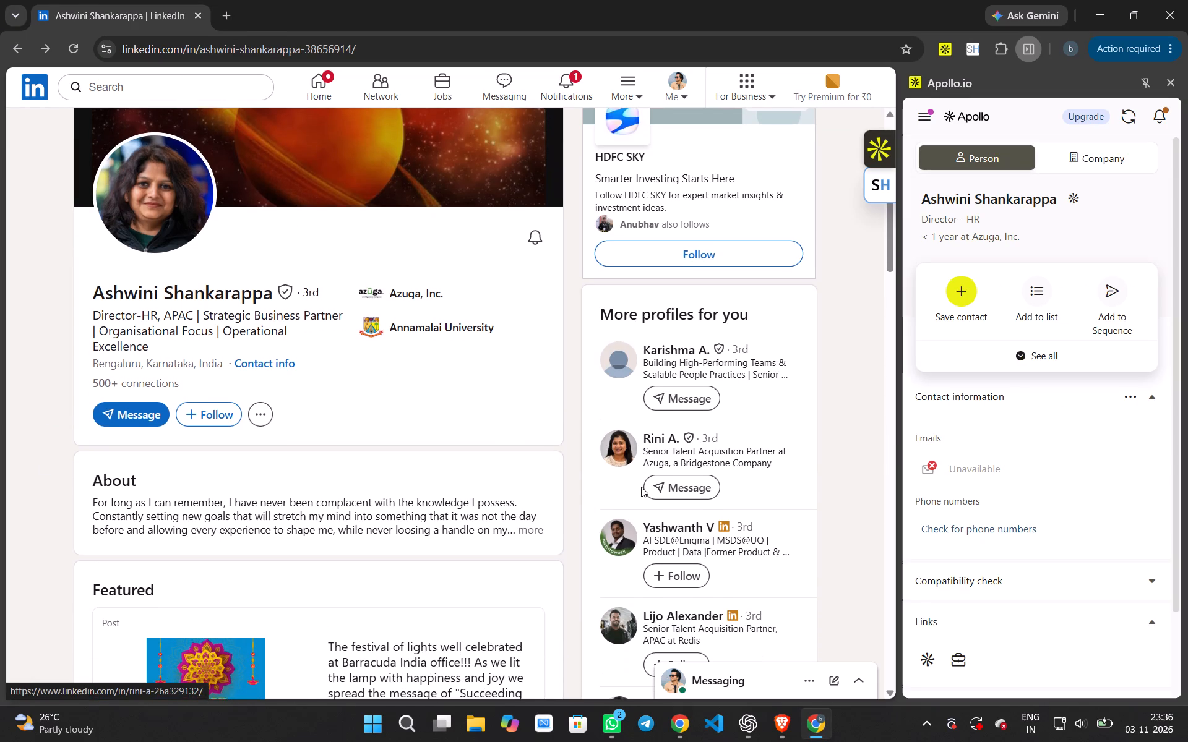
scroll(641, 487, down, 1)
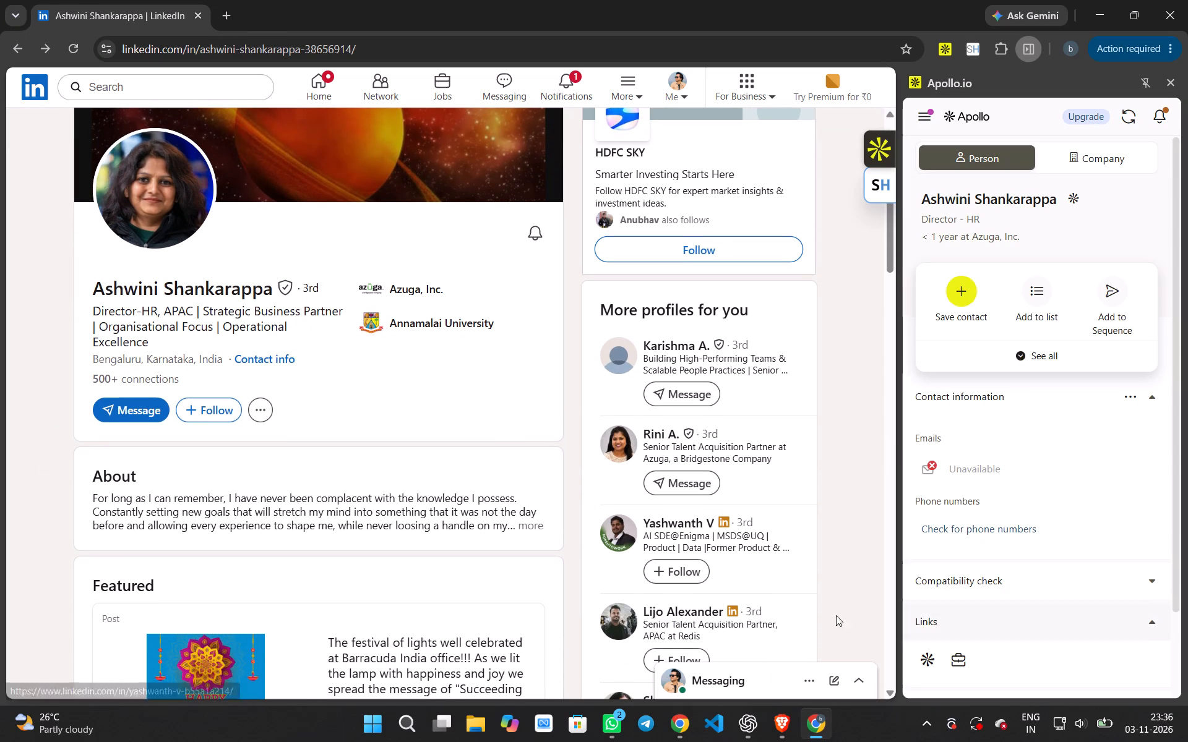
scroll(762, 598, down, 1)
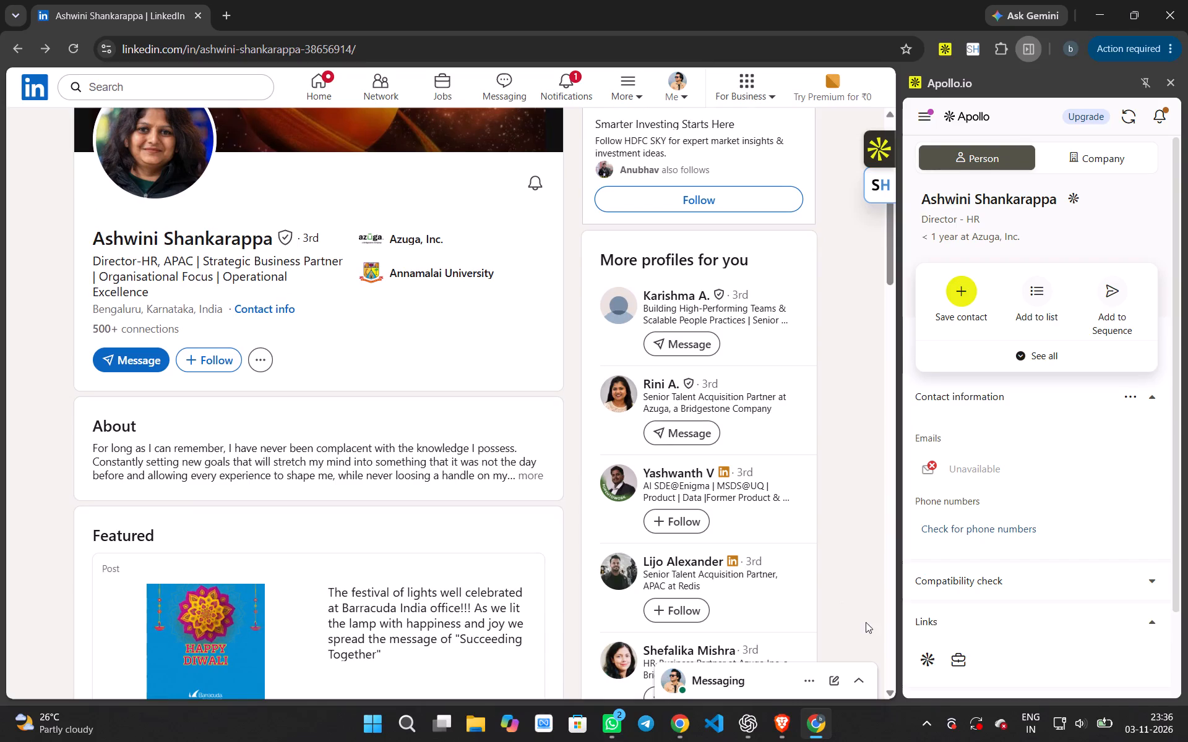
click(952, 526)
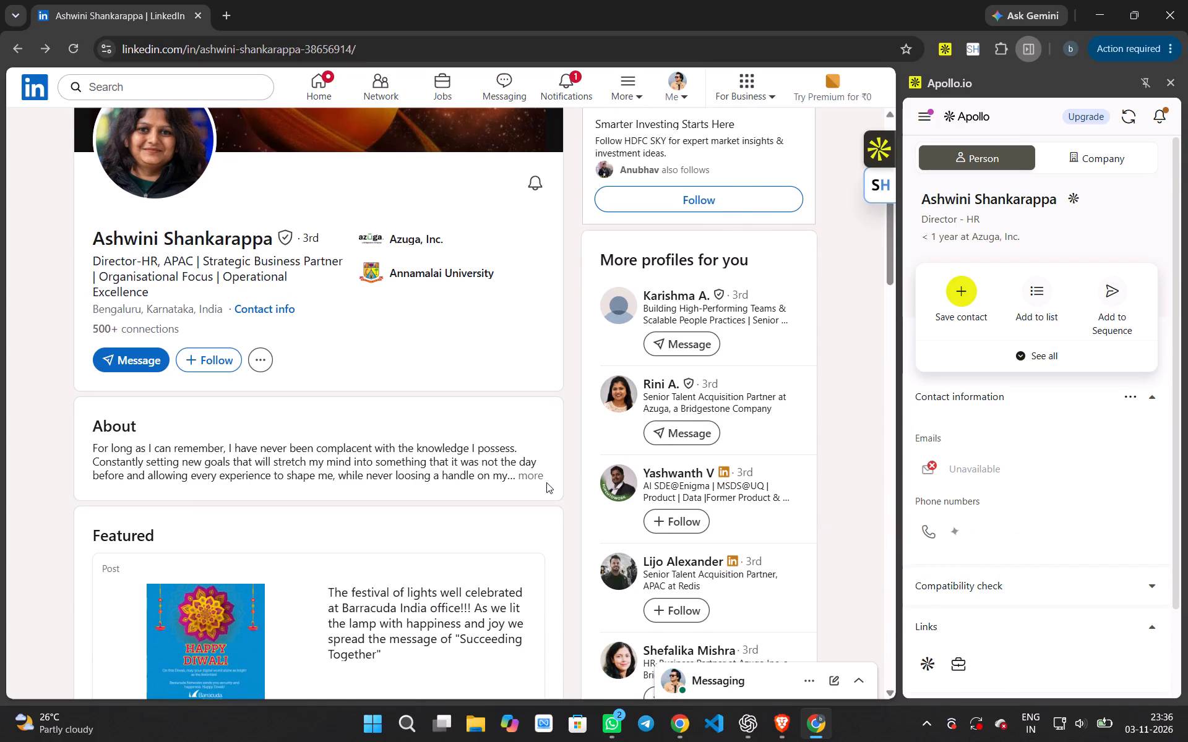
Copy the Director-HR, APAC's name from LinkedIn into cell B780 of the contact detail spreadsheet in Brave.
scroll(546, 482, up, 3)
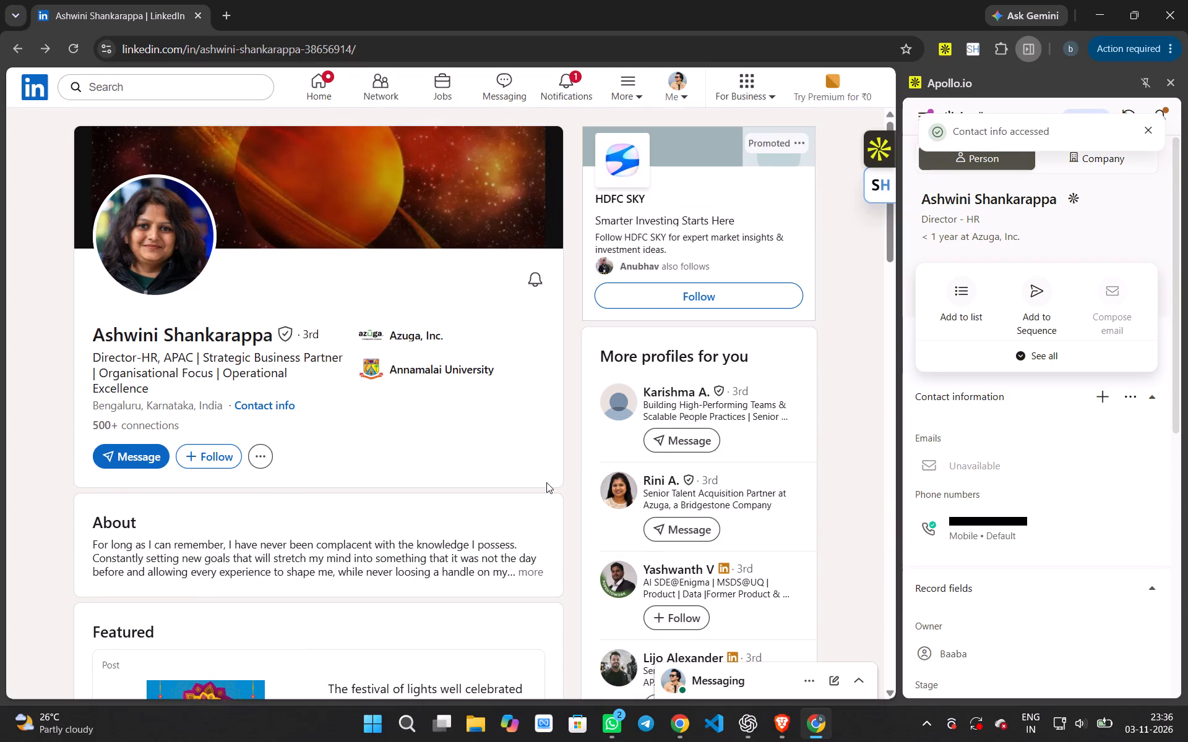
drag(88, 344, 212, 348)
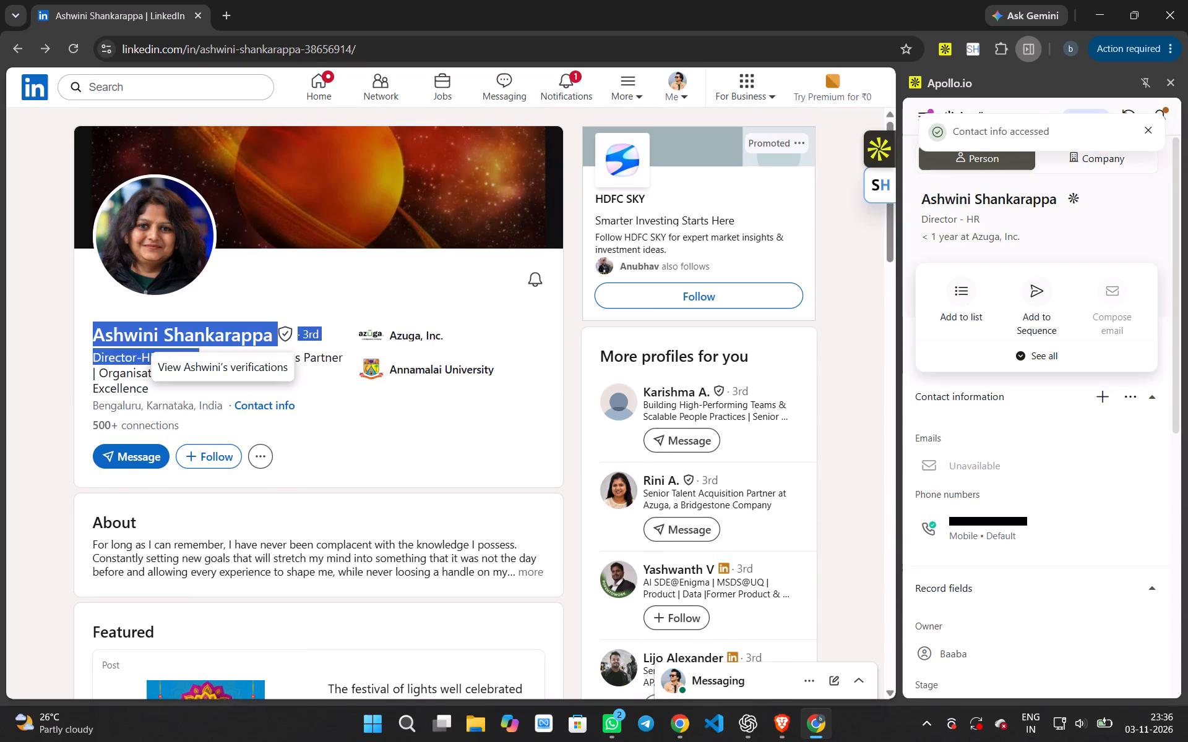
drag(212, 348, 270, 346)
key(ctrl+c)
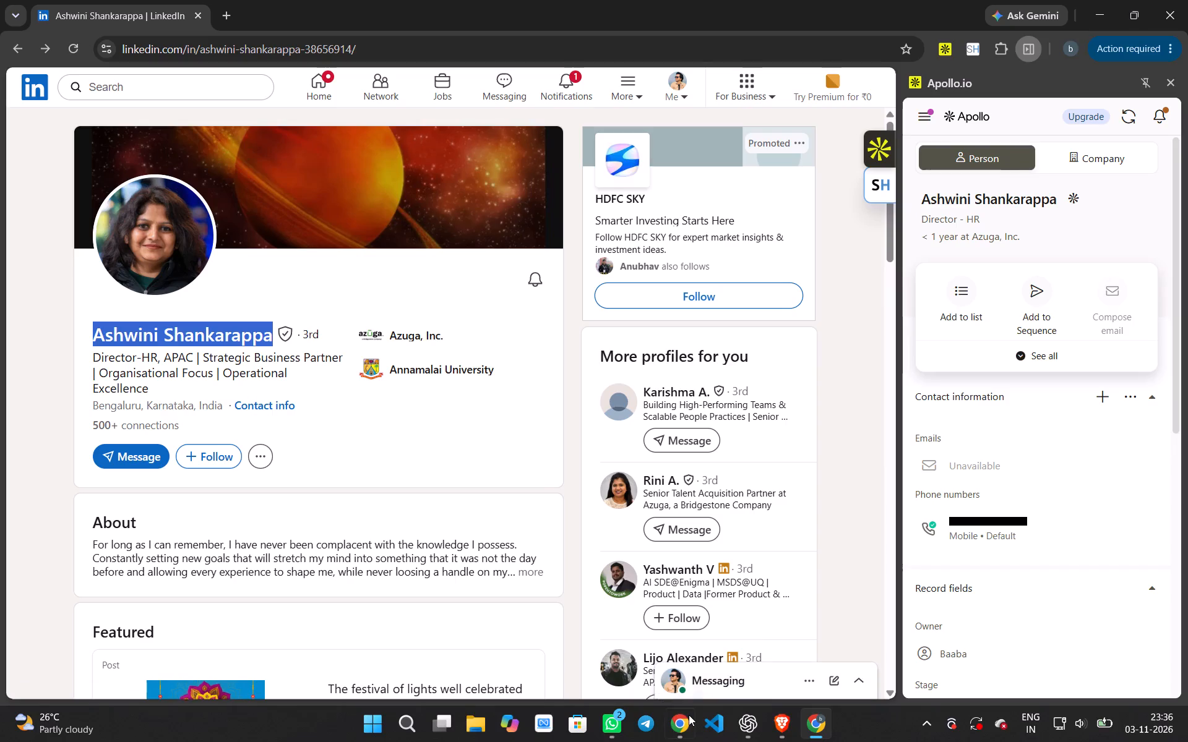
click(774, 720)
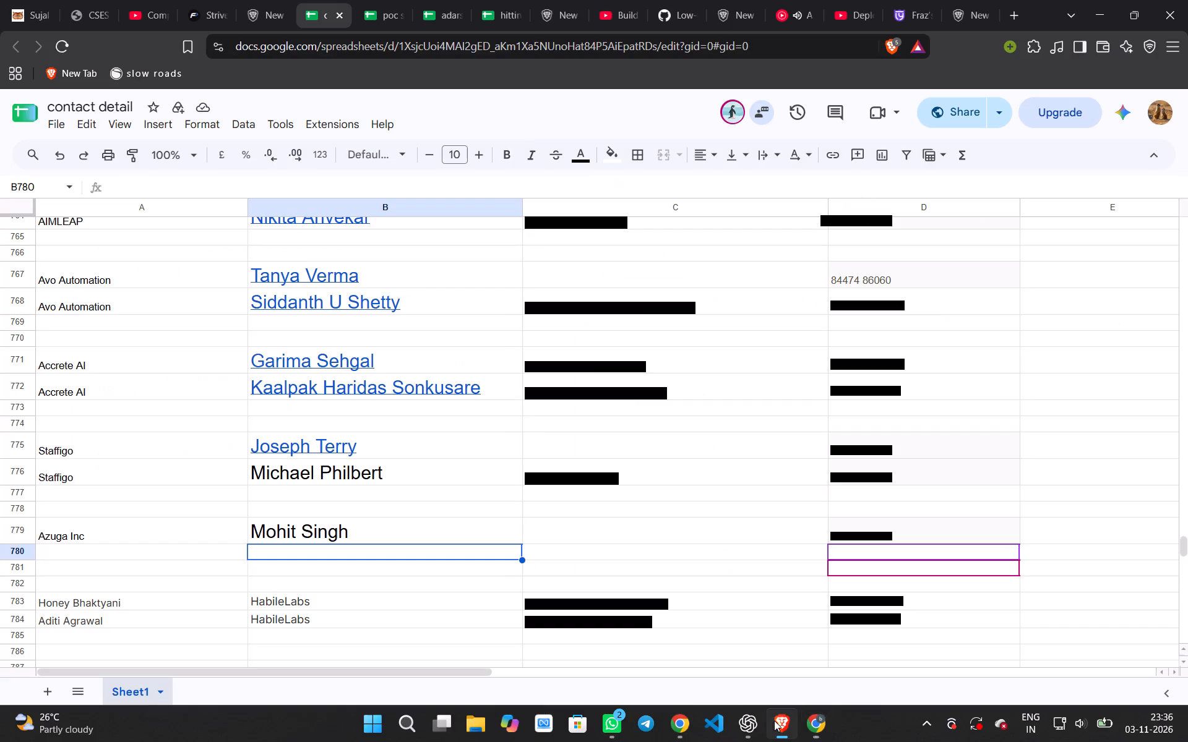
key(ctrl+v)
Copy the Director-HR's mobile number from Apollo in Chrome into cell D780 of the contact detail spreadsheet in Brave.
click(774, 720)
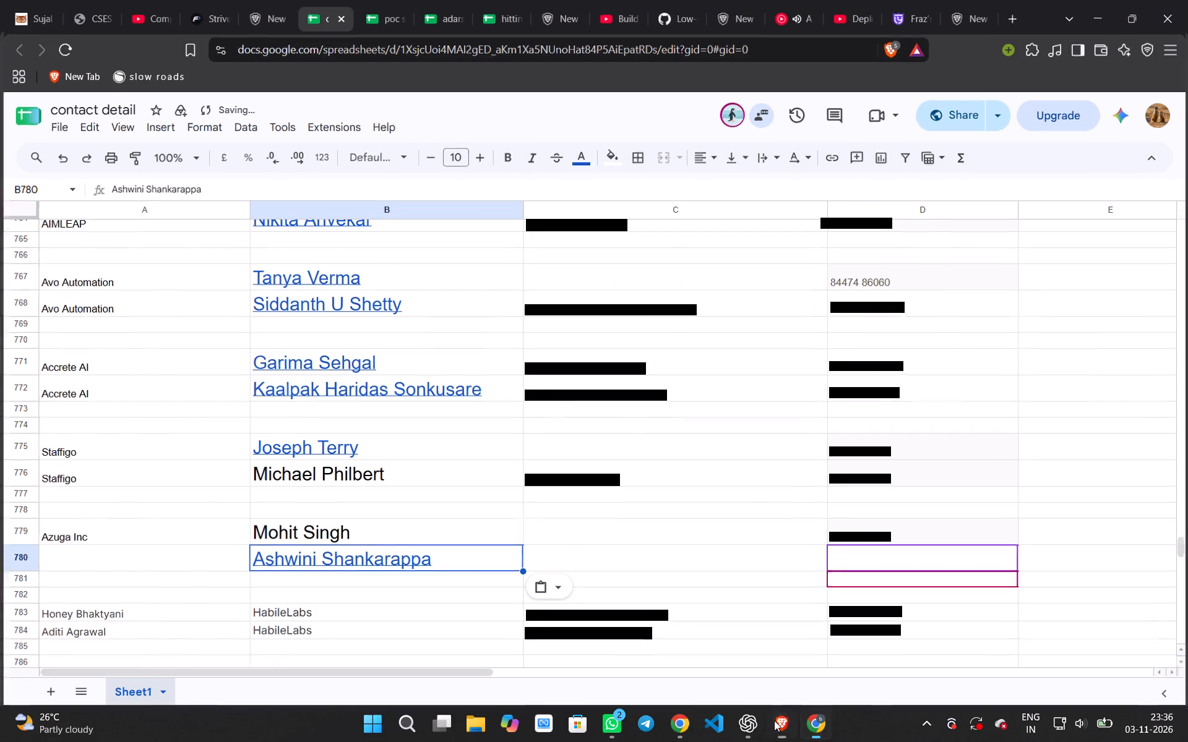
drag(967, 521, 1021, 519)
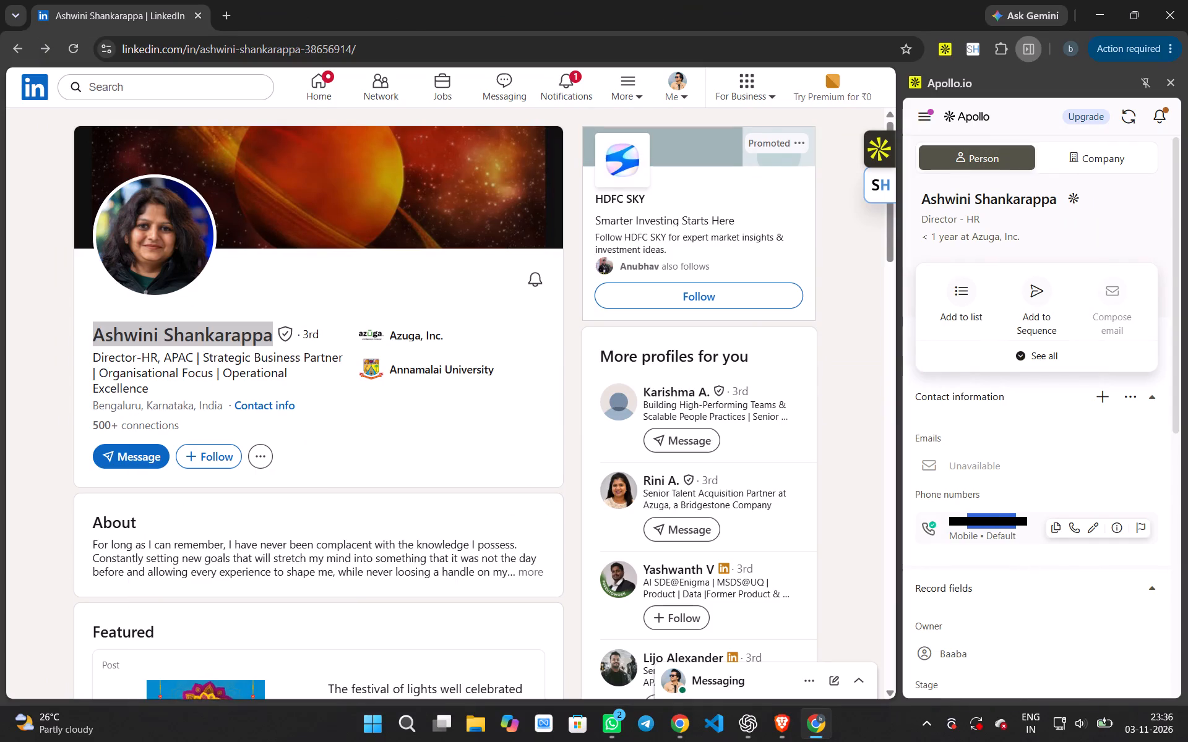
drag(1021, 519, 1028, 519)
key(ctrl+c)
click(821, 722)
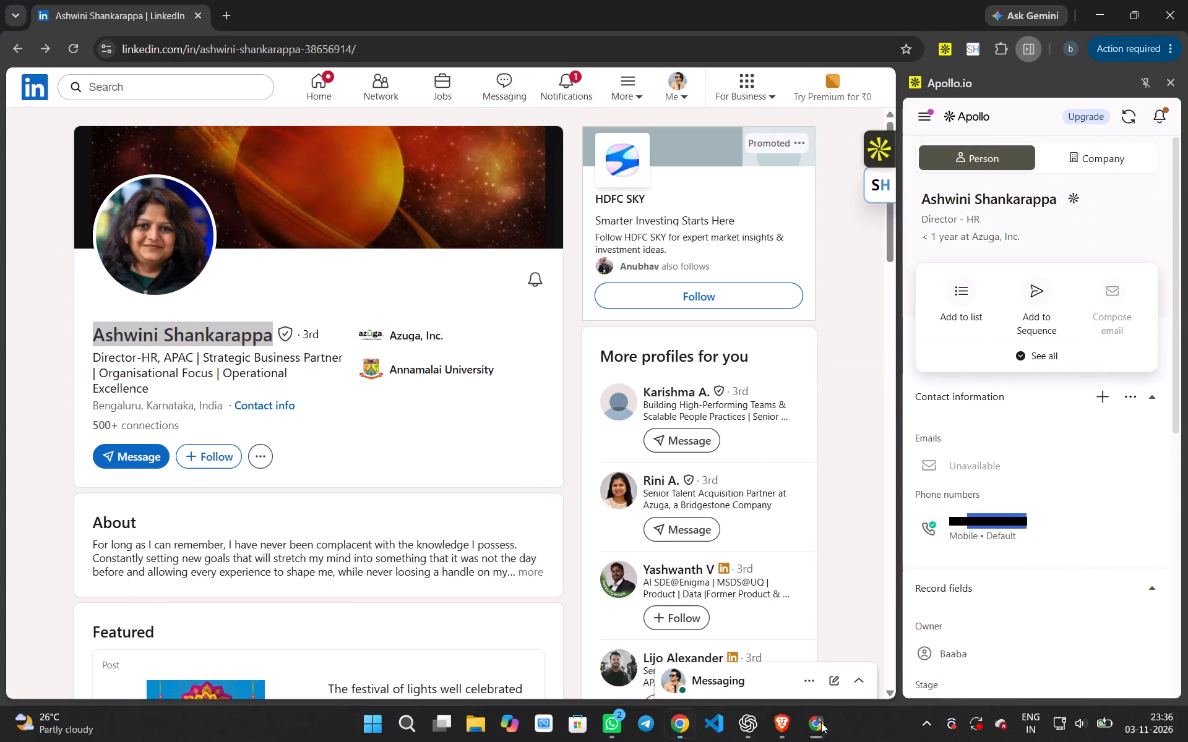
key(Right)
click(791, 723)
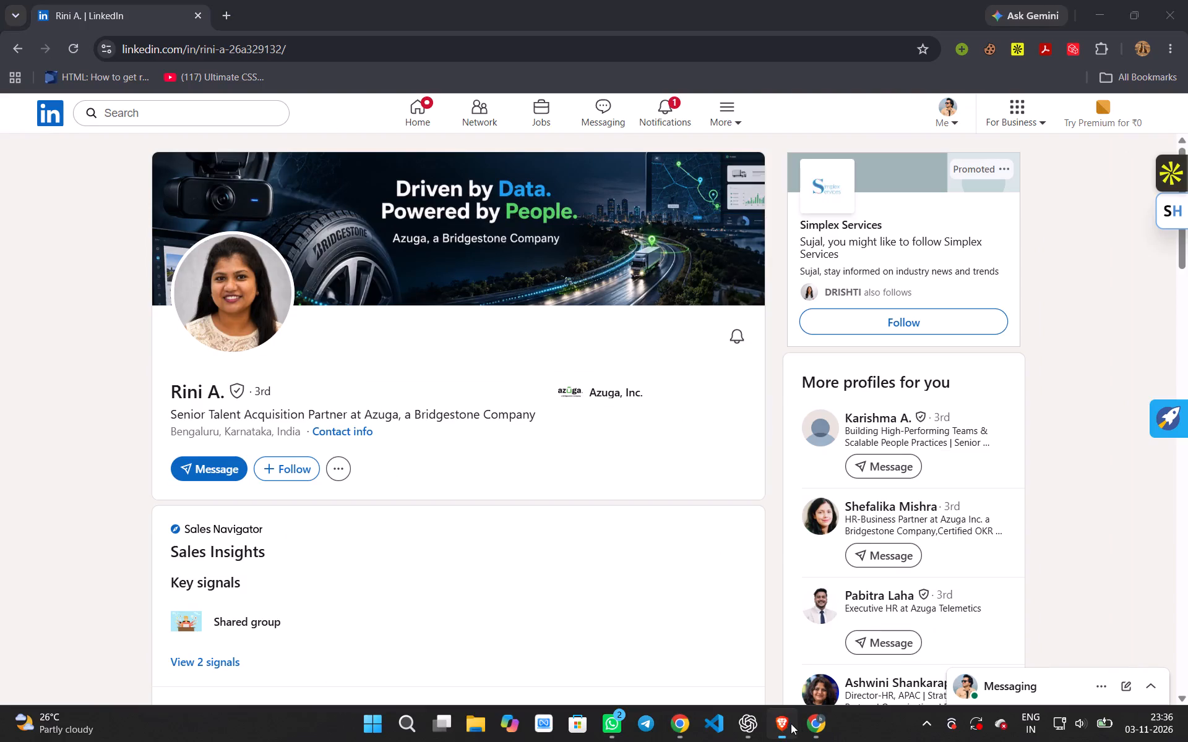
key(Right)
key(Right)
key(ctrl+v)
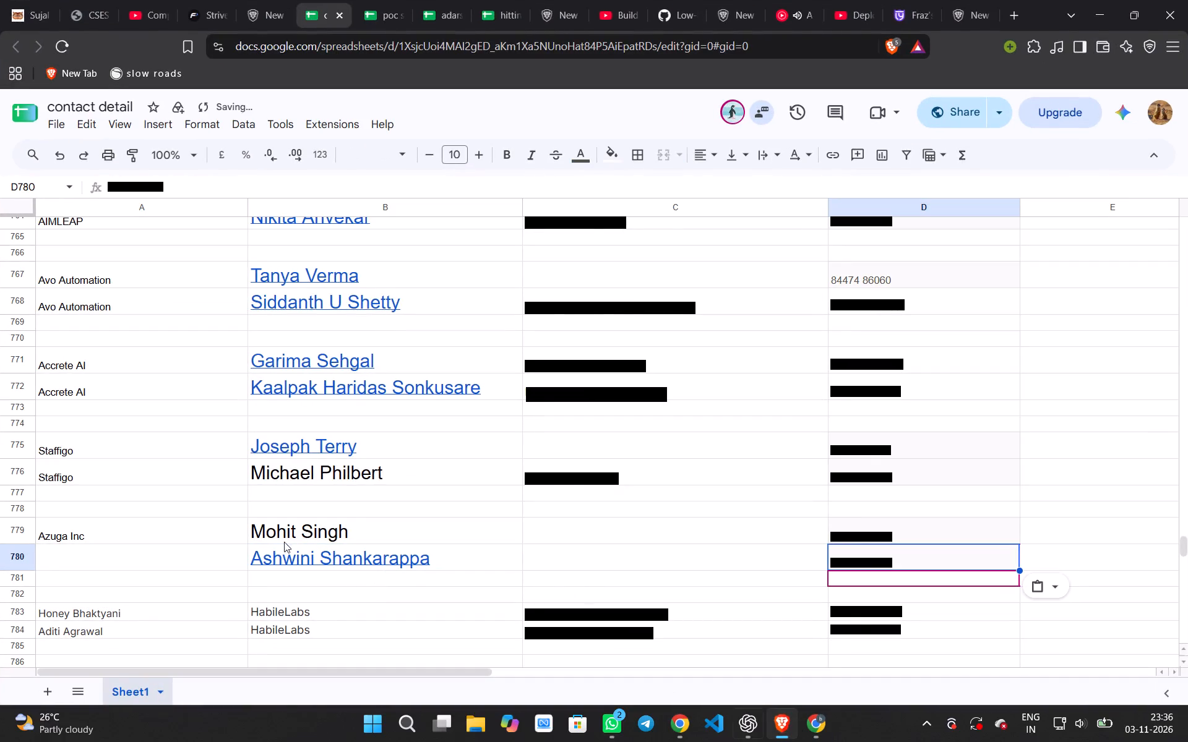
Enter Azuga Inc as the company in cell A780, beside the Director-HR's name.
click(234, 542)
click(230, 552)
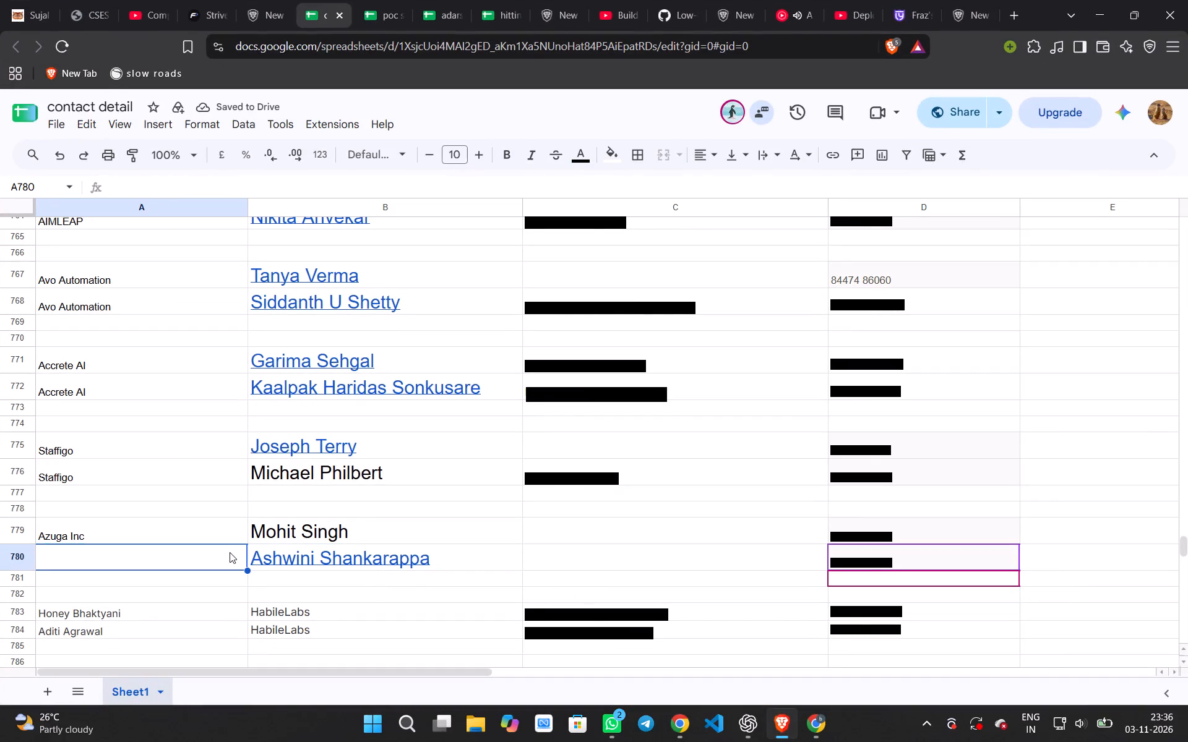
key(shift+a)
key(Return)
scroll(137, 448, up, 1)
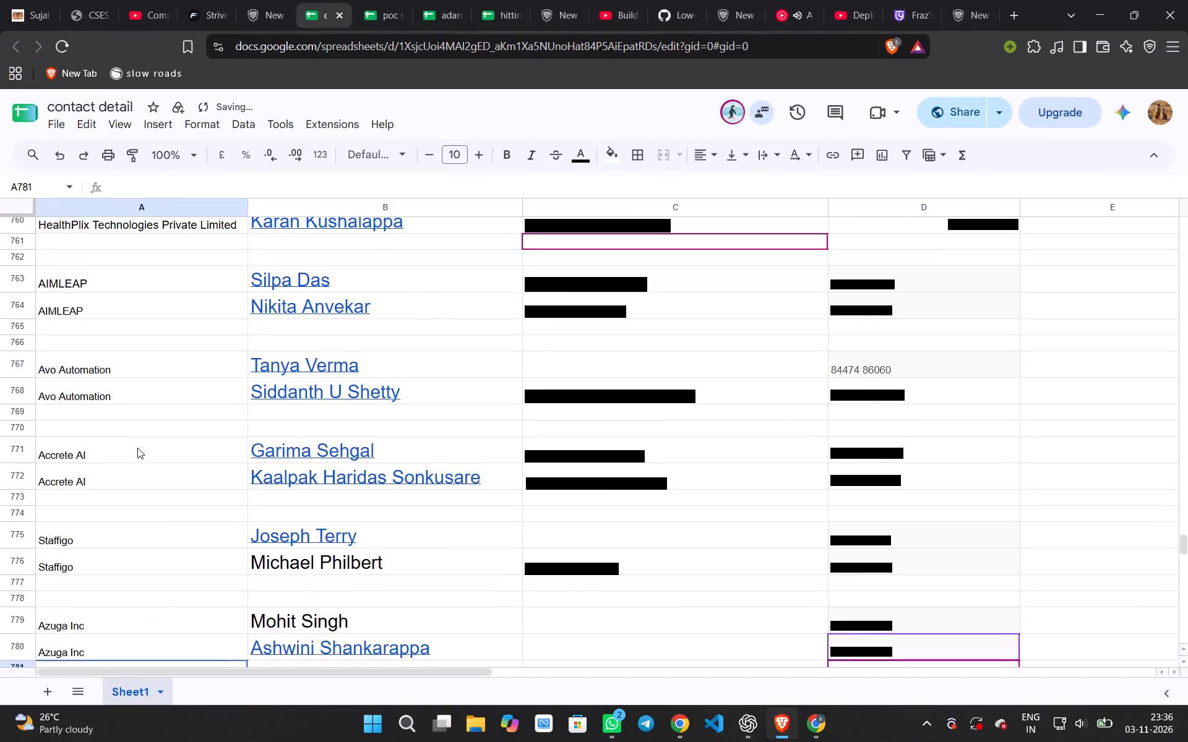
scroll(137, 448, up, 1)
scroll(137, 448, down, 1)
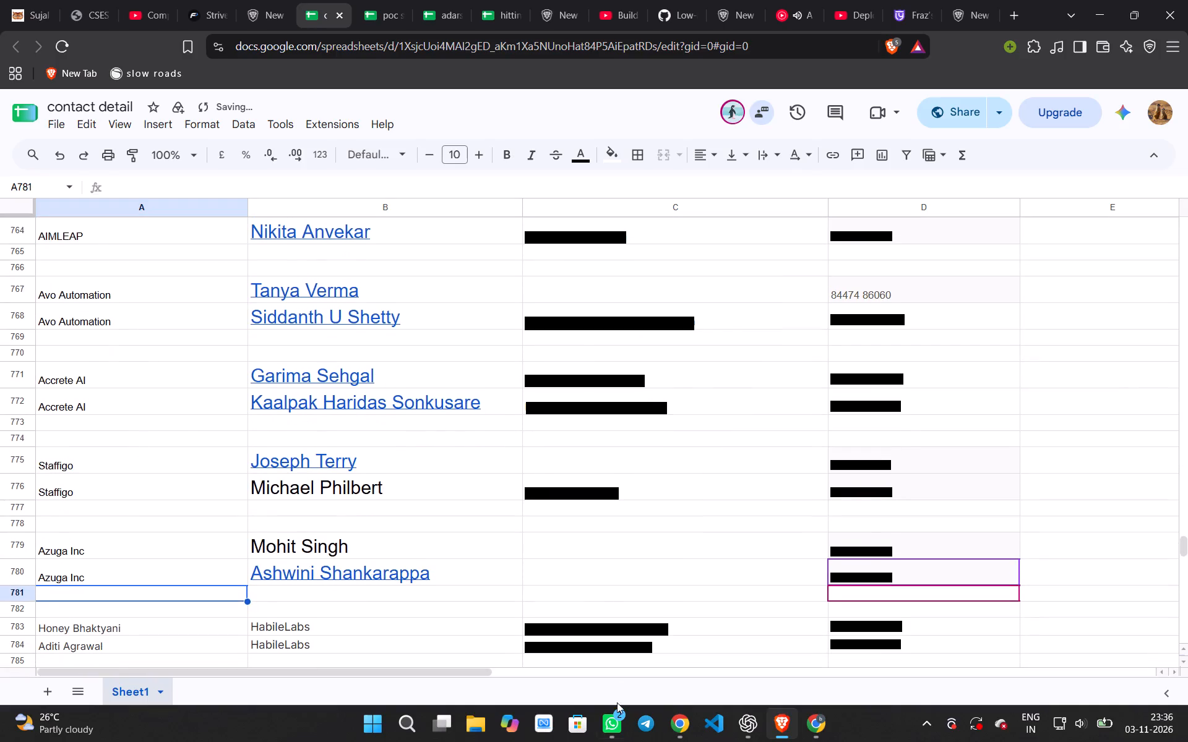
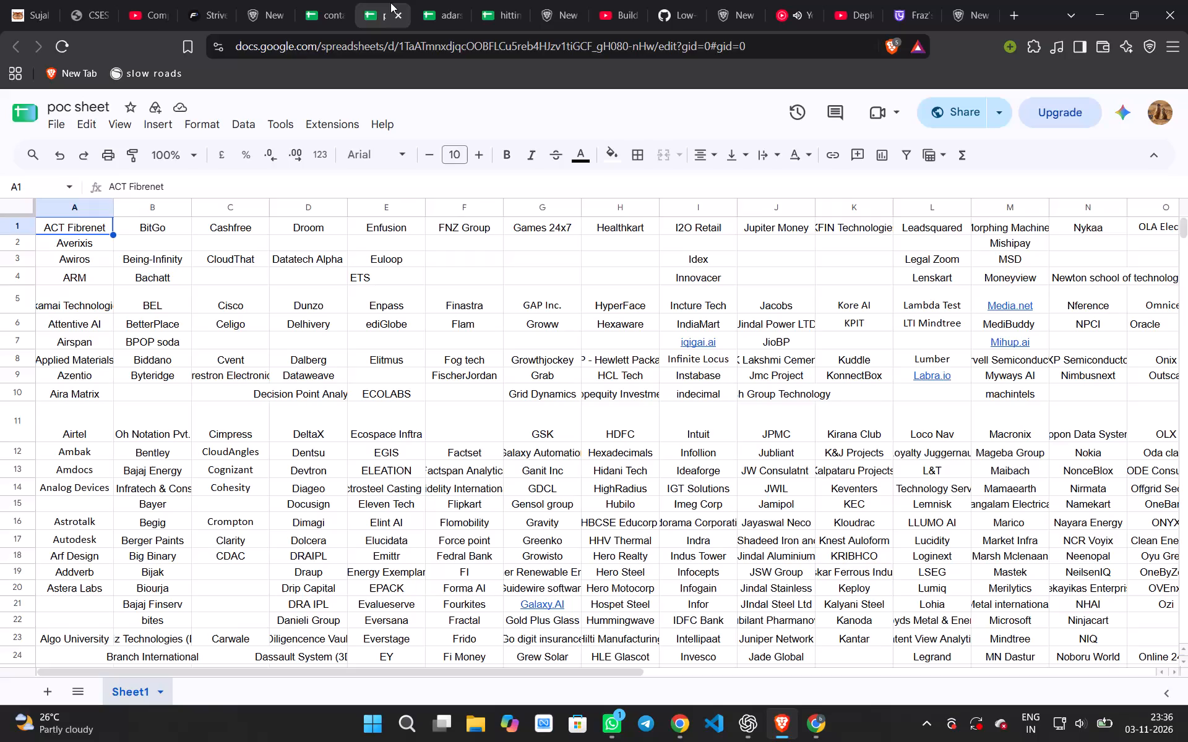
Search the poc sheet for azuga and clear the search term.
key(ctrl+f)
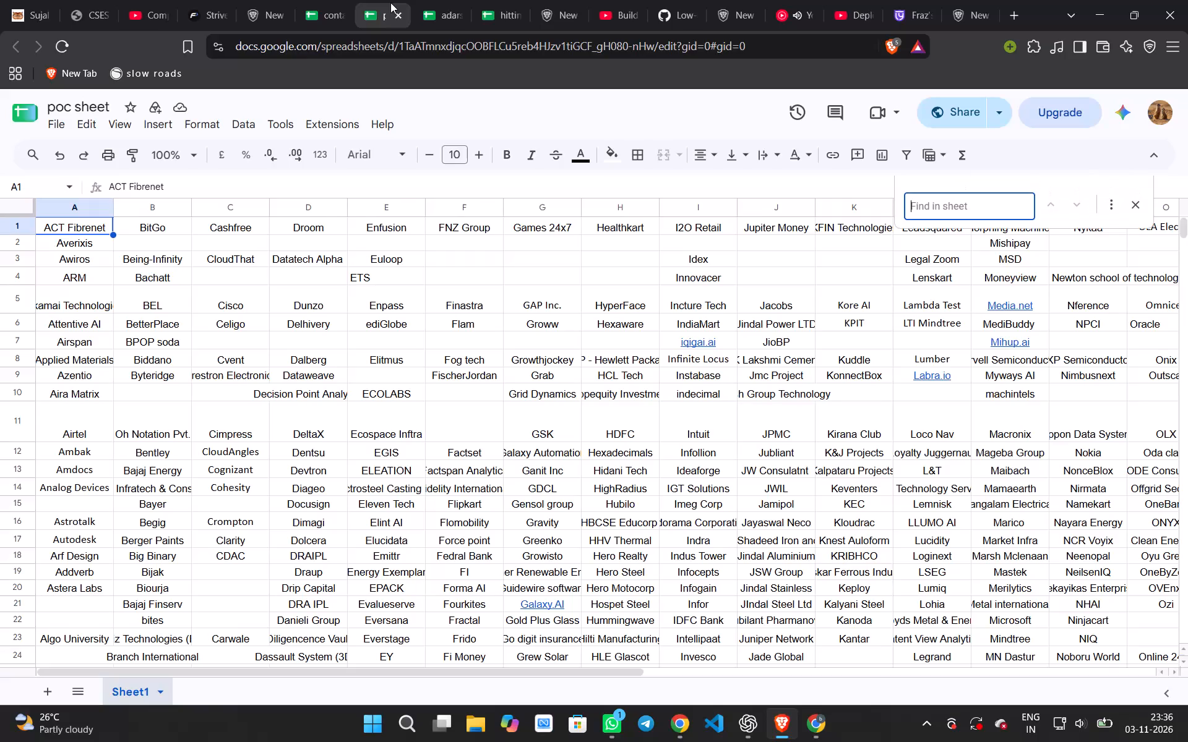
text(azuga)
key(BackSpace)
key(BackSpace)
key(BackSpace)
key(BackSpace)
key(BackSpace)
key(BackSpace)
key(BackSpace)
key(BackSpace)
key(BackSpace)
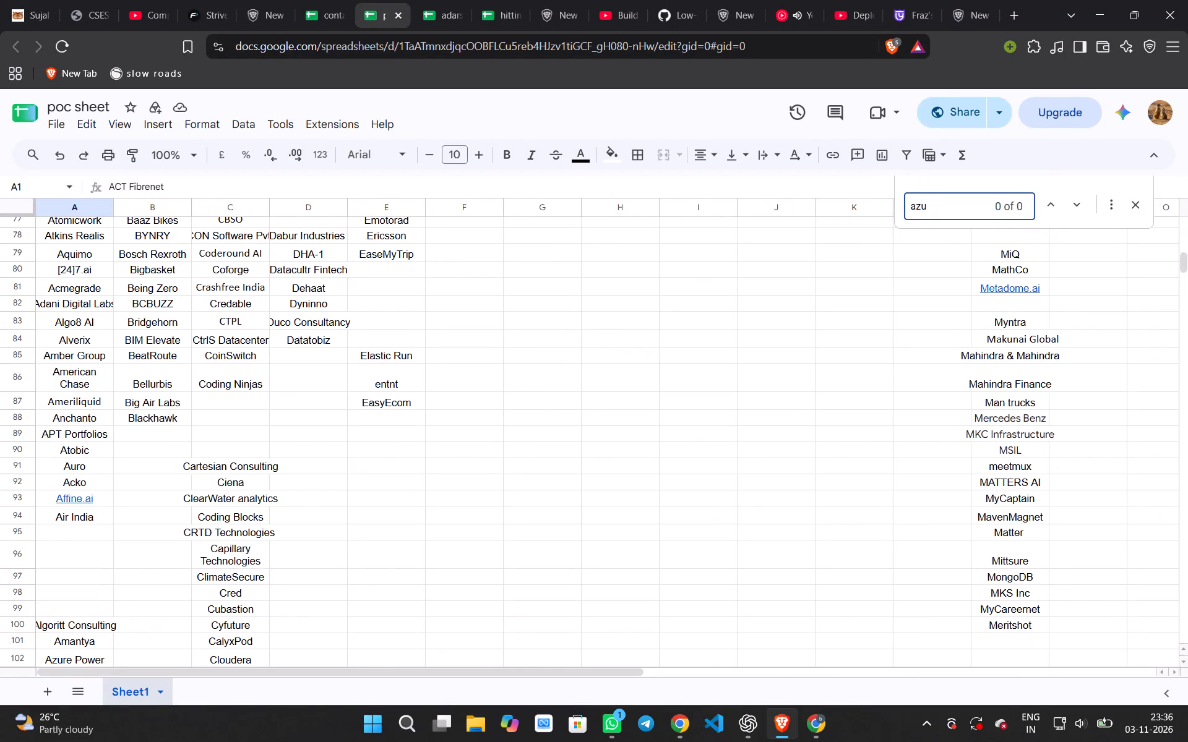
Return to the contact detail spreadsheet, switch to the Chrome window with Apollo, and copy the Director-HR, APAC's LinkedIn profile URL.
click(315, 0)
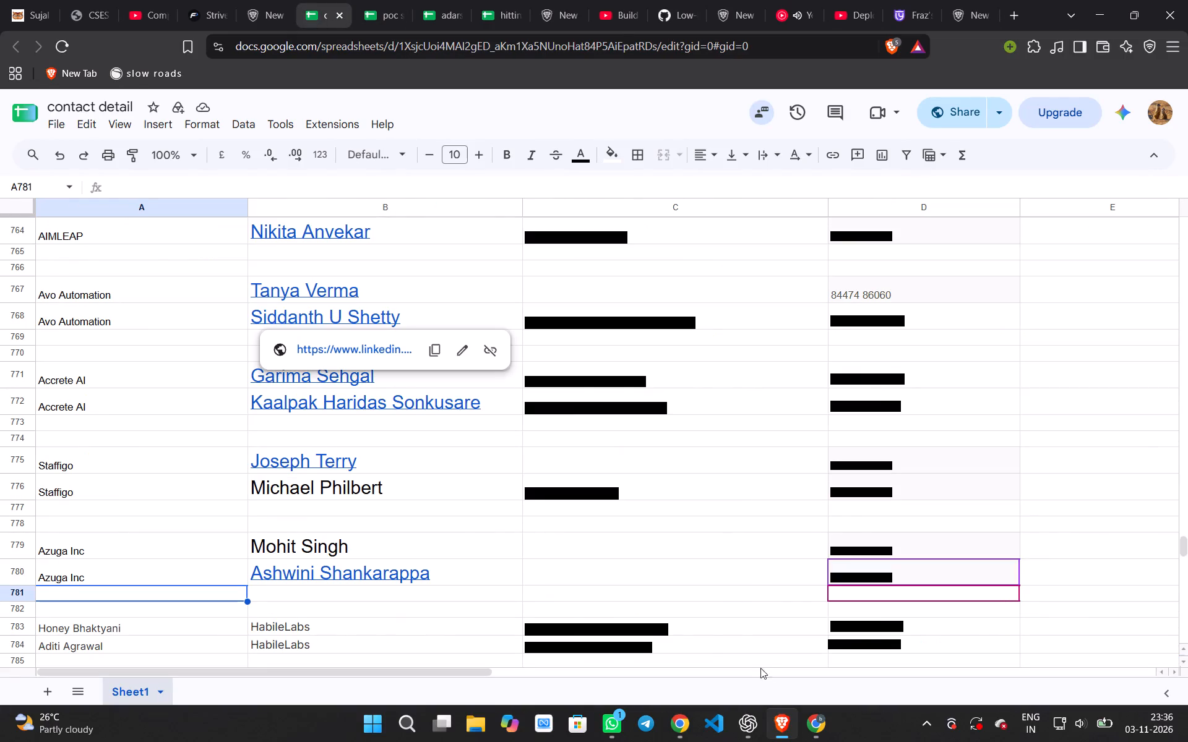
click(804, 717)
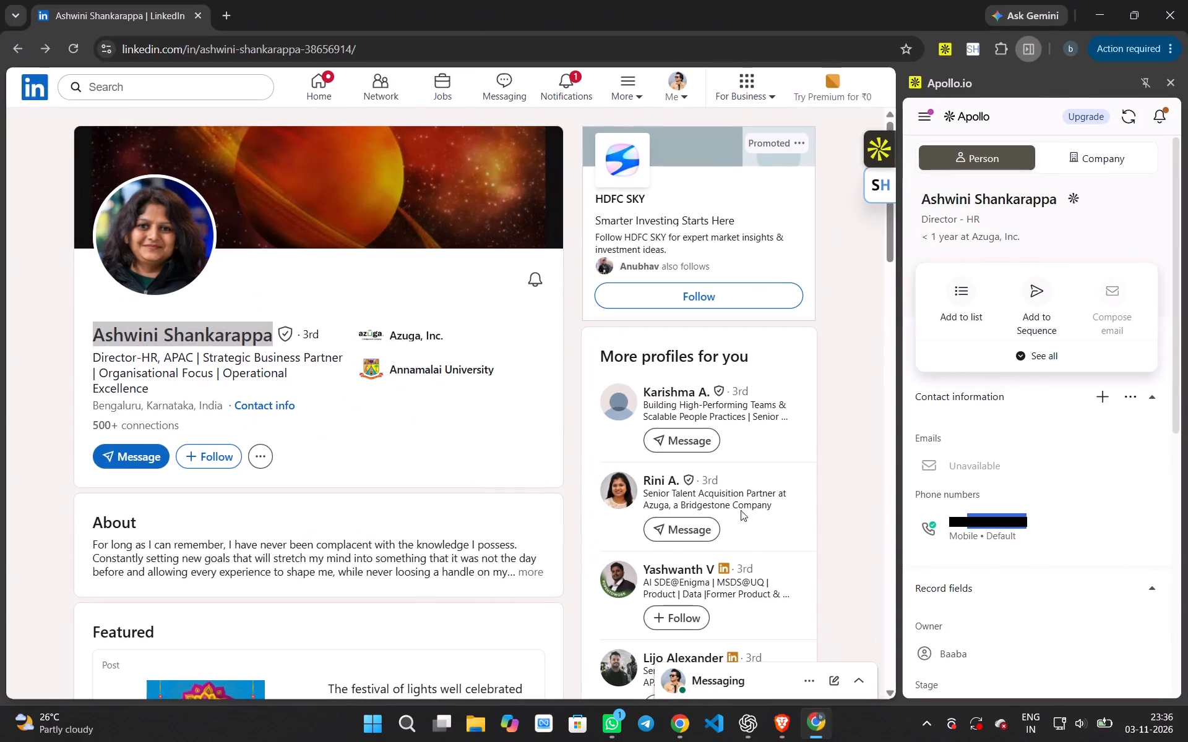
click(653, 53)
key(ctrl+c)
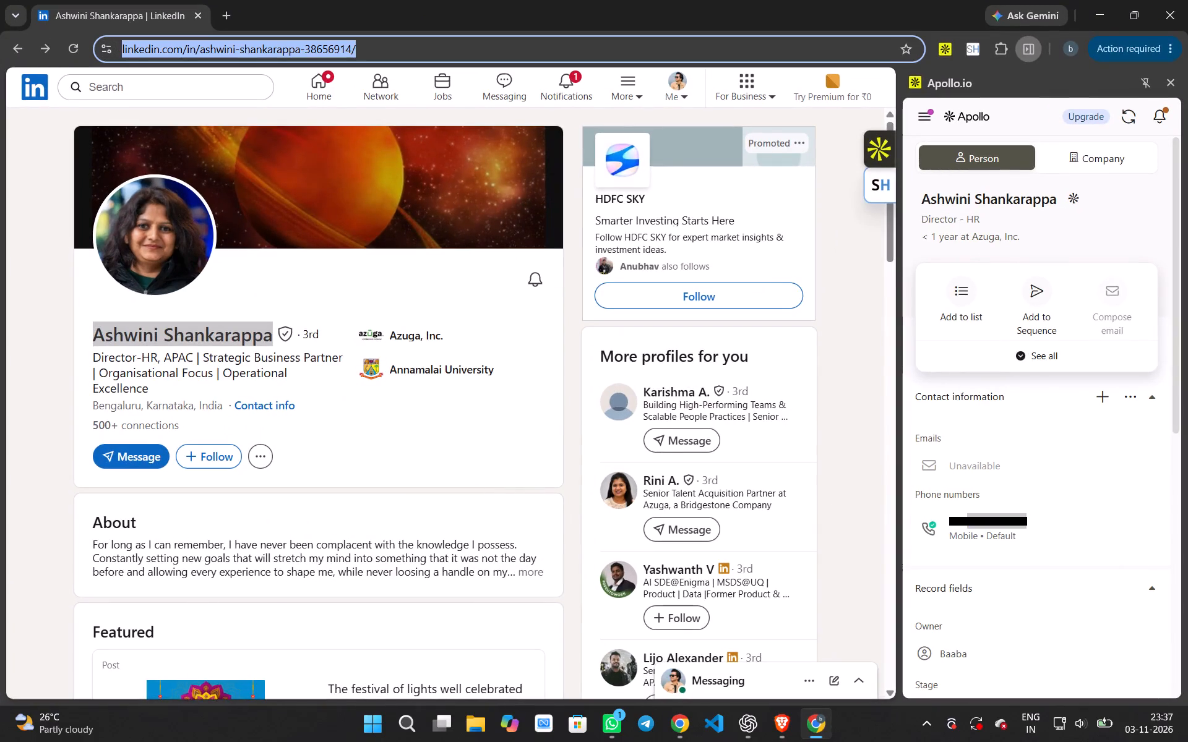
click(670, 727)
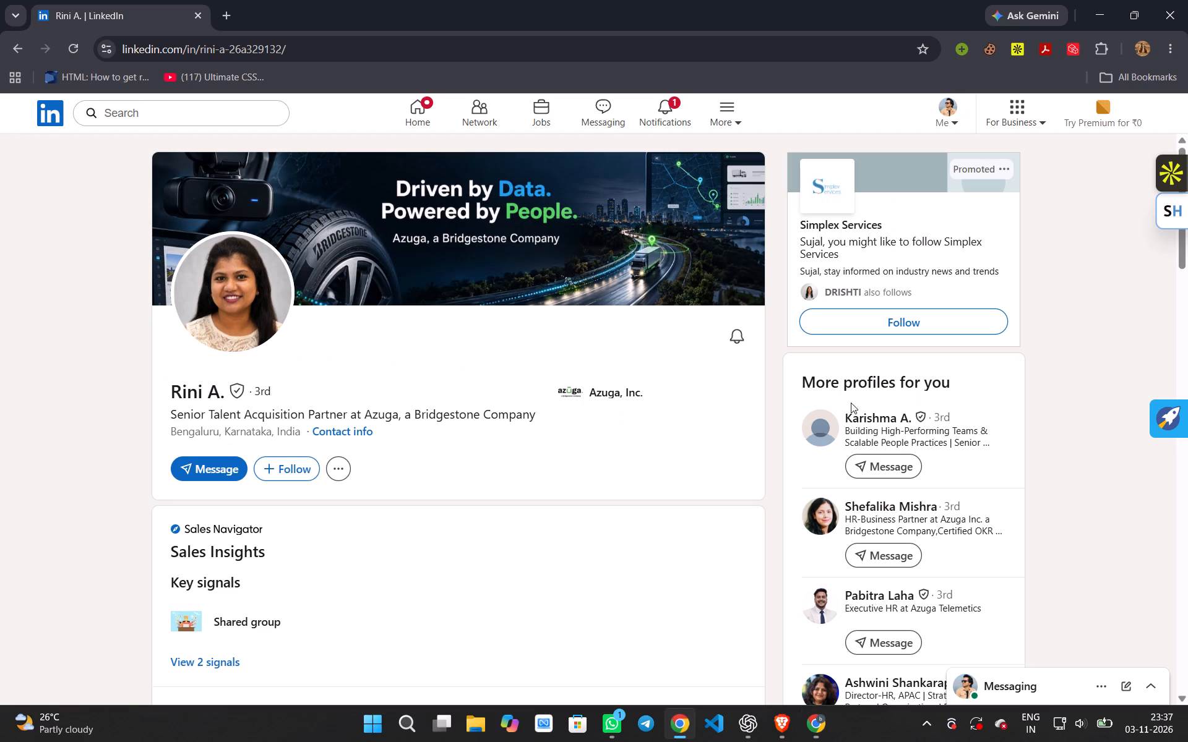
click(793, 49)
key(ctrl+v)
key(Return)
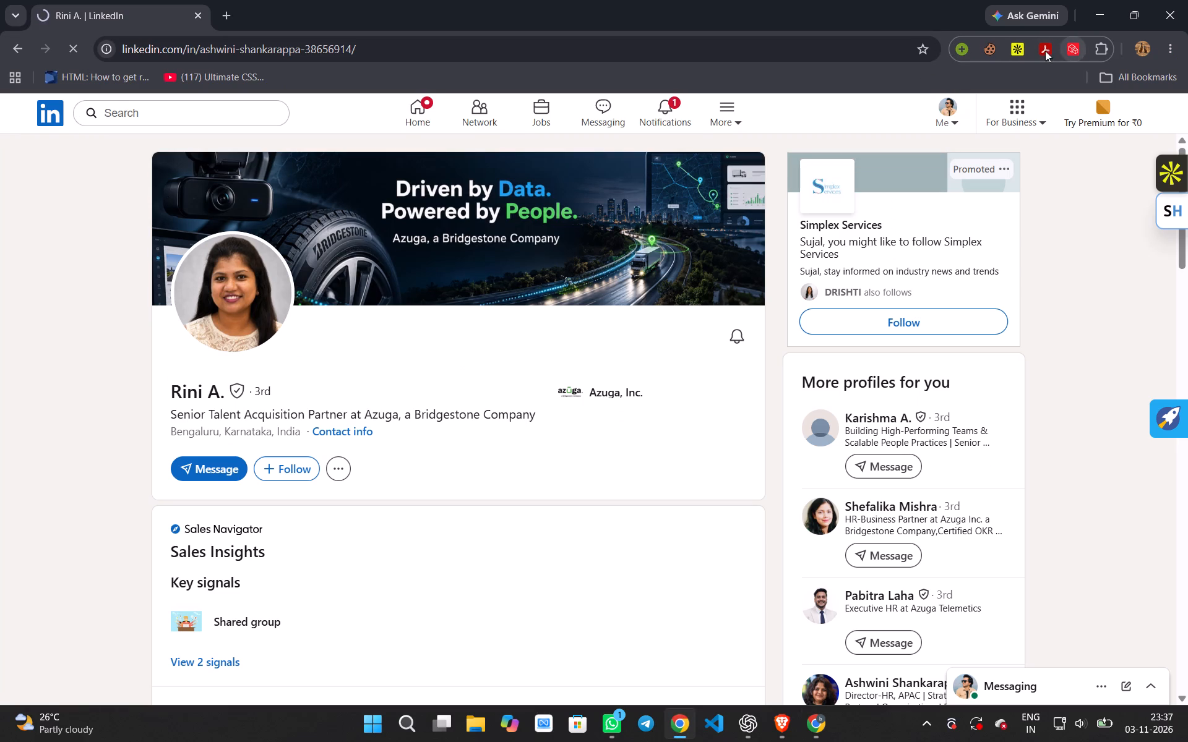
click(735, 46)
key(ctrl+c)
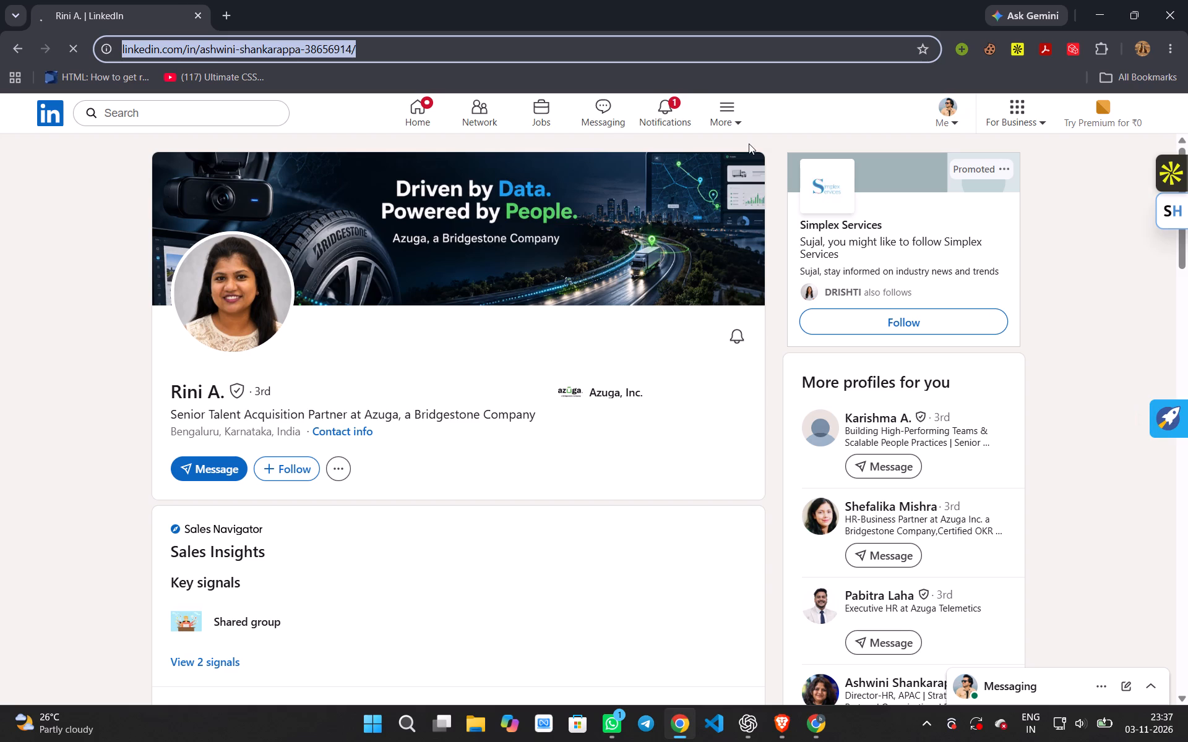
key(ctrl+v)
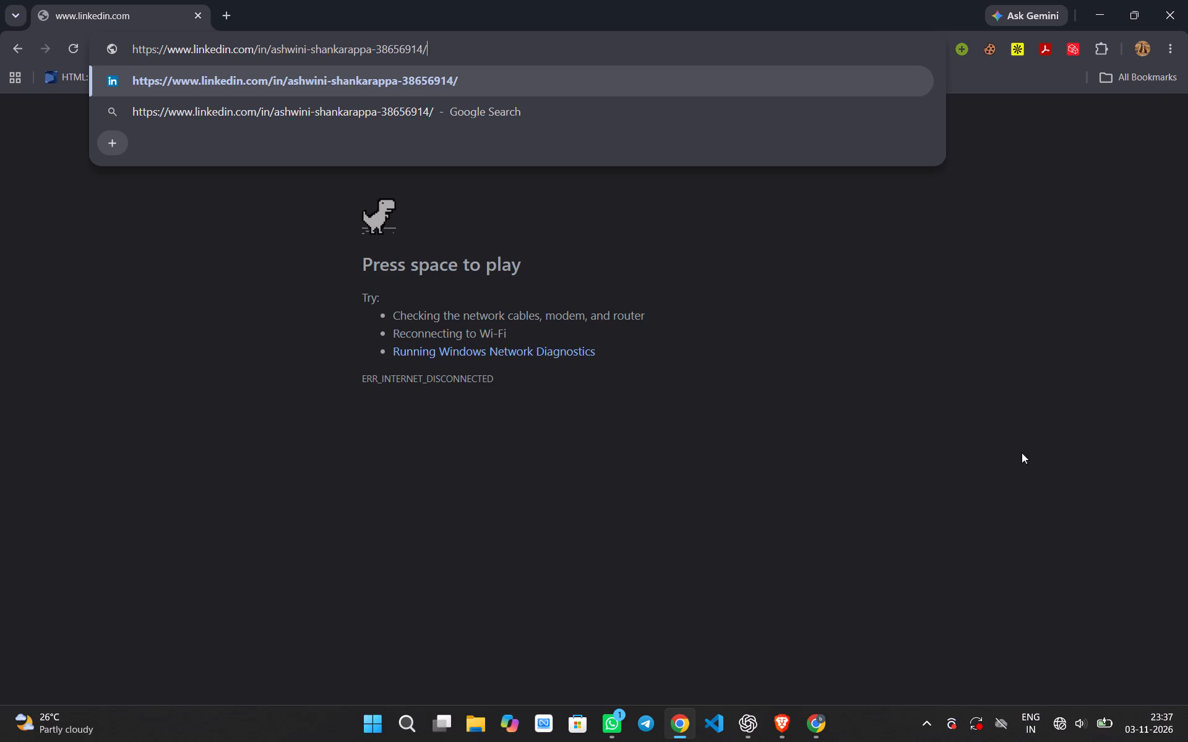
Reconnect the computer to the Wi-Fi network Bing Bing Bing..... and return to the browser.
click(1065, 720)
click(981, 440)
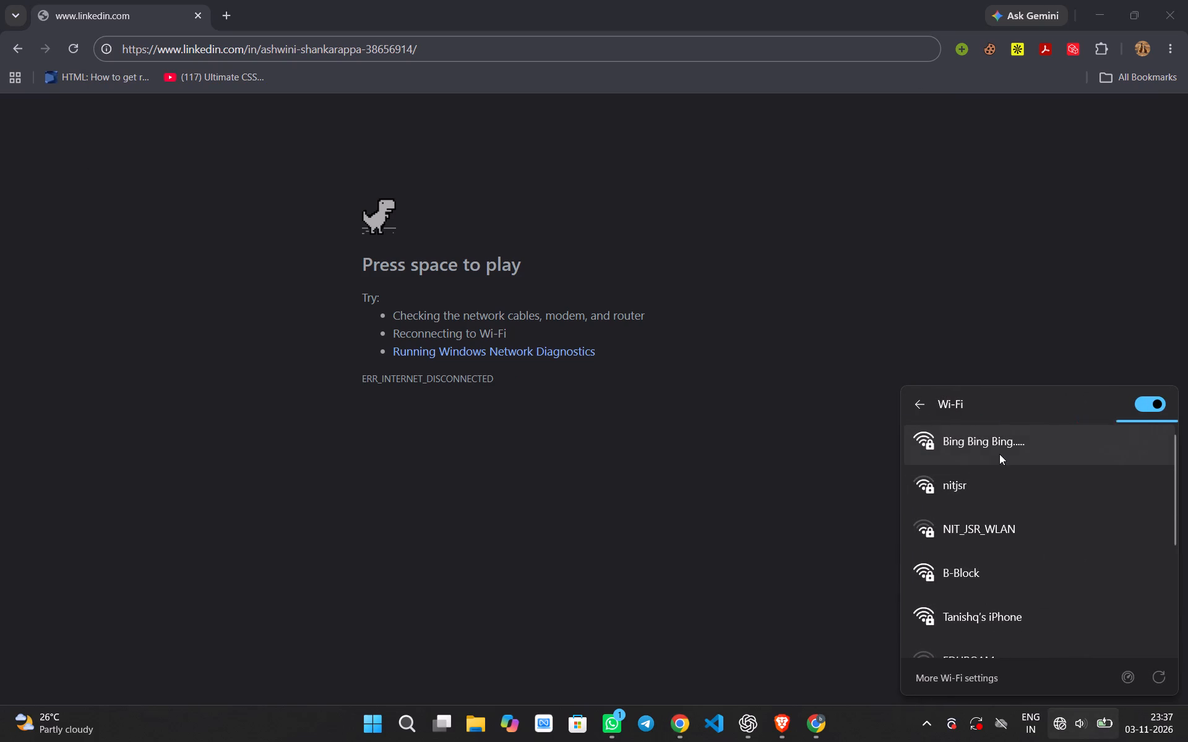
click(999, 454)
click(1072, 509)
click(861, 312)
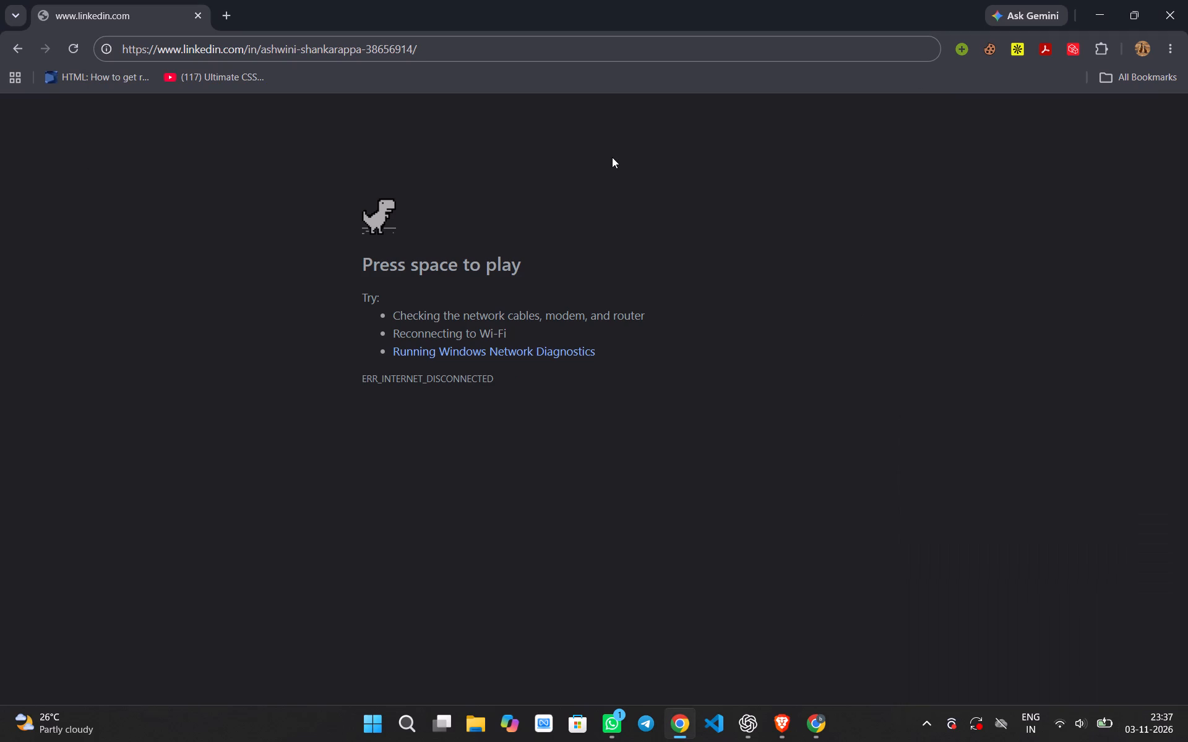
click(613, 704)
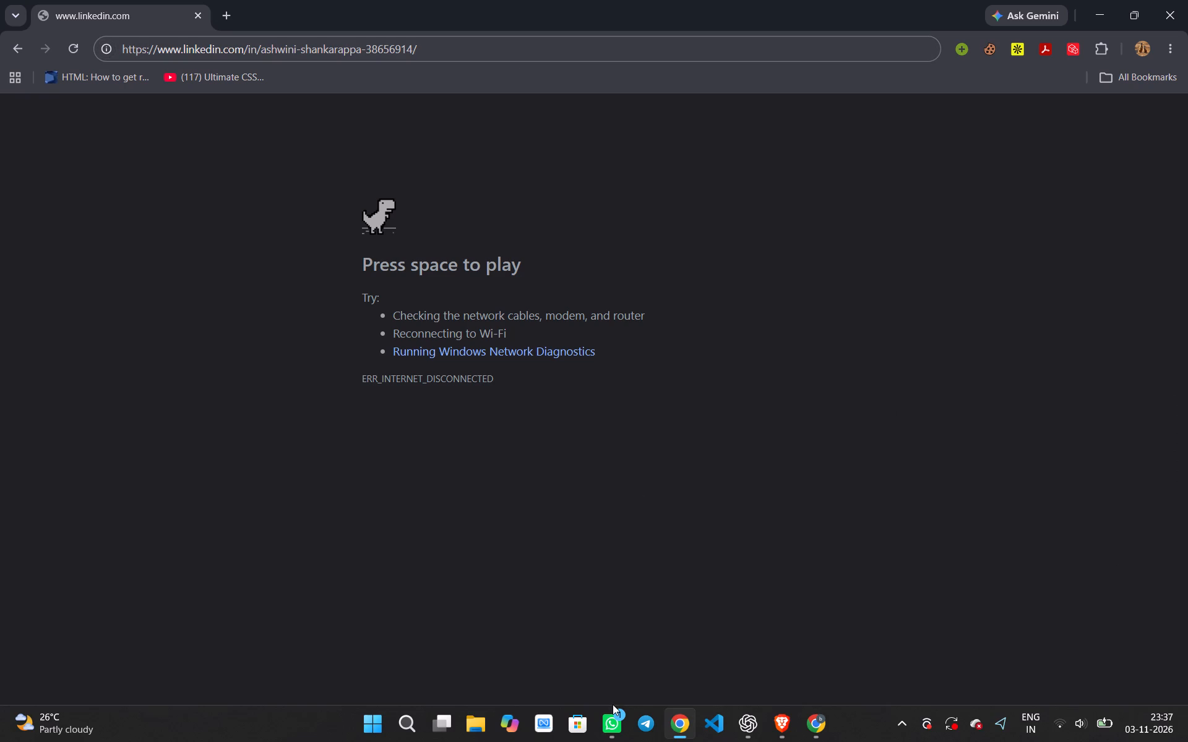
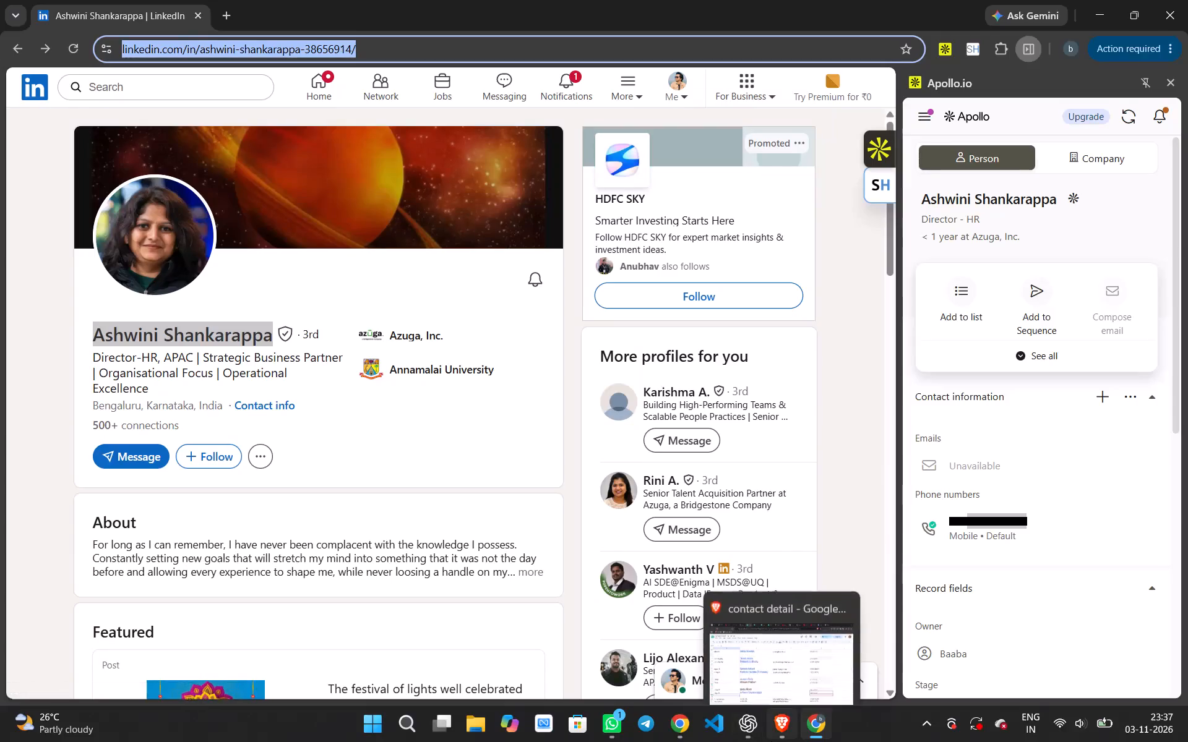
Switch from the Director-HR's LinkedIn profile in Chrome back to the contact detail spreadsheet in Brave.
click(772, 741)
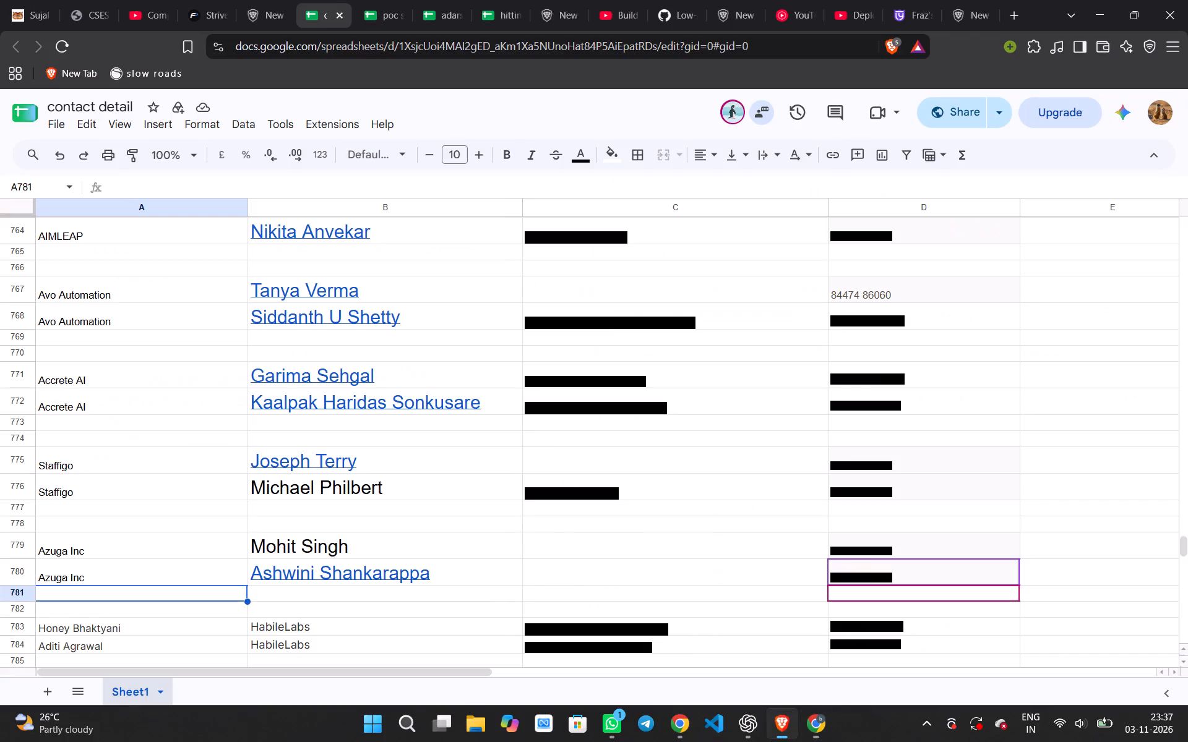
Switch to the Chrome window with the Azuga Director-HR, APAC's LinkedIn profile and open the RocketReach extension for that profile.
click(691, 722)
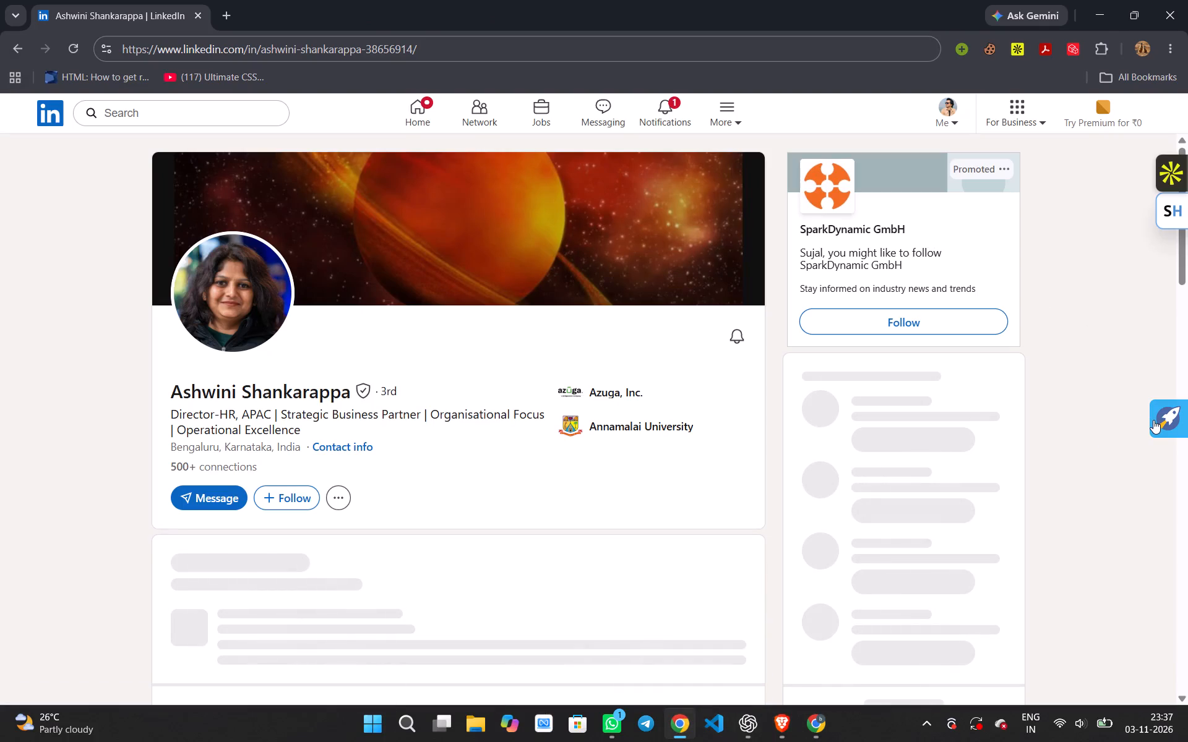
click(1153, 420)
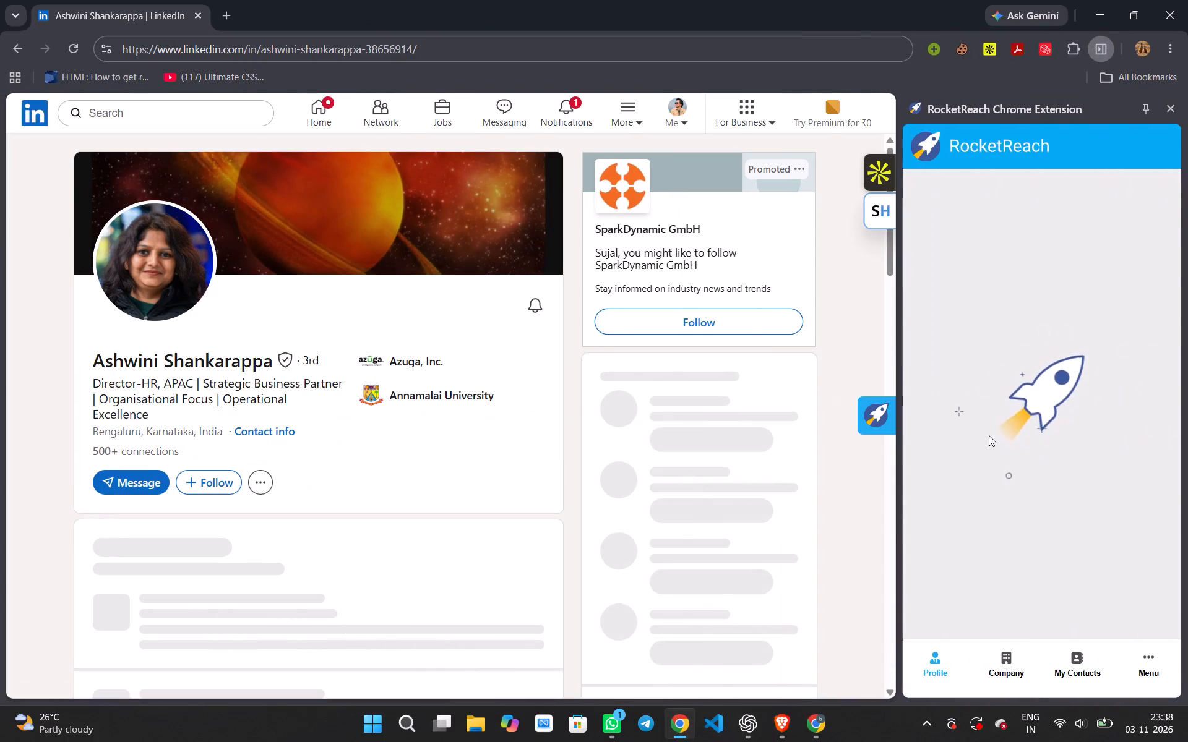
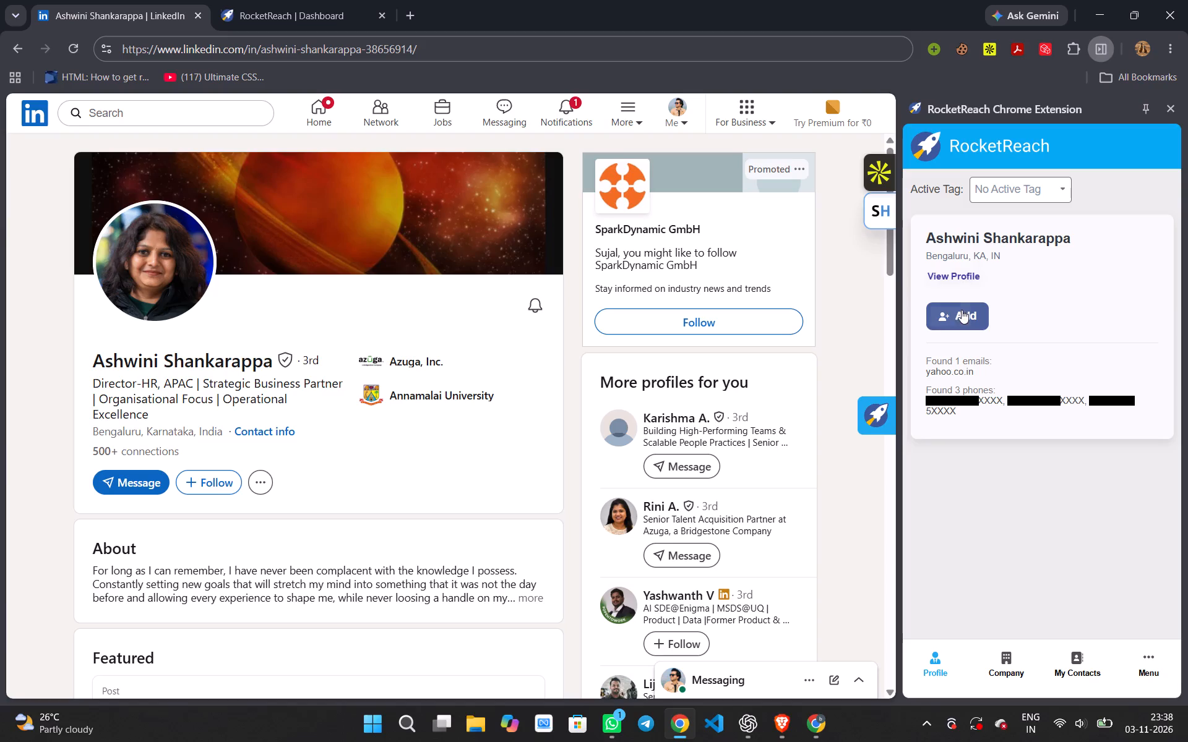
Add the Azuga Director-HR, APAC as a contact in the RocketReach extension to reveal the contact details.
click(947, 278)
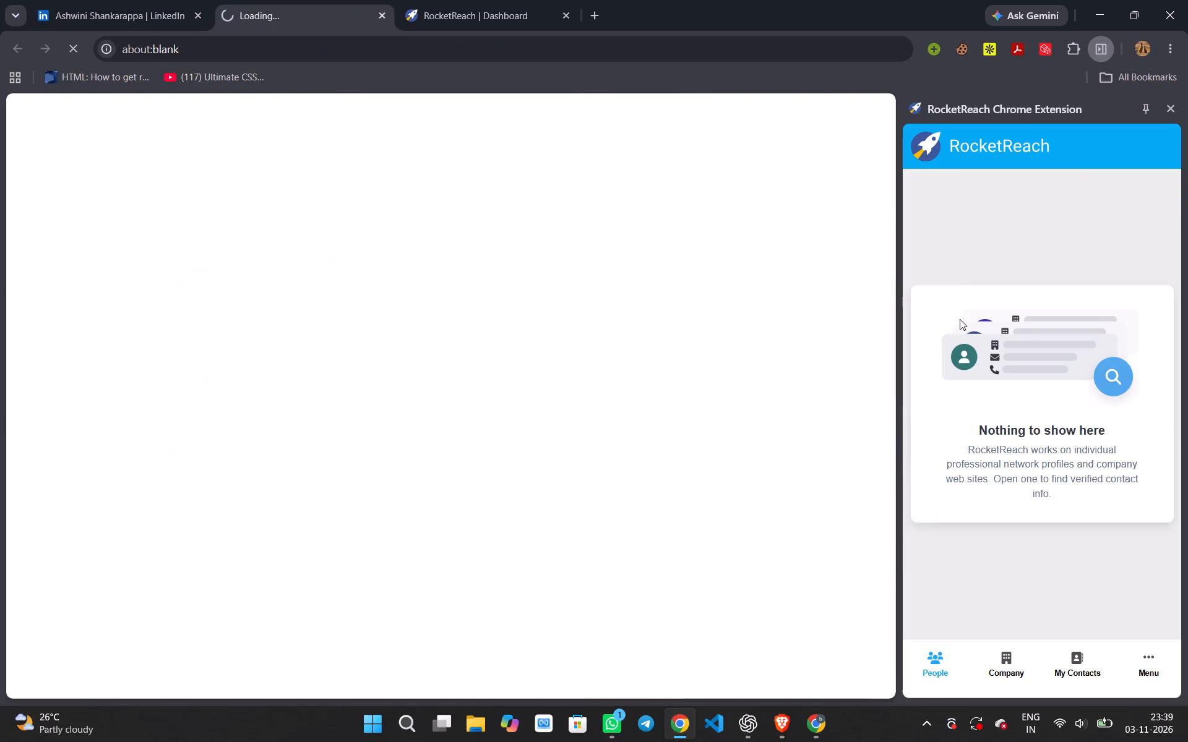
click(145, 0)
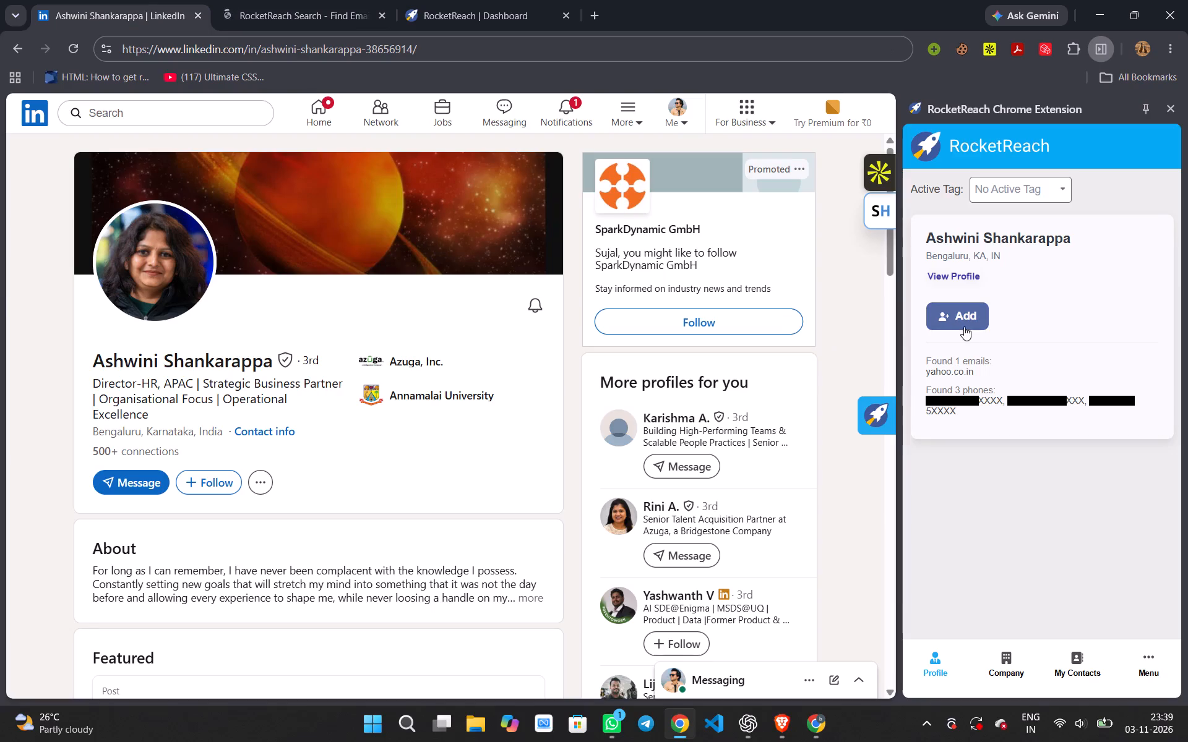
click(959, 320)
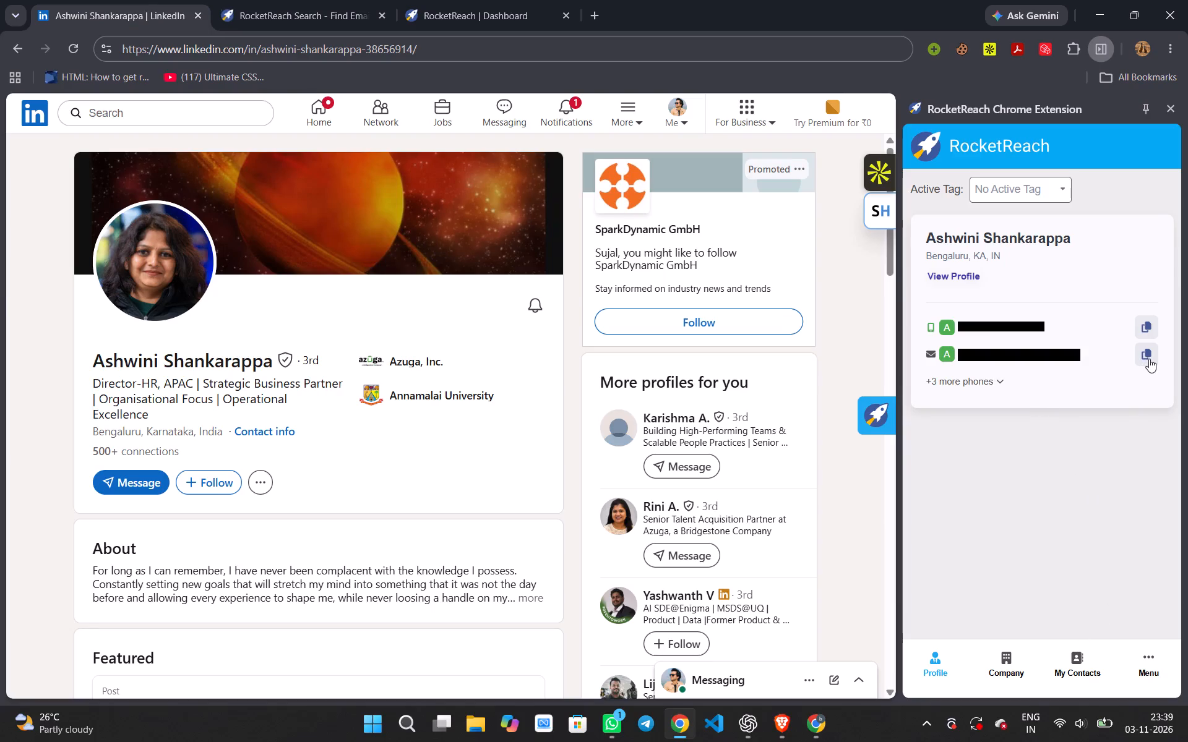
Copy the Director-HR's e-mail address from RocketReach into cell C780 of the contact detail spreadsheet.
click(1149, 359)
click(772, 728)
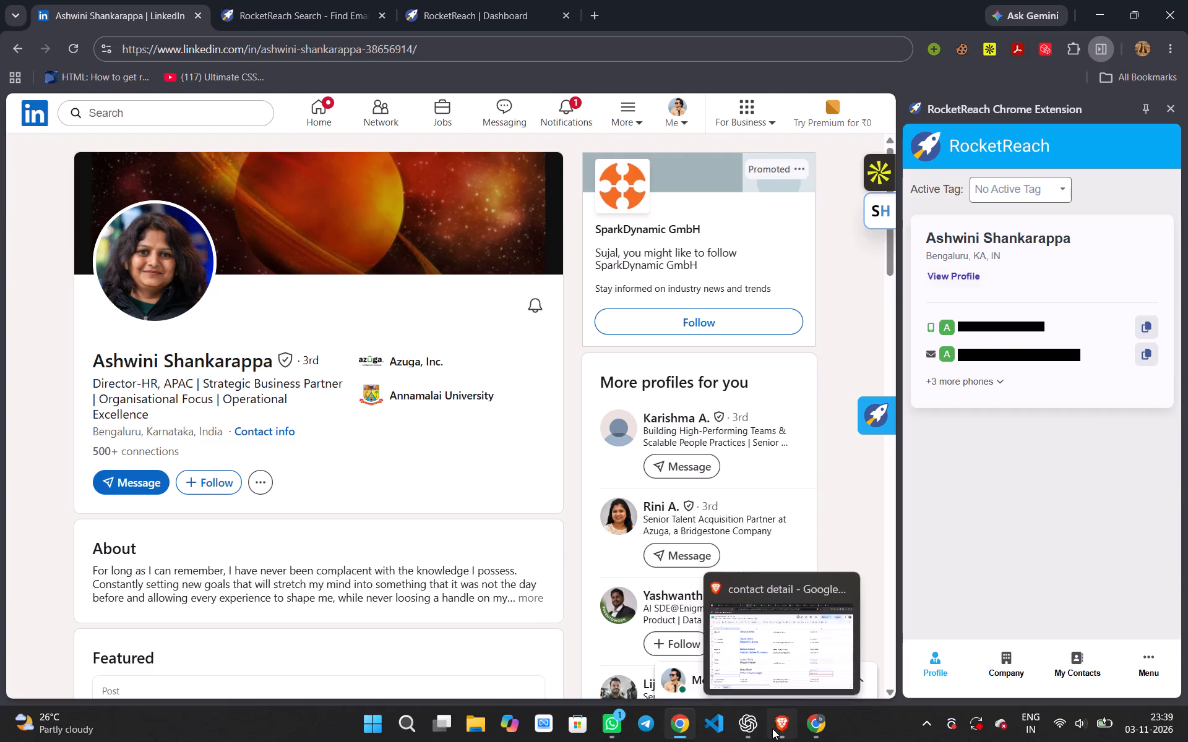
click(663, 566)
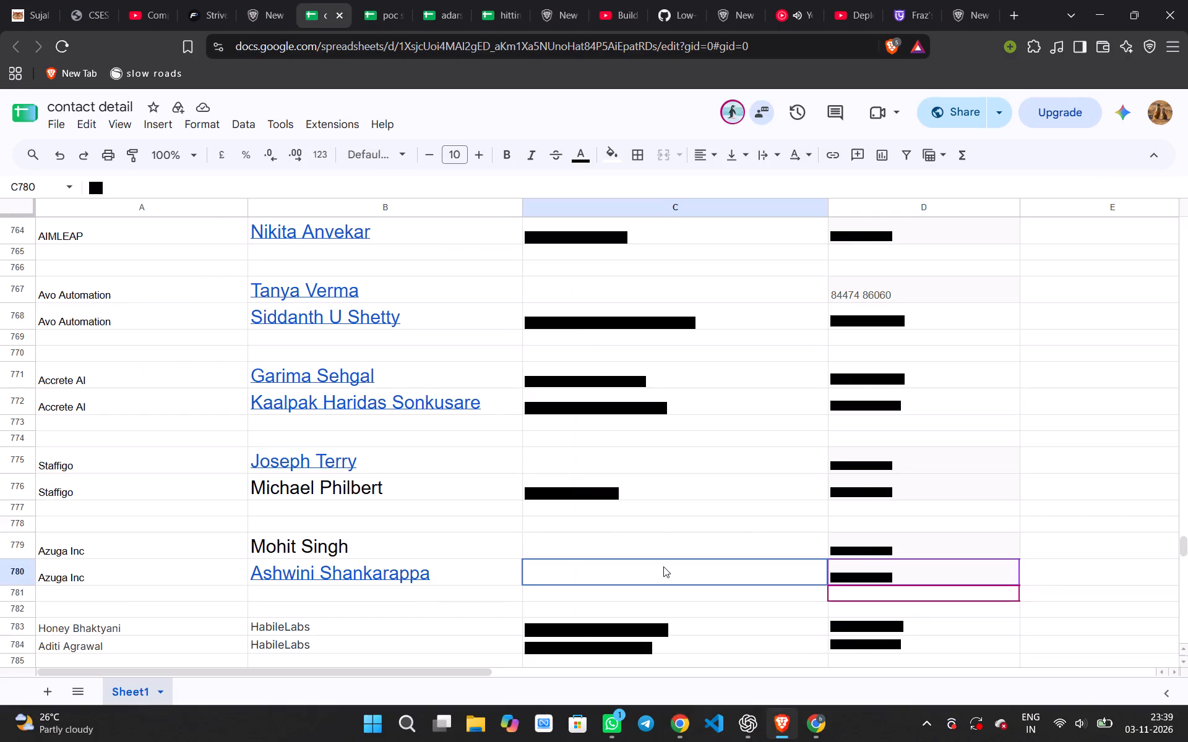
key(ctrl+v)
Expand the Director-HR's additional phones in RocketReach and append the second extra number, without country code, after a comma in cell D780.
click(785, 728)
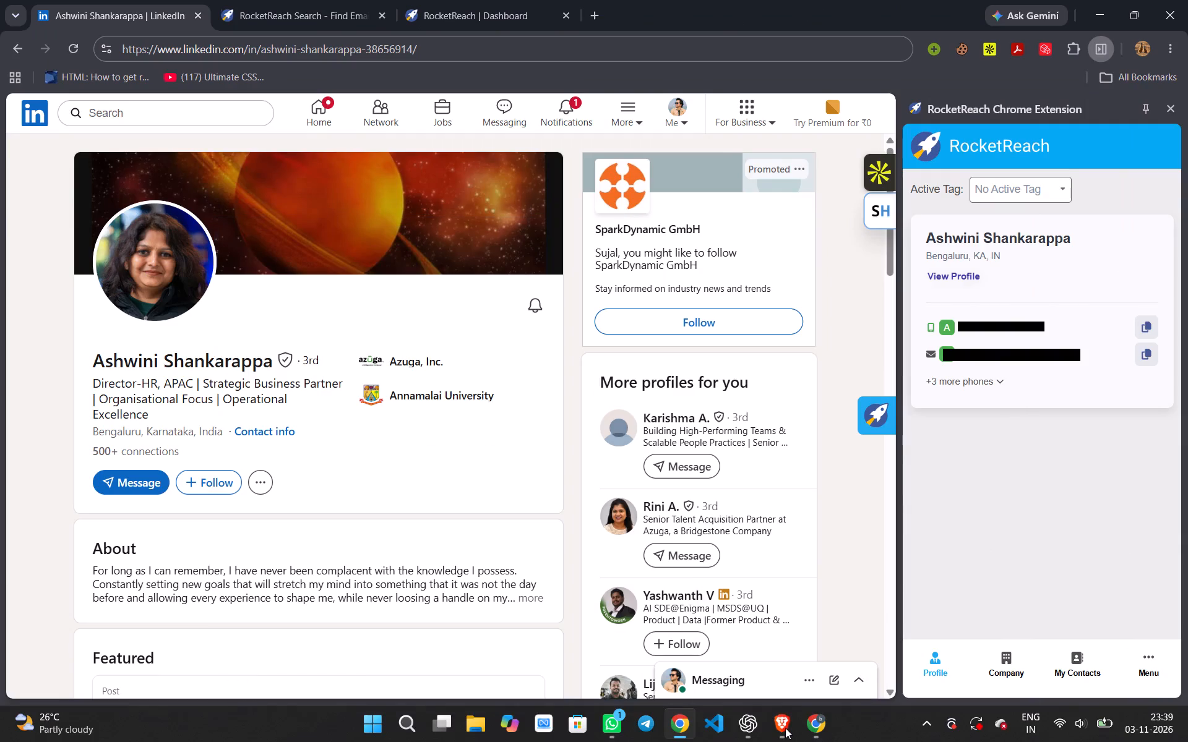
click(997, 376)
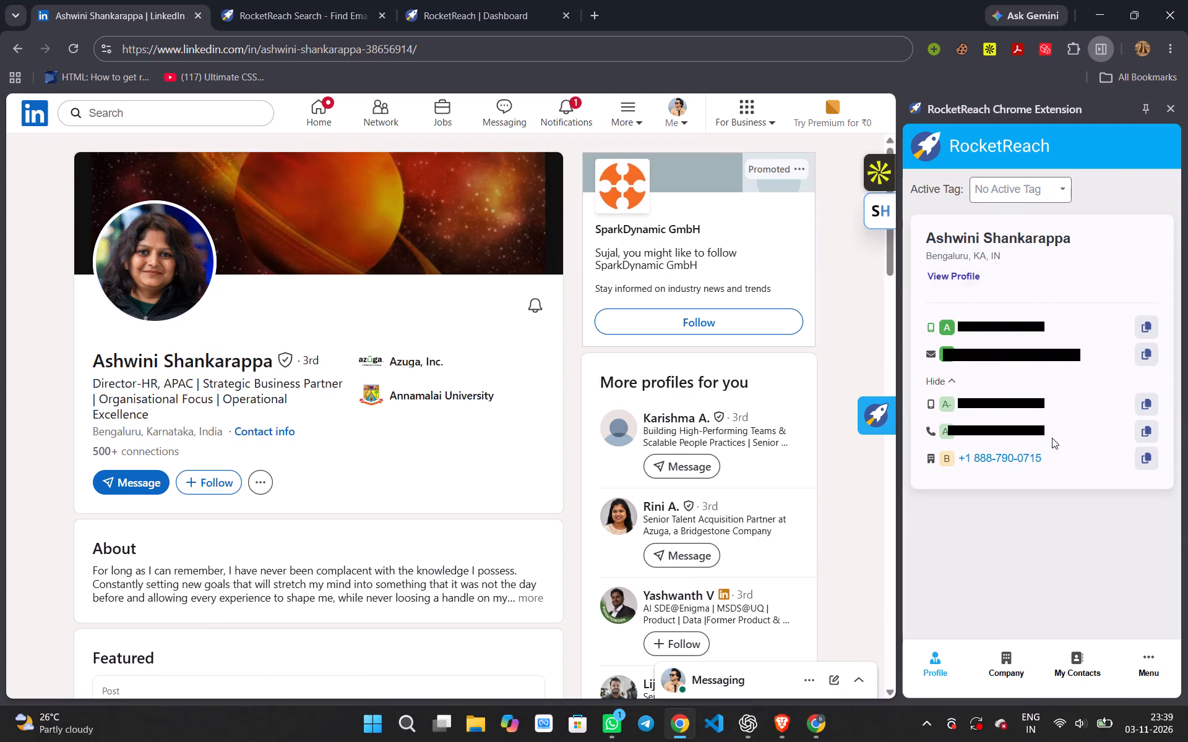
drag(981, 433, 1010, 435)
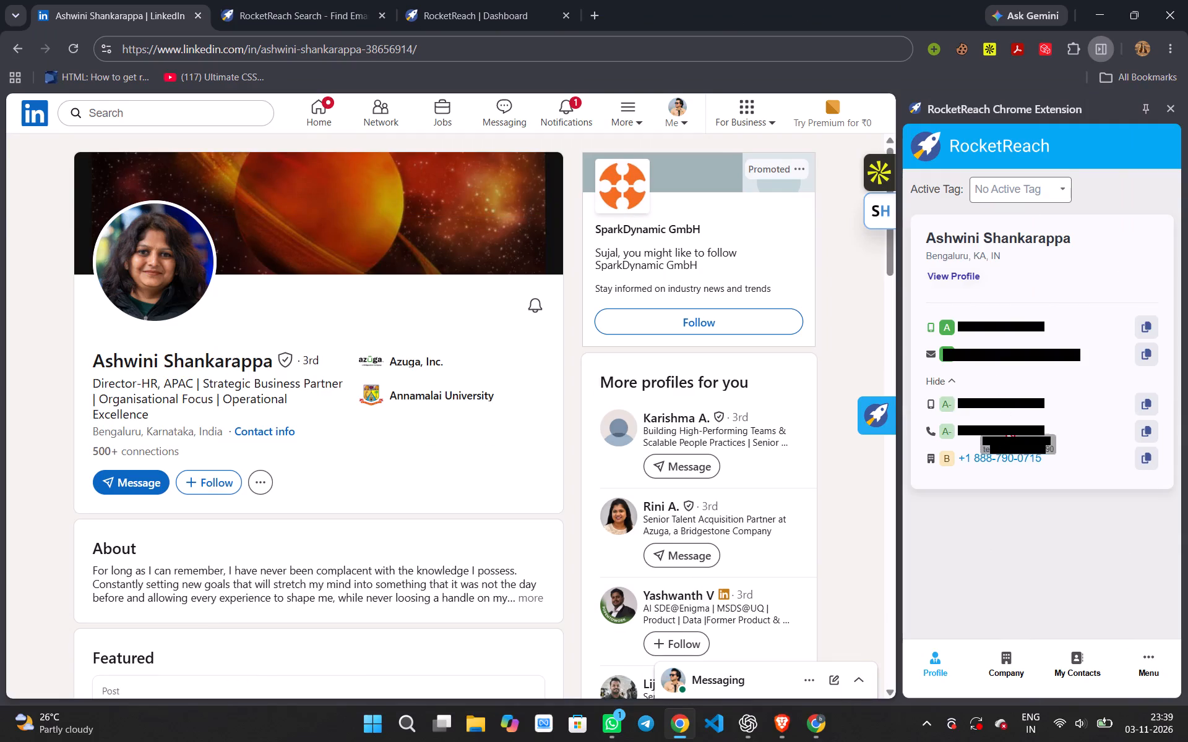
drag(1010, 435, 1010, 434)
drag(1046, 438, 981, 438)
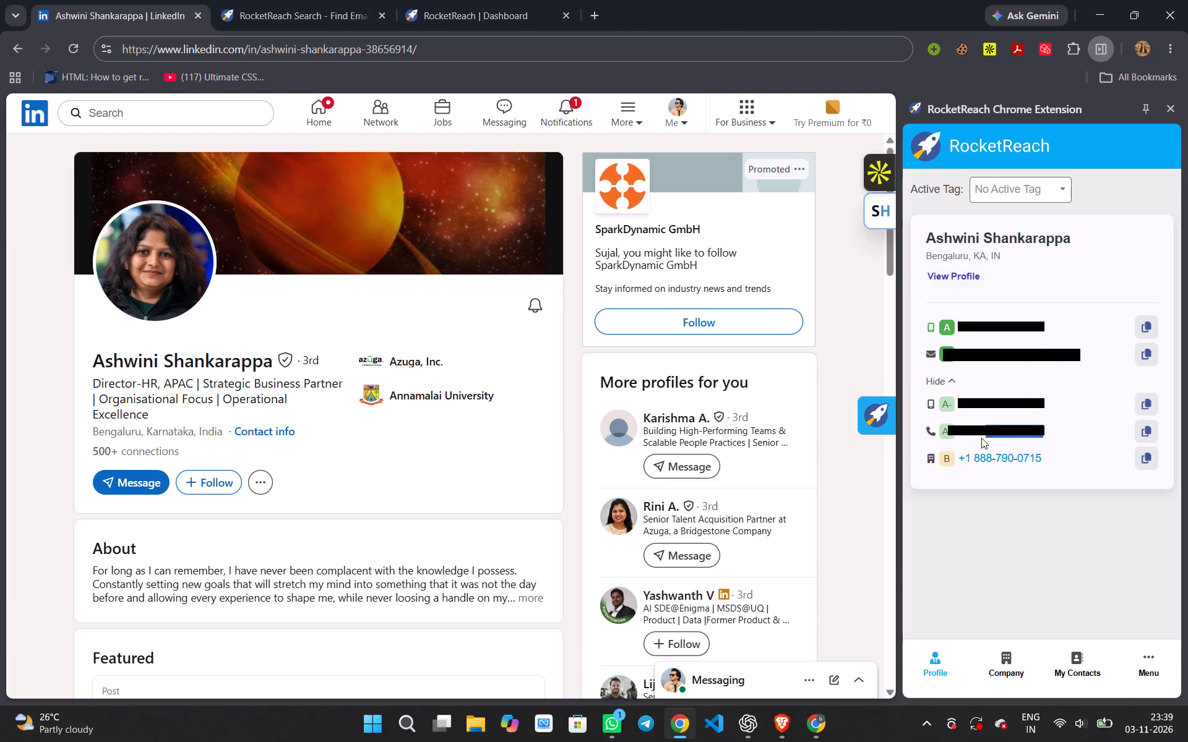
key(ctrl+c)
click(807, 737)
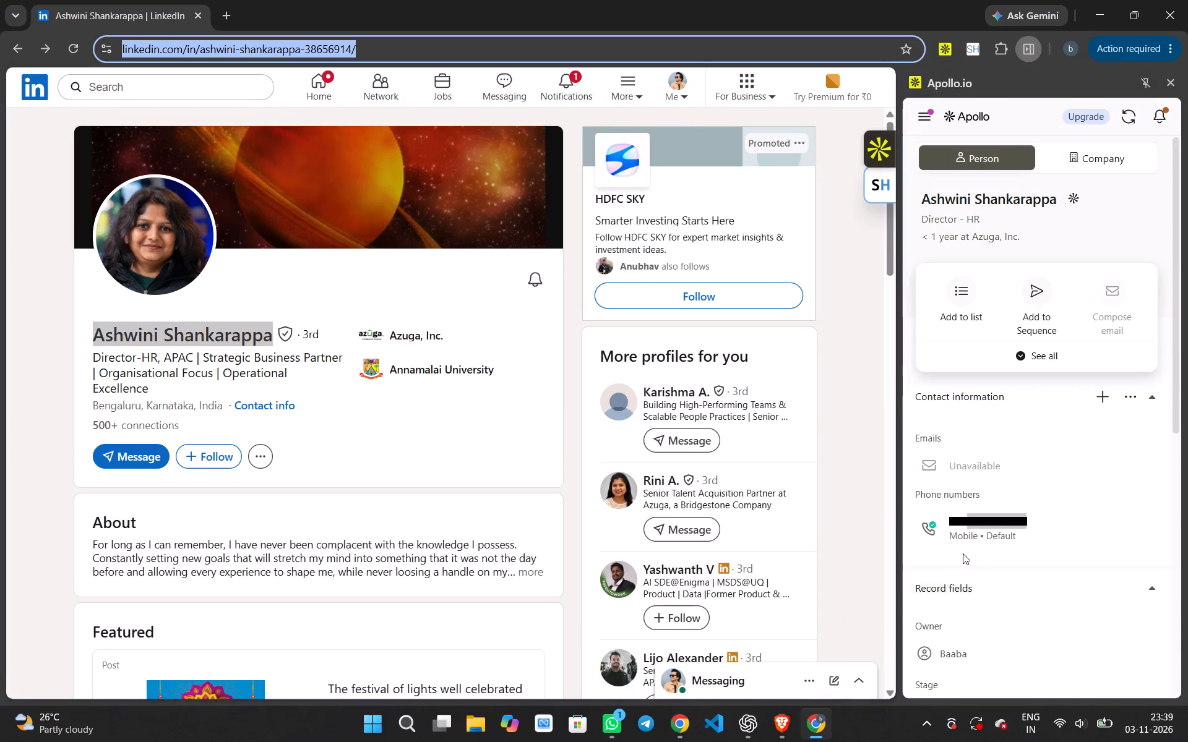
click(777, 728)
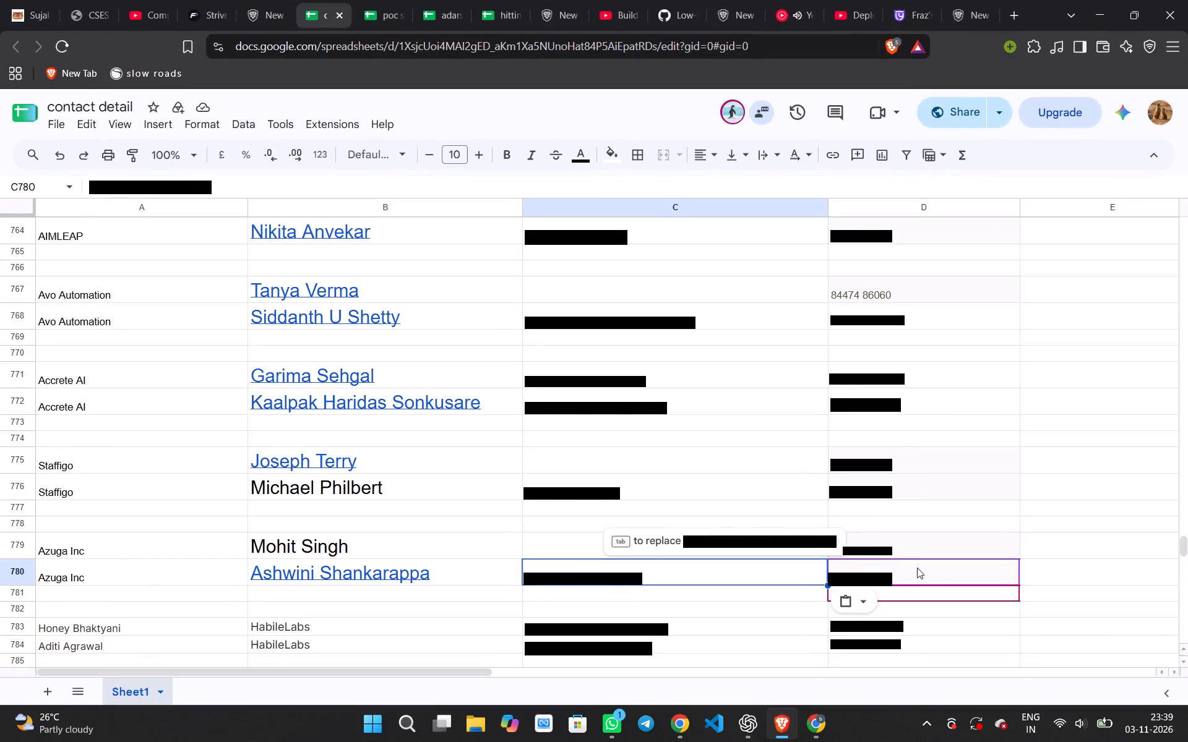
triple_click(916, 578)
click(892, 565)
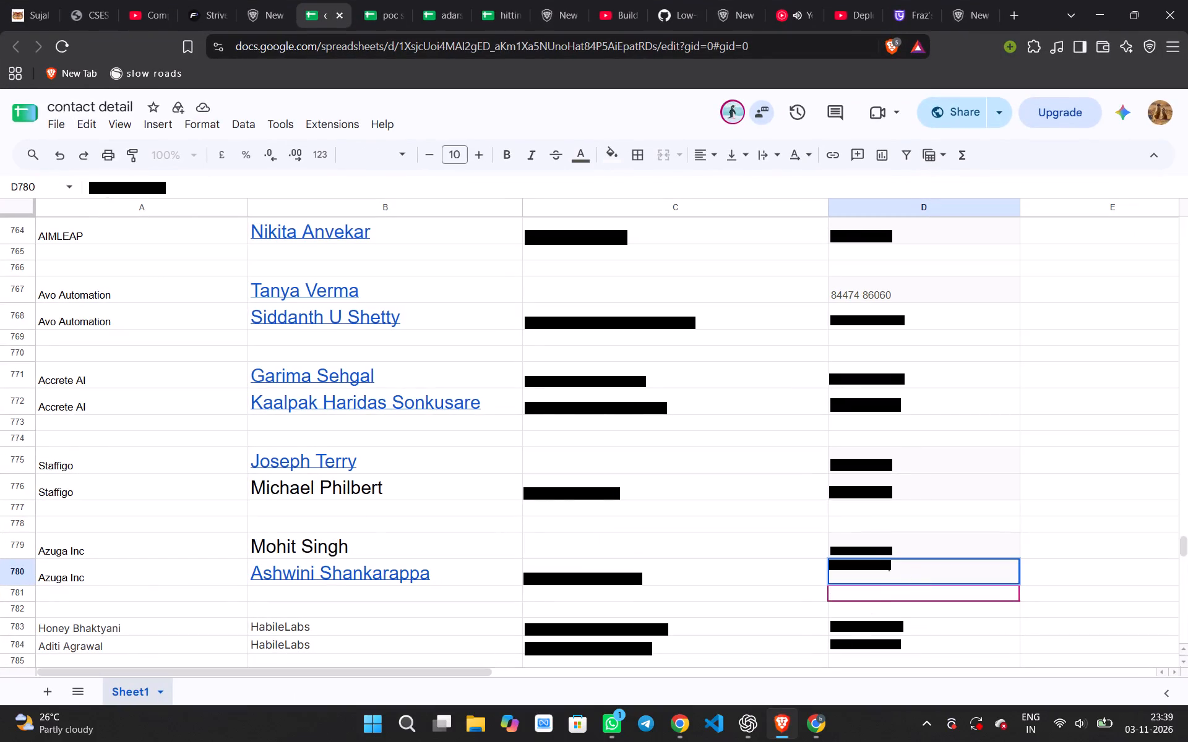
key(comma)
key(ctrl+v)
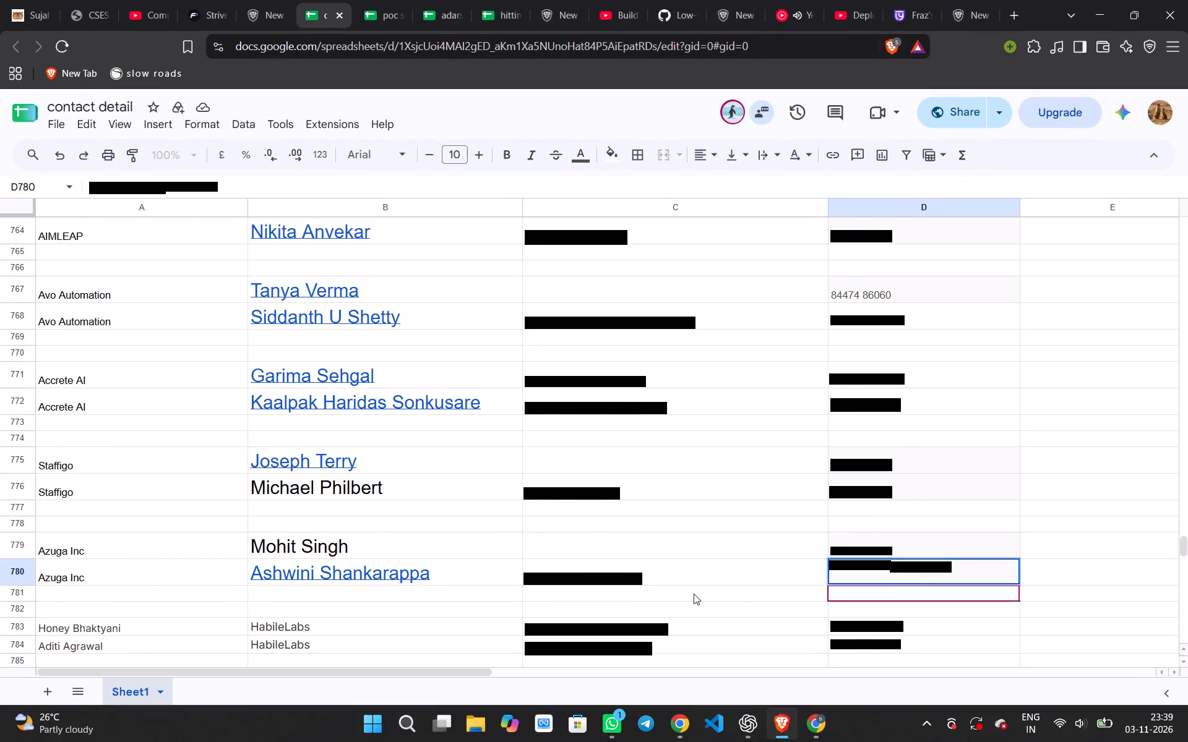
scroll(694, 594, down, 1)
click(461, 432)
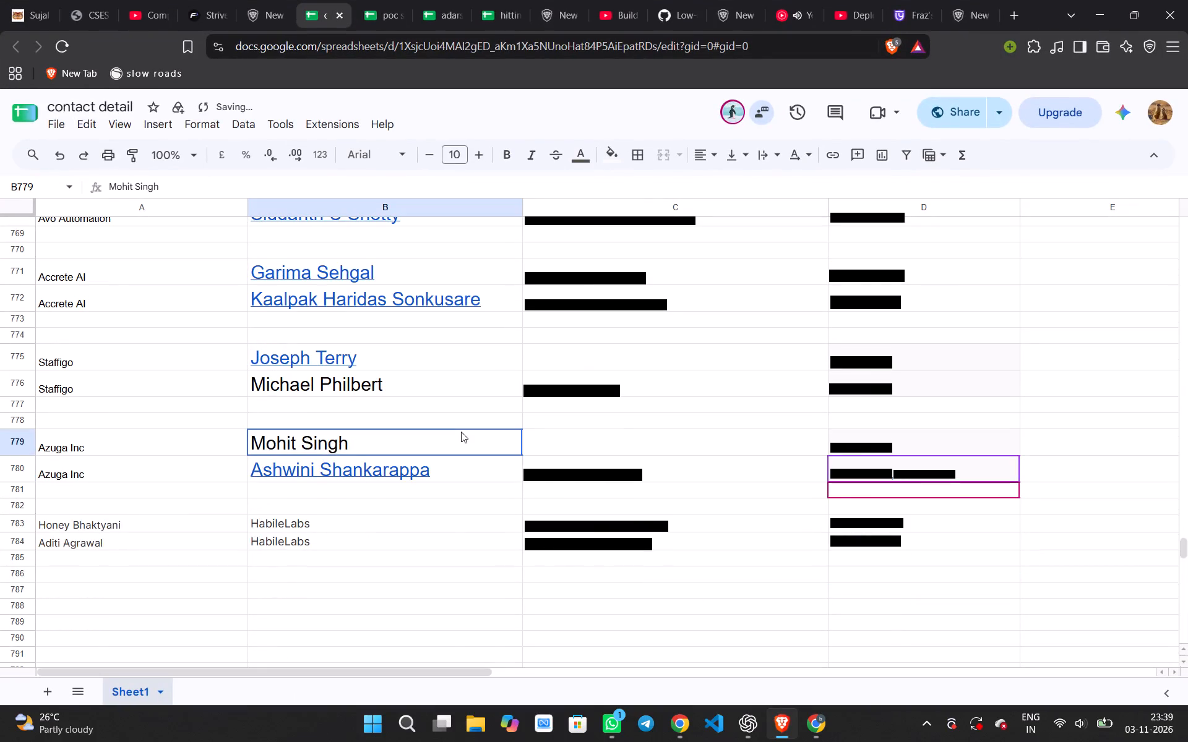
Copy the Azuga Human Resource Manager's LinkedIn profile address from the Apollo window and open it in the RocketReach Chrome window.
click(778, 717)
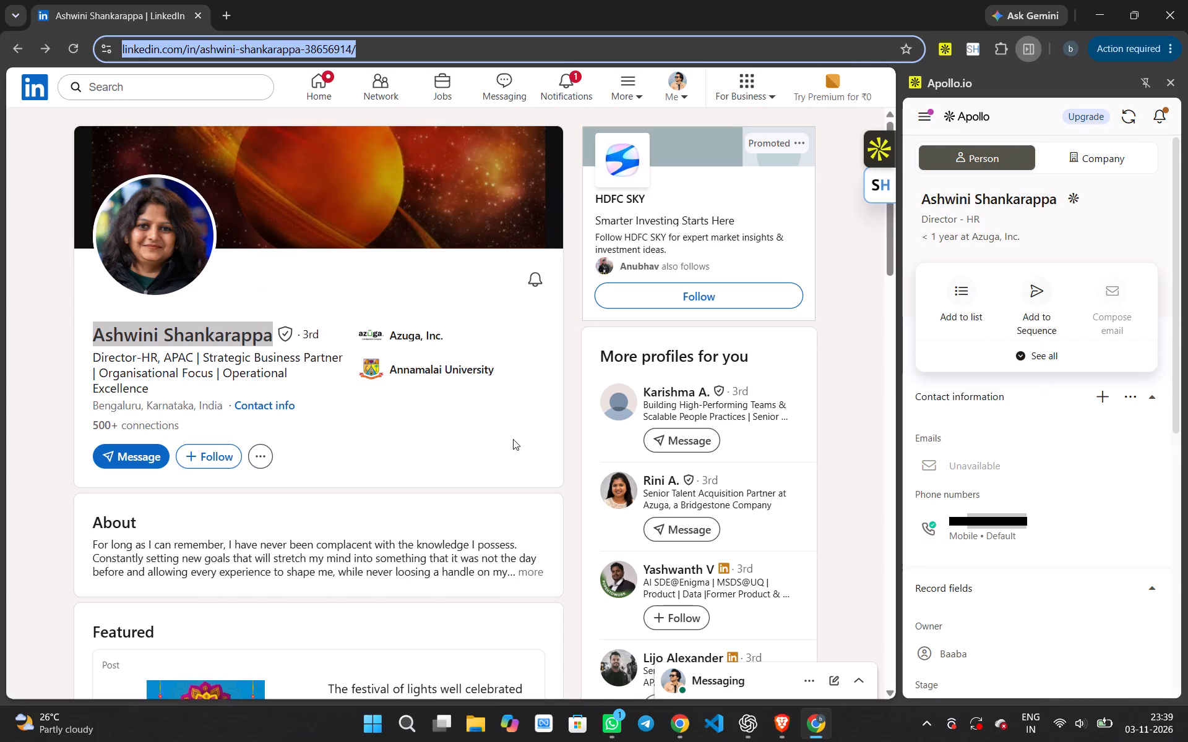
scroll(513, 439, right, 6)
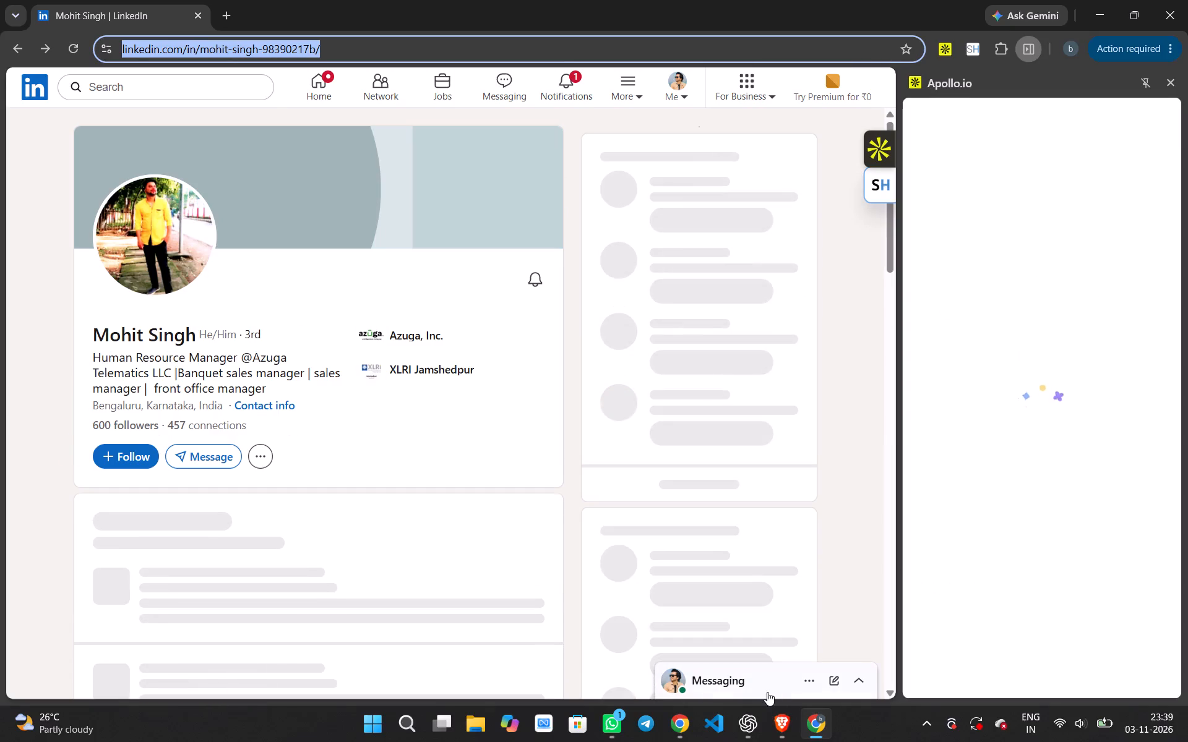
key(ctrl+c)
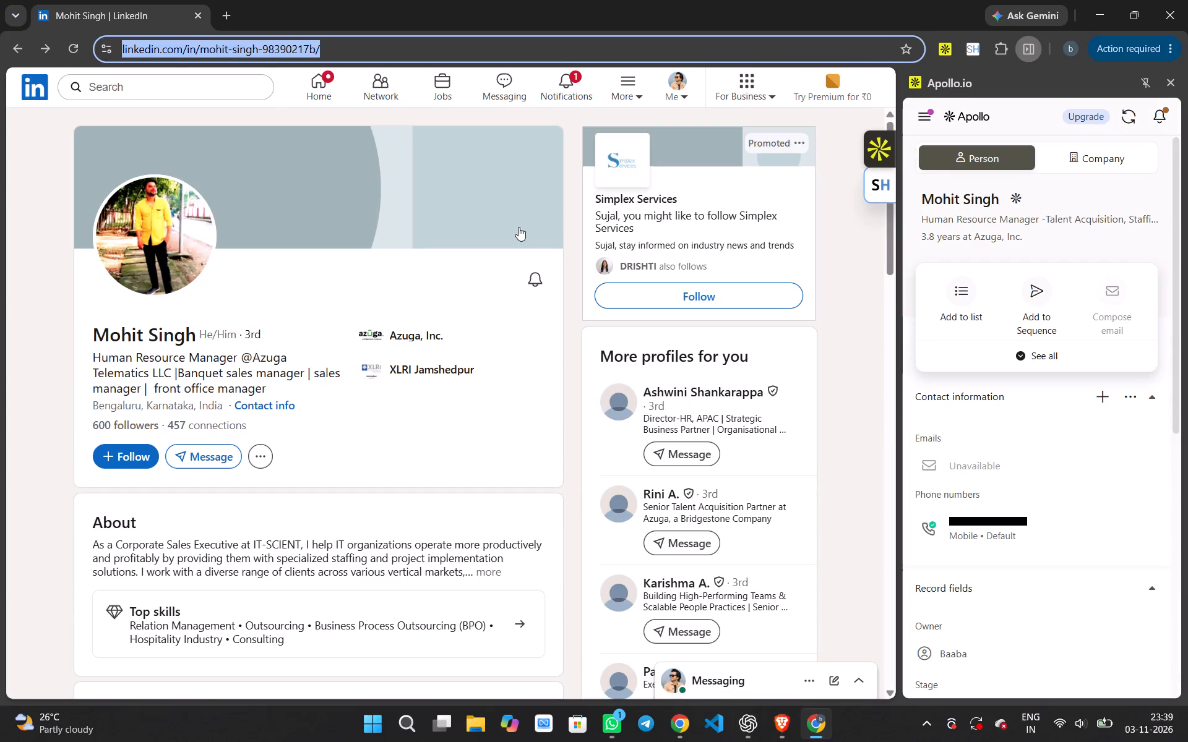
click(773, 725)
click(678, 722)
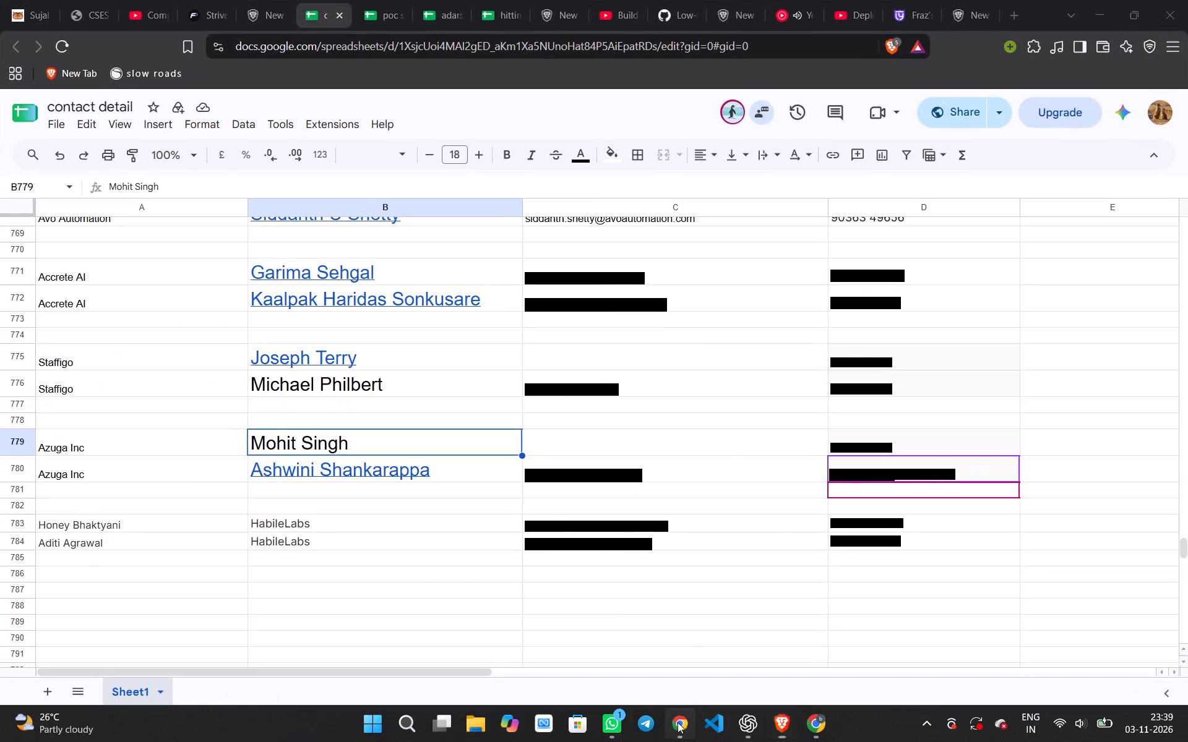
click(561, 53)
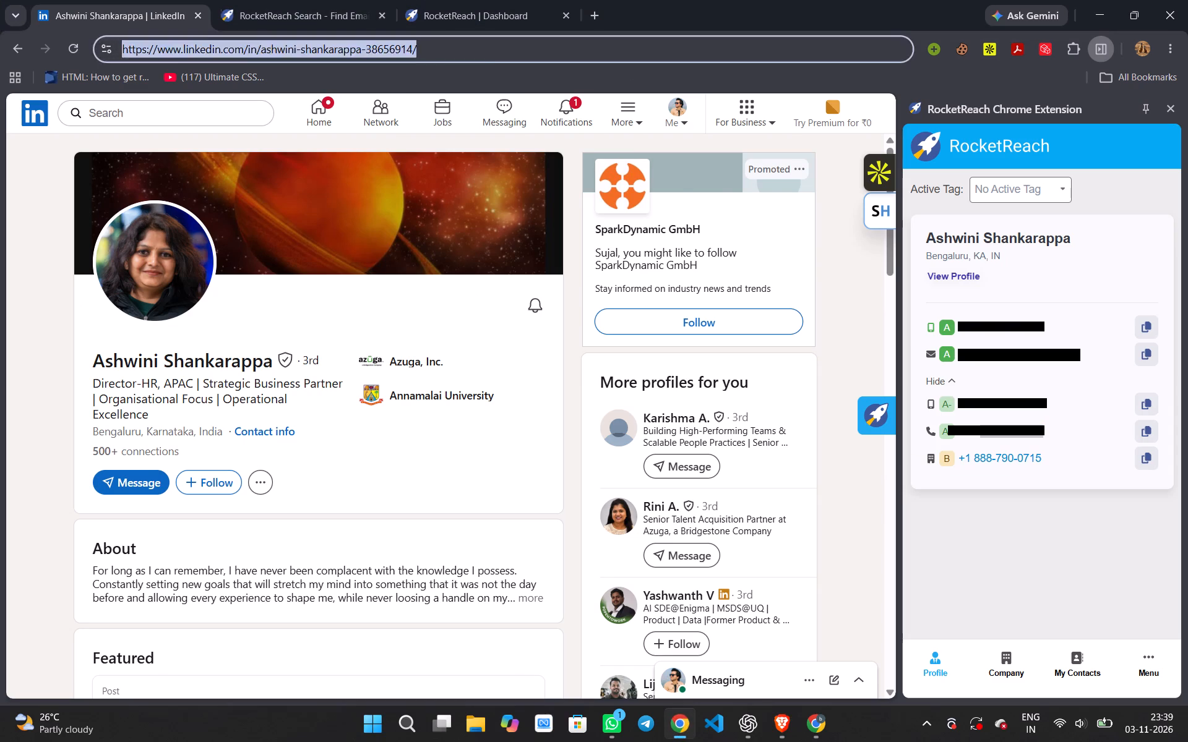
key(ctrl+v)
key(Return)
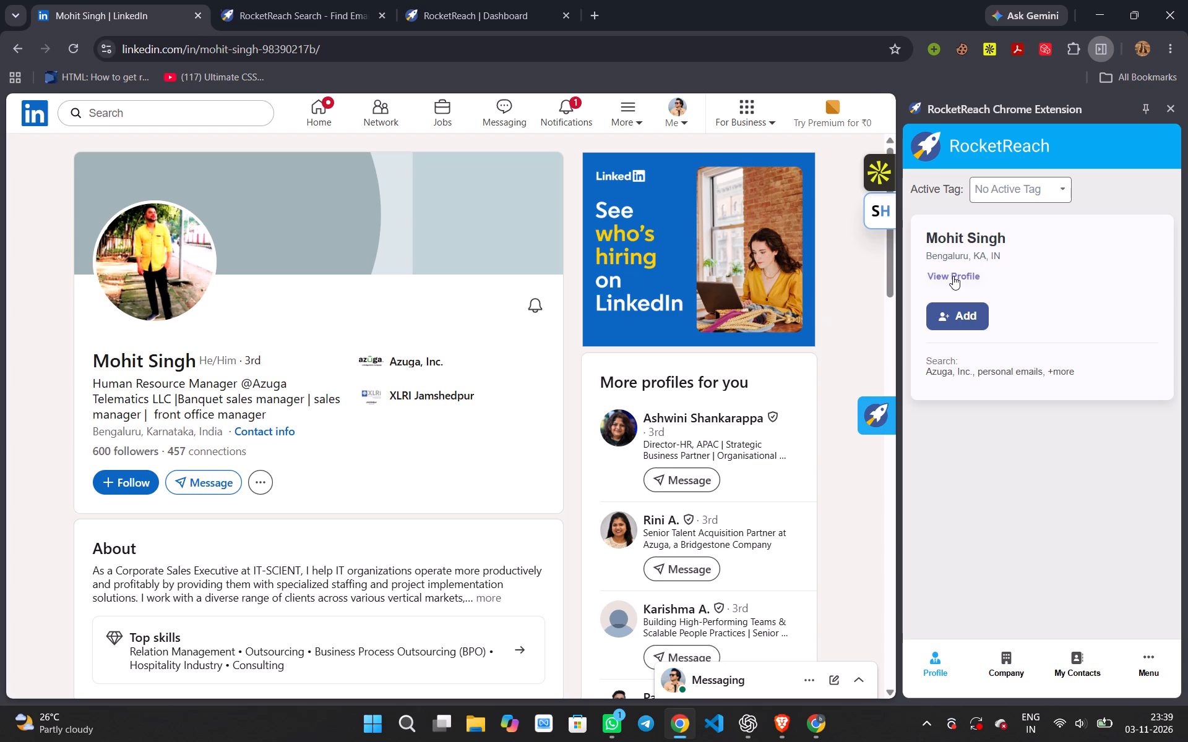
Open the Azuga Human Resource Manager's RocketReach profile and request the contact info.
click(953, 276)
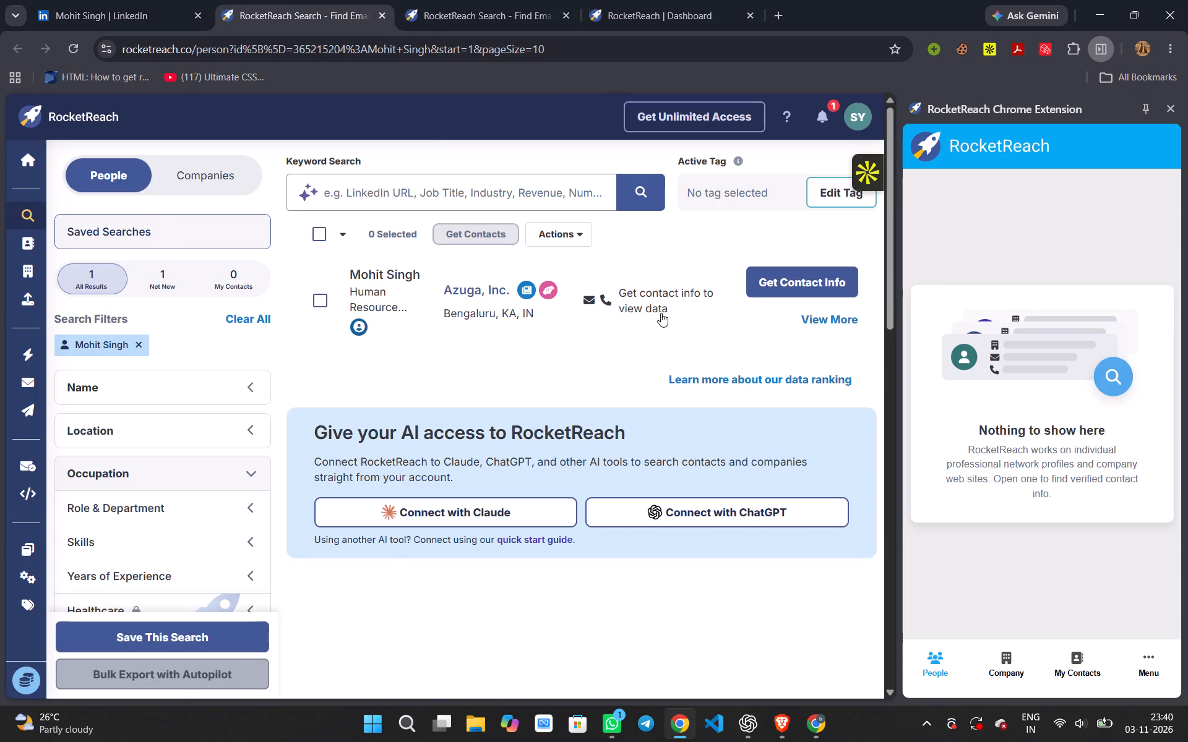
click(774, 294)
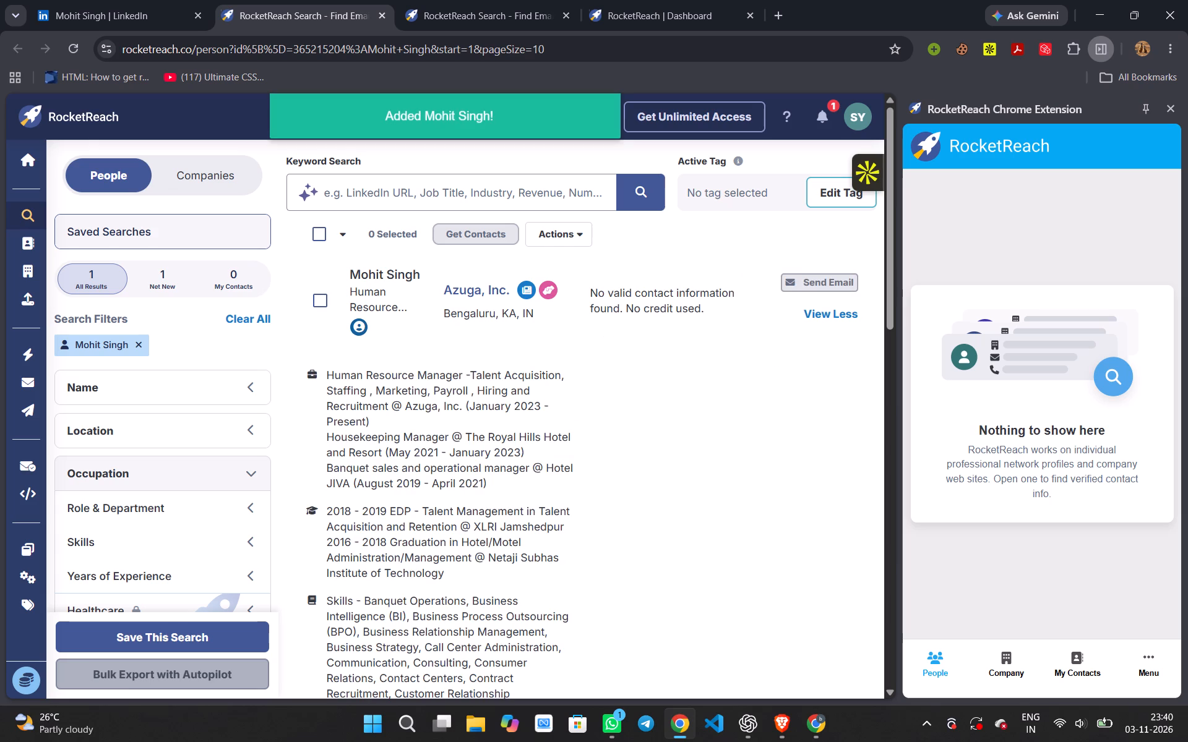
click(168, 0)
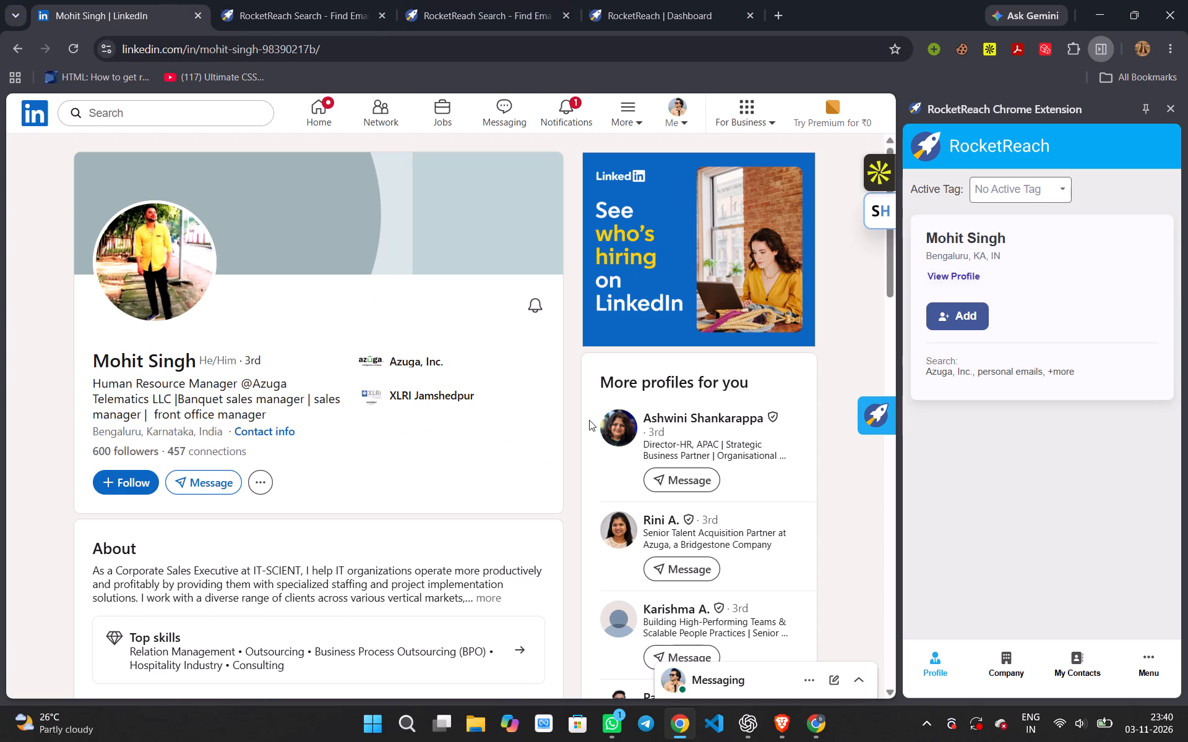
scroll(589, 420, down, 2)
click(627, 436)
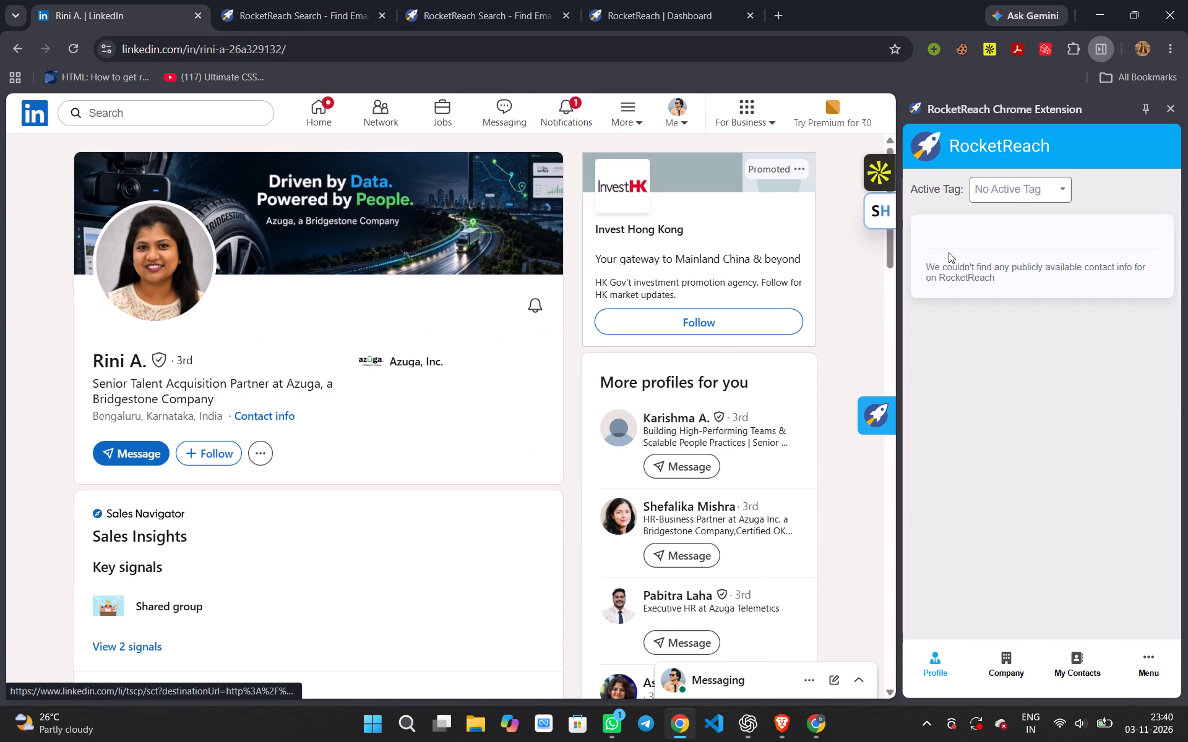
Look through the Azuga Senior Talent Acquisition Partner's LinkedIn profile and open the profile of the Learning & Development Consultant whose hiring post she reposted.
scroll(496, 278, down, 3)
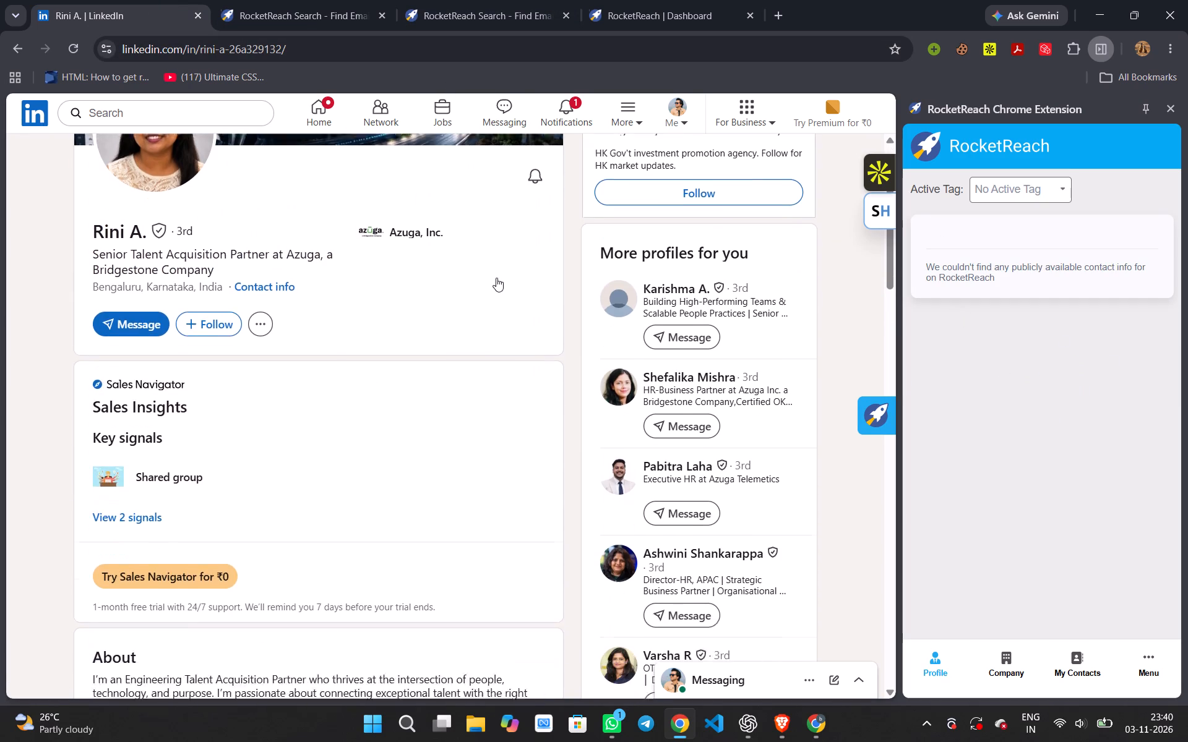
scroll(496, 278, down, 3)
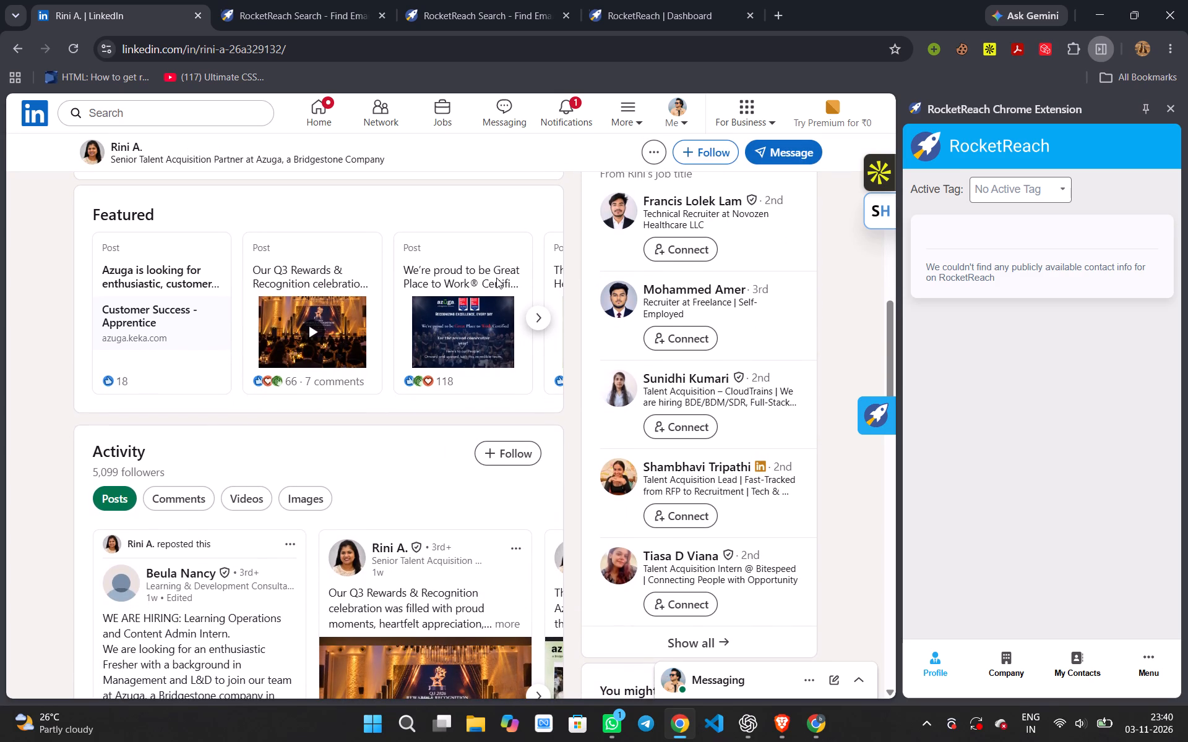
scroll(496, 278, down, 4)
scroll(496, 278, up, 1)
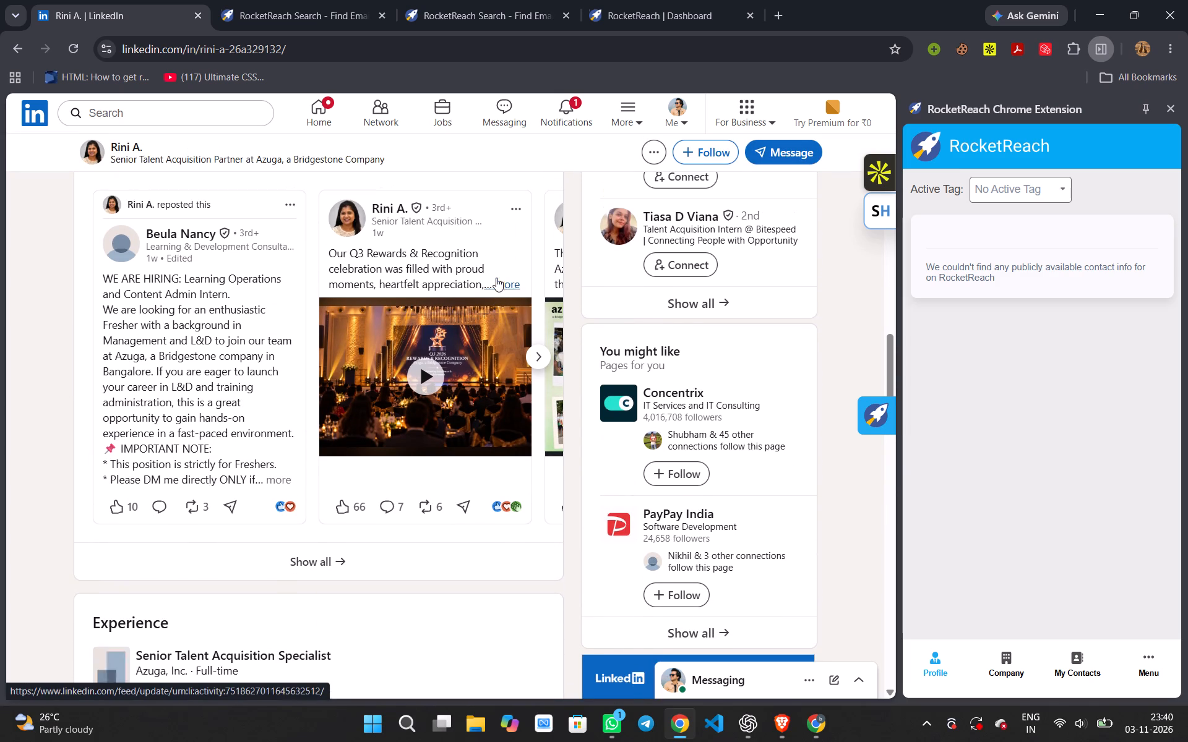
click(118, 257)
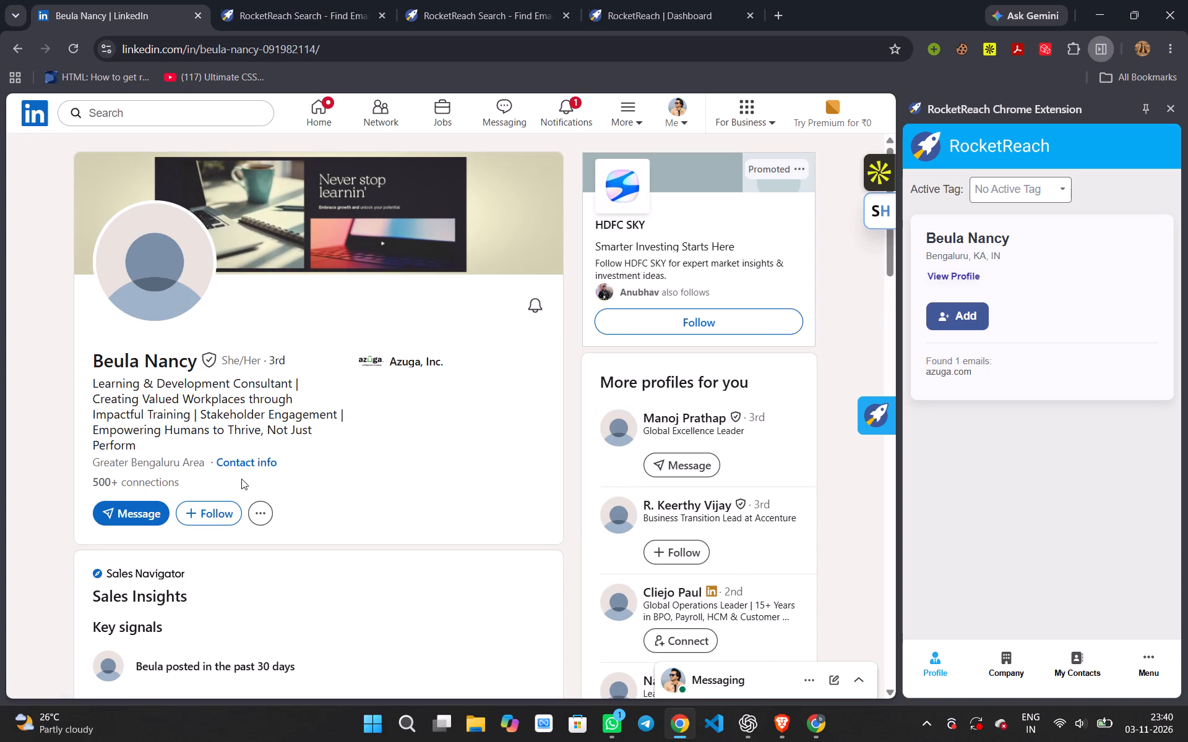
Examine the Learning & Development Consultant's activity and work experience to judge whether she is a relevant Azuga HR contact.
scroll(241, 479, down, 3)
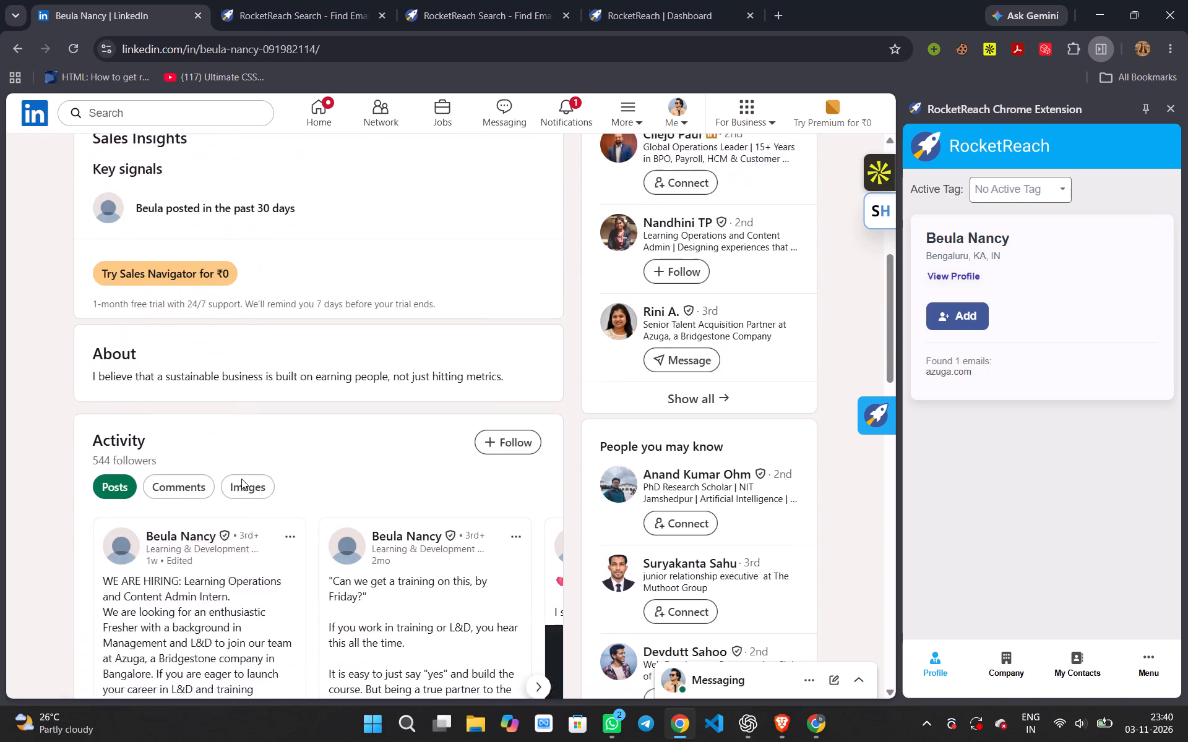
scroll(241, 479, down, 5)
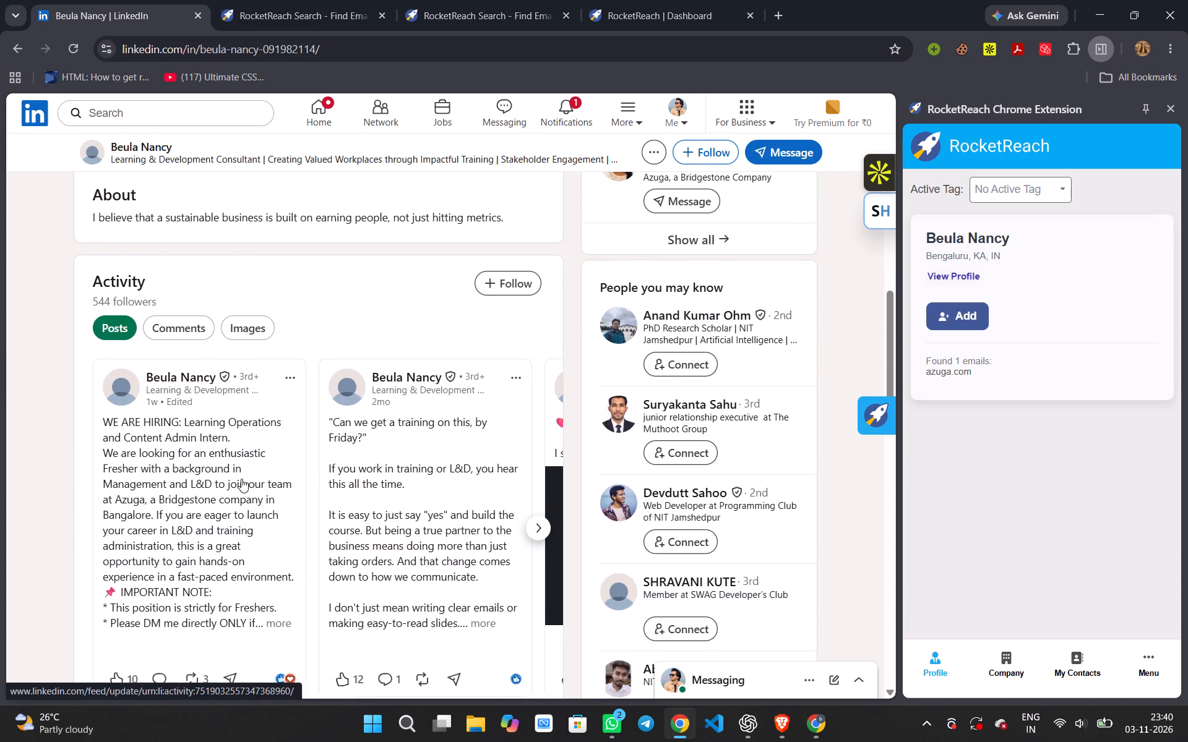
scroll(241, 479, down, 4)
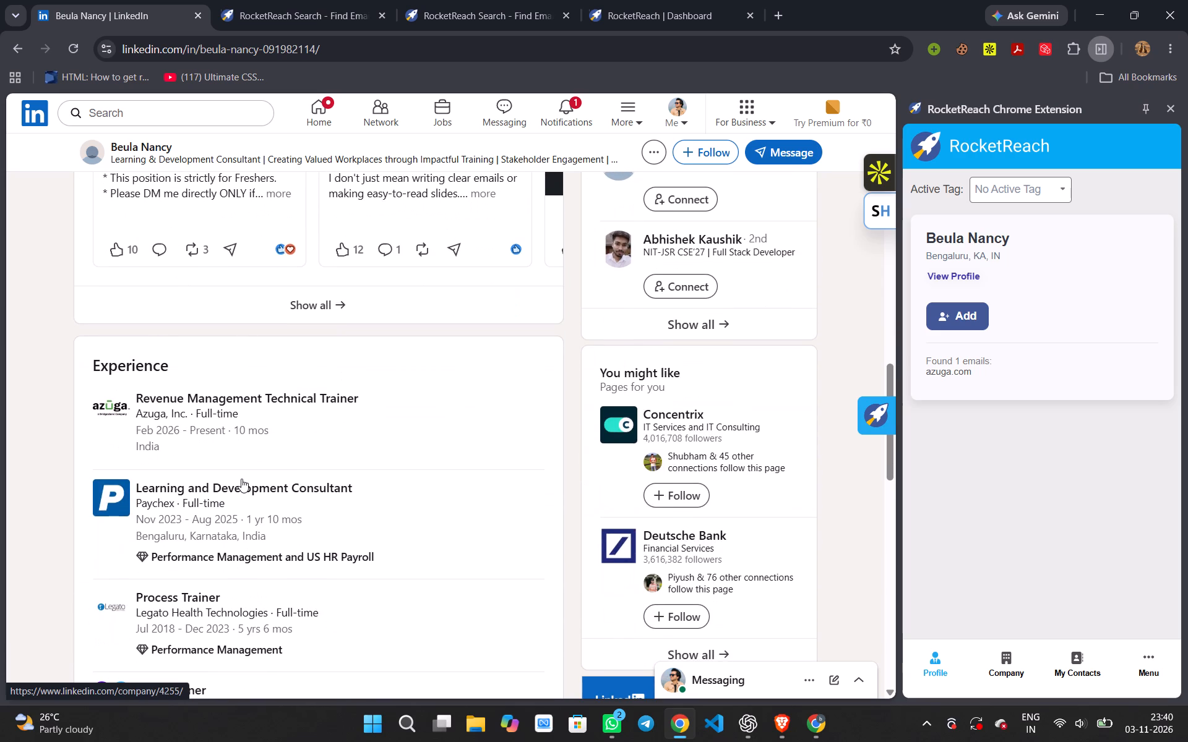
scroll(241, 479, up, 9)
scroll(241, 479, down, 7)
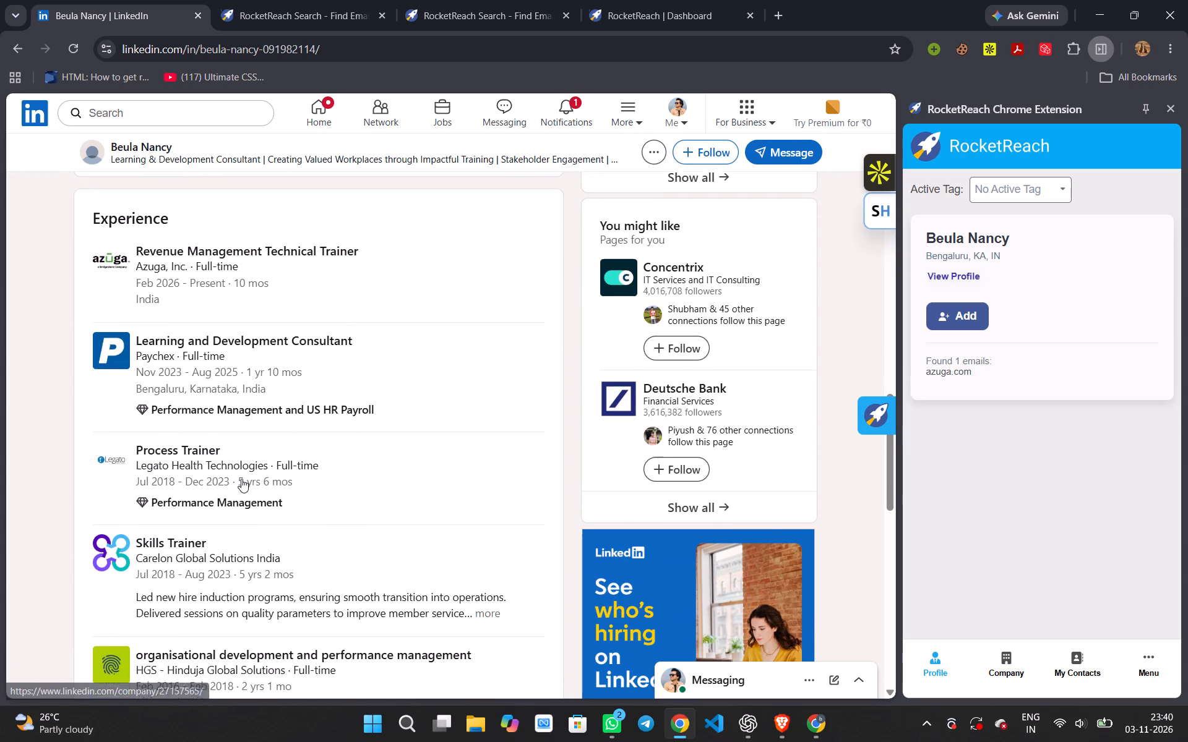
scroll(241, 479, up, 9)
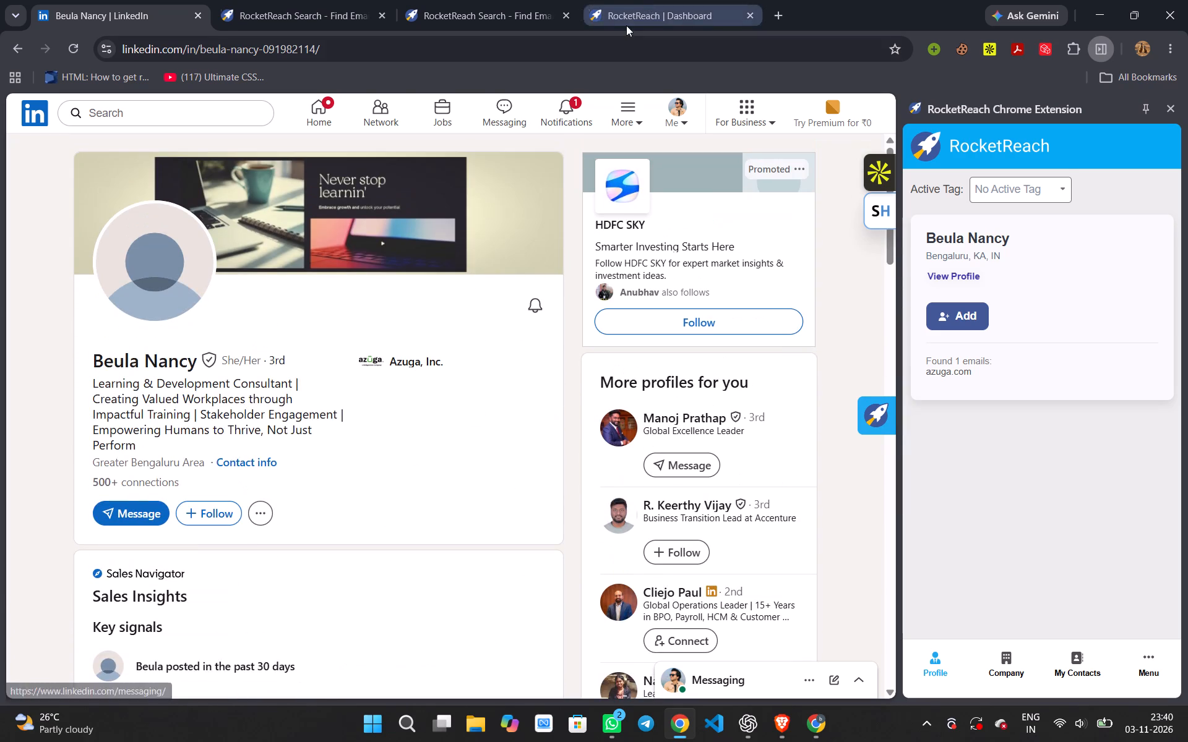
Open the LinkedIn notifications.
click(574, 116)
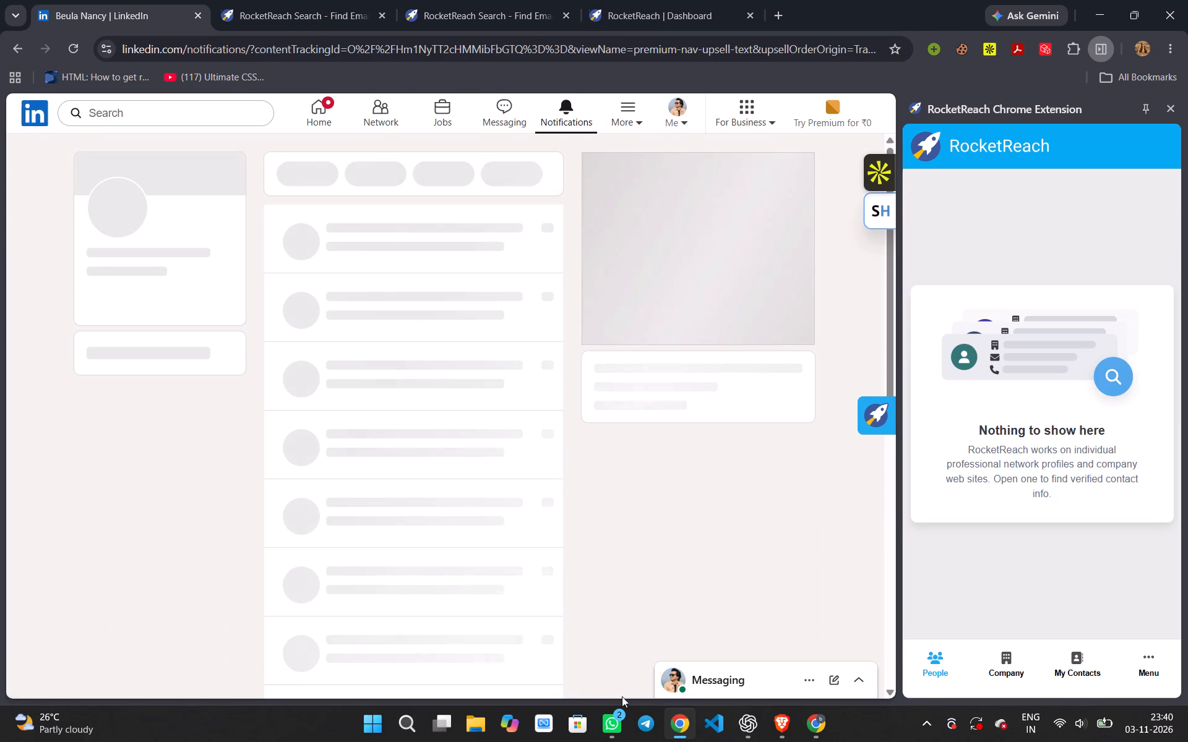
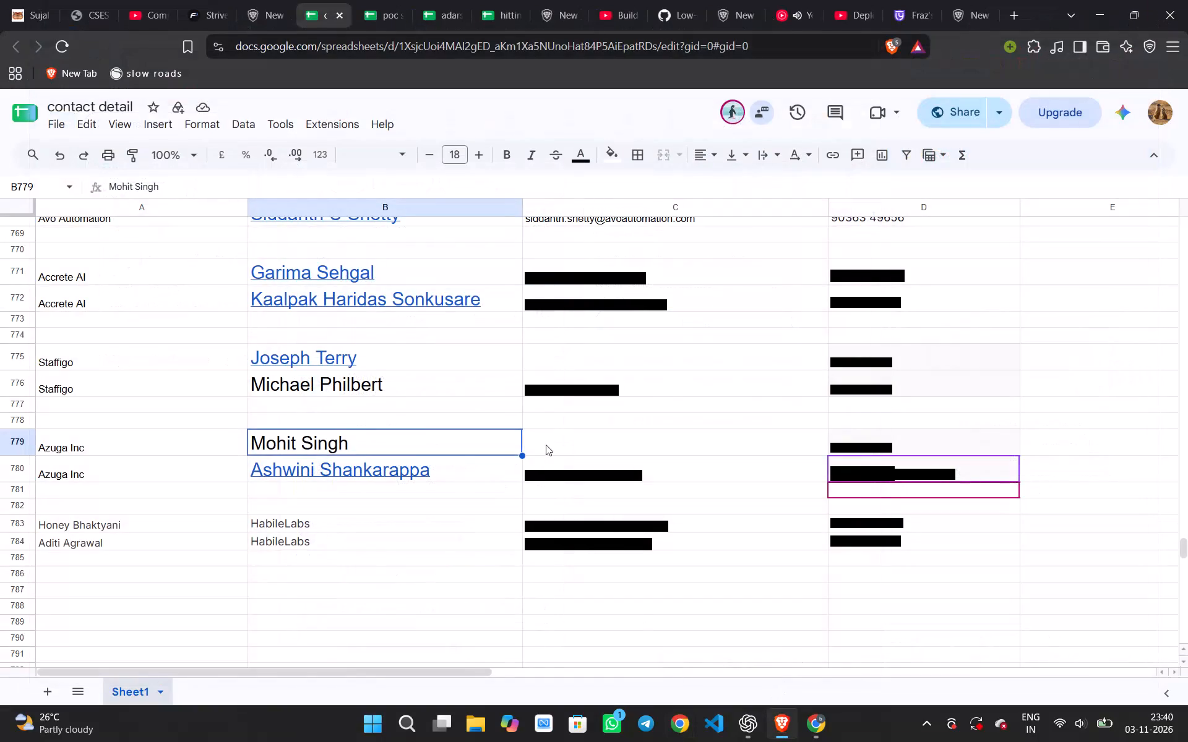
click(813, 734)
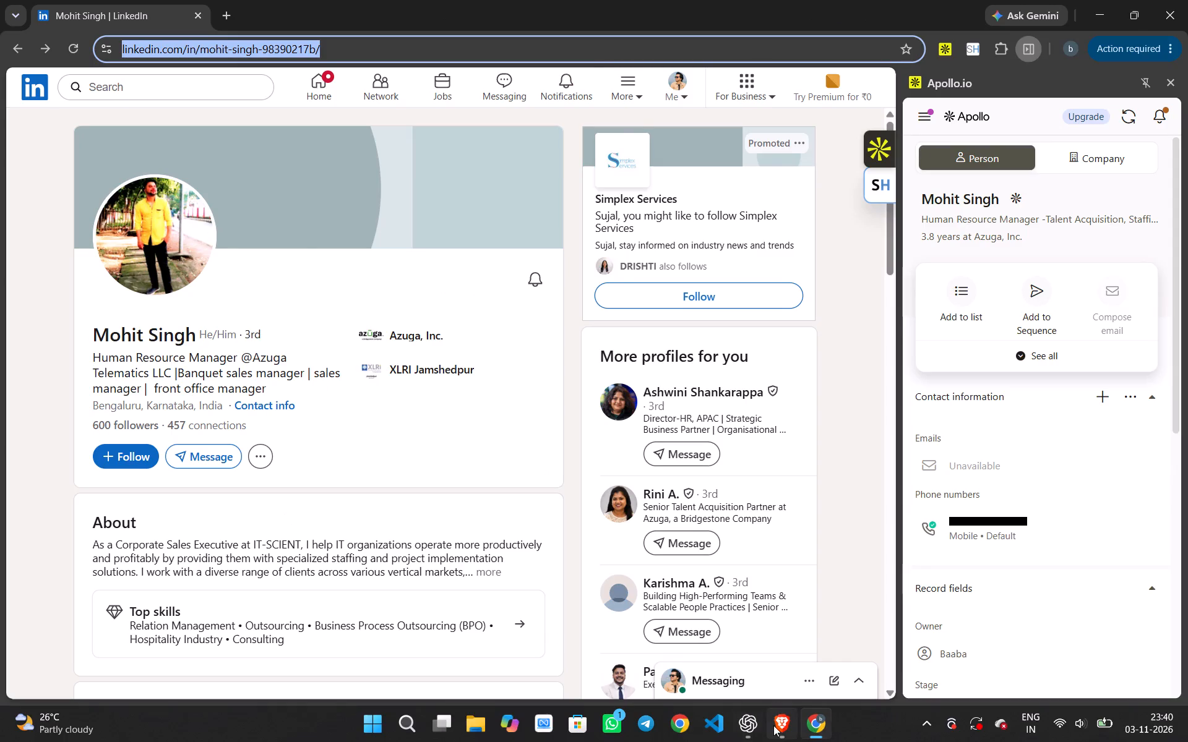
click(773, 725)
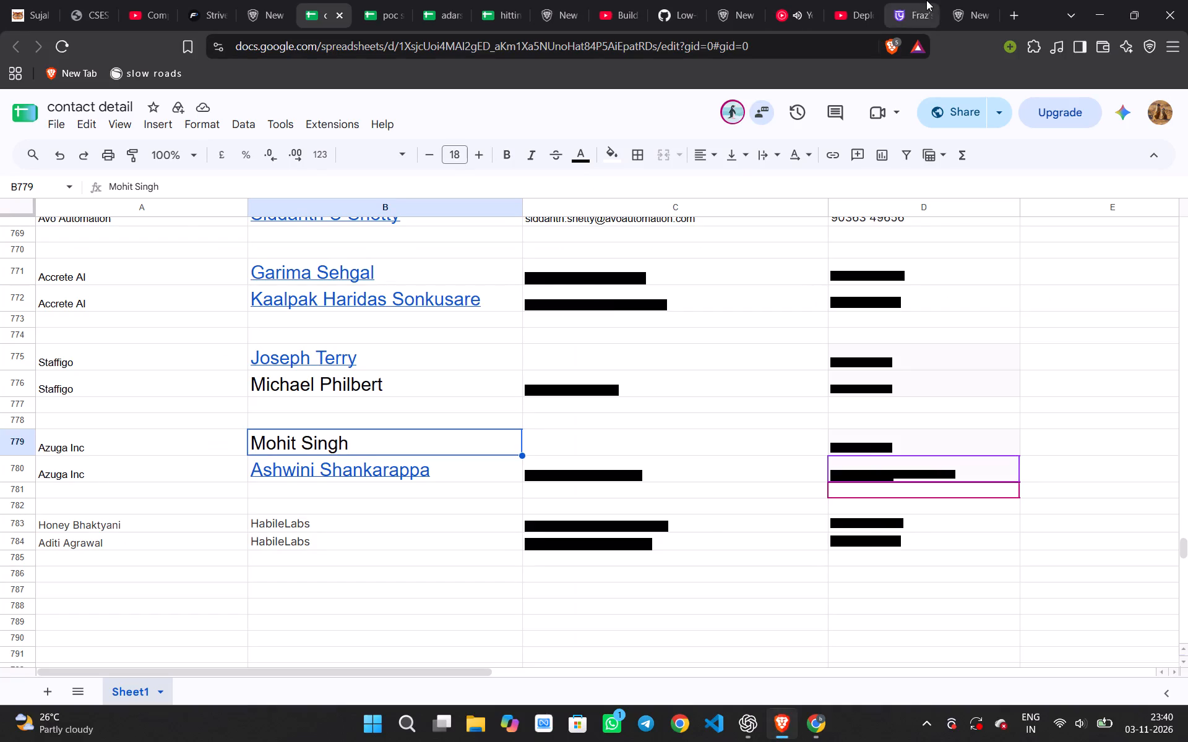
Switch to the hitting list spreadsheet and go to the Azuga, Inc. entry in cell A69.
click(473, 0)
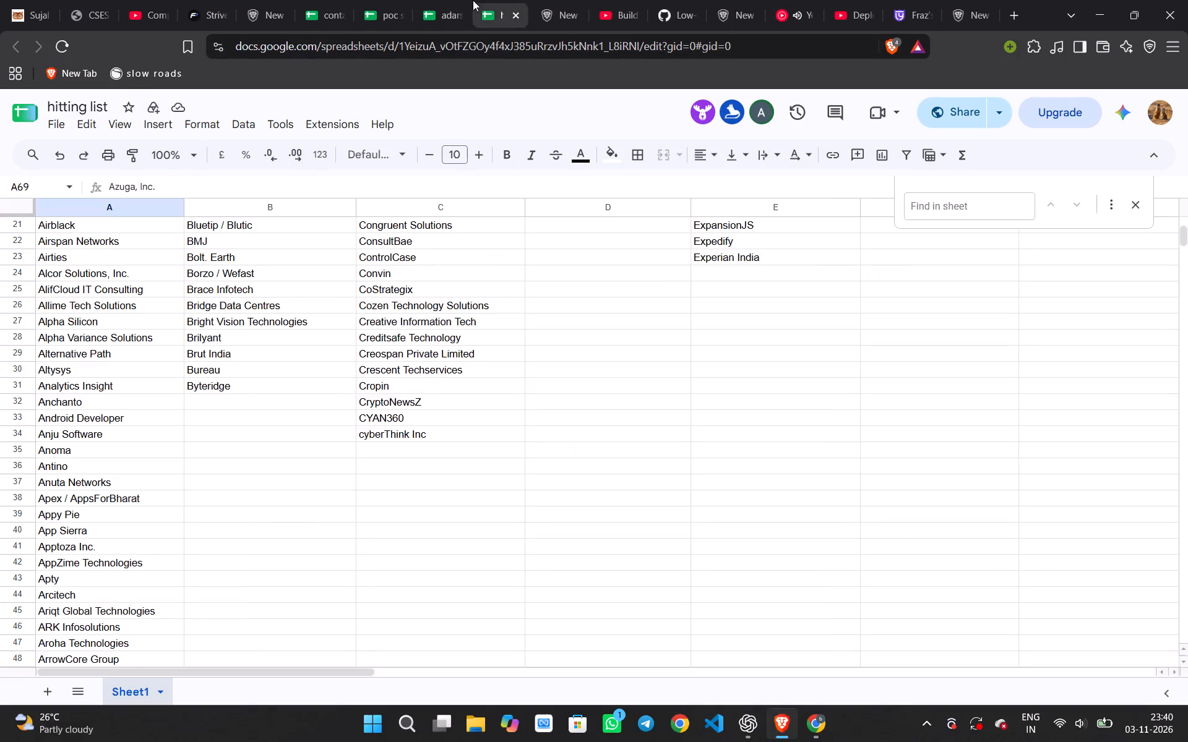
scroll(213, 470, down, 6)
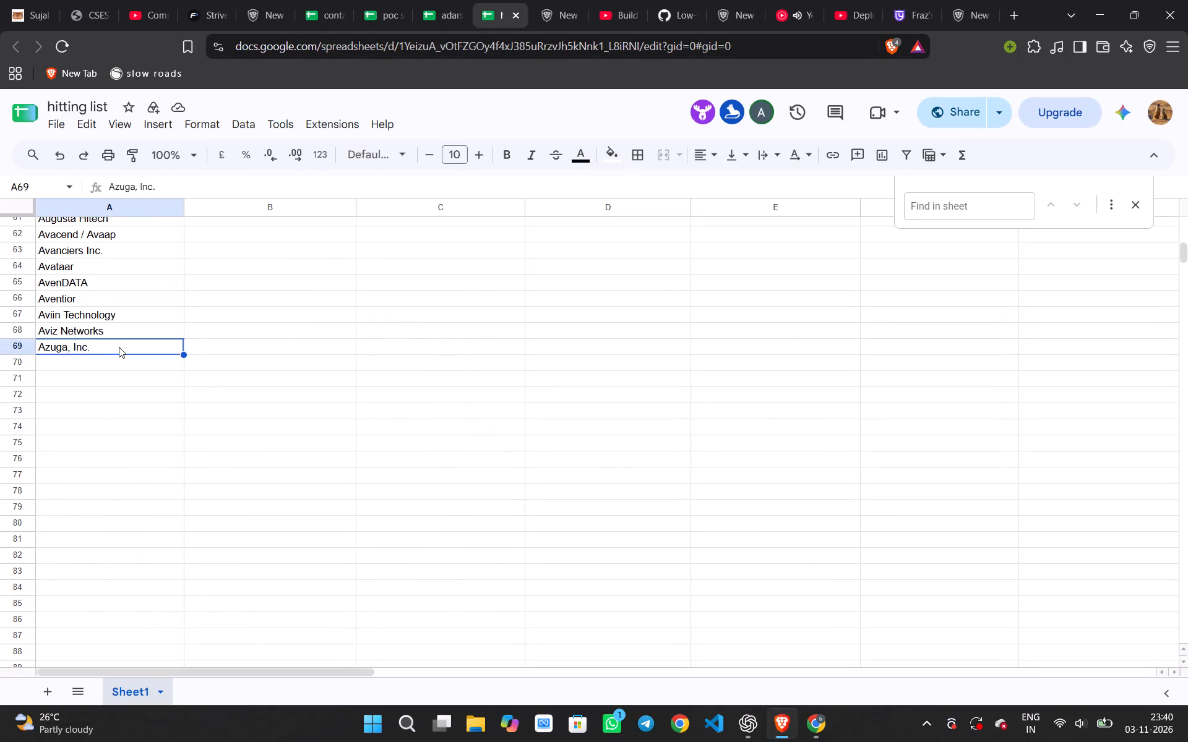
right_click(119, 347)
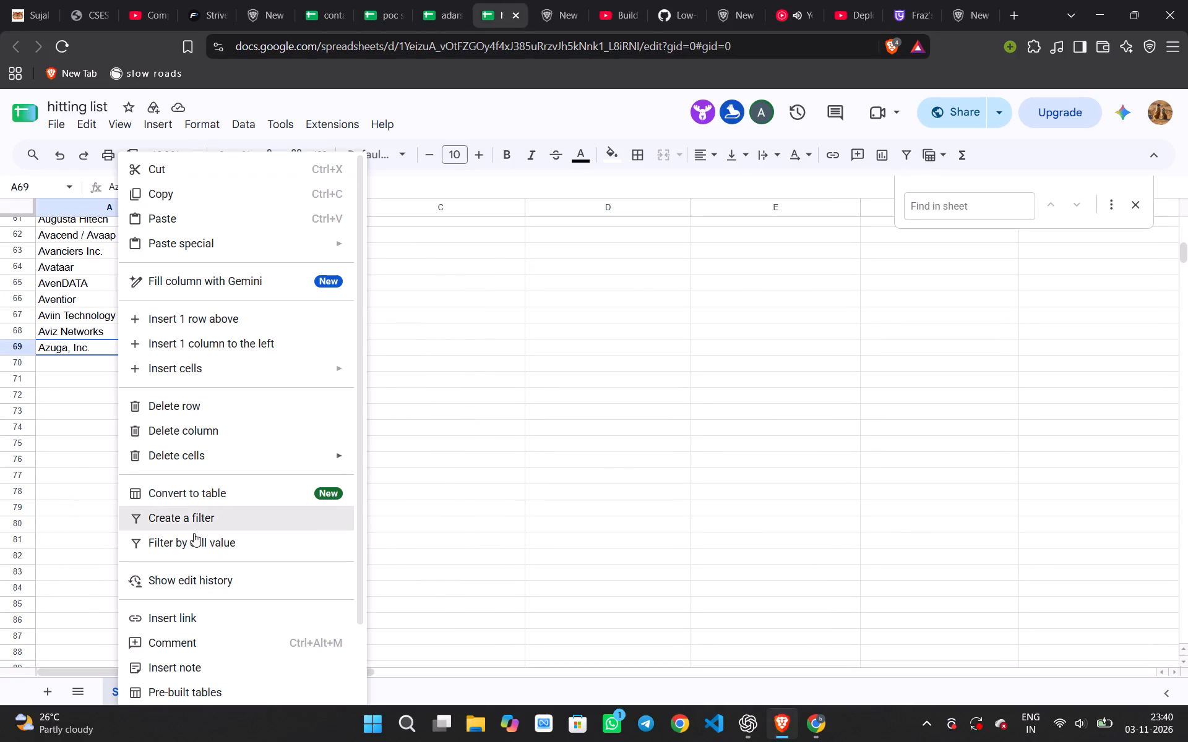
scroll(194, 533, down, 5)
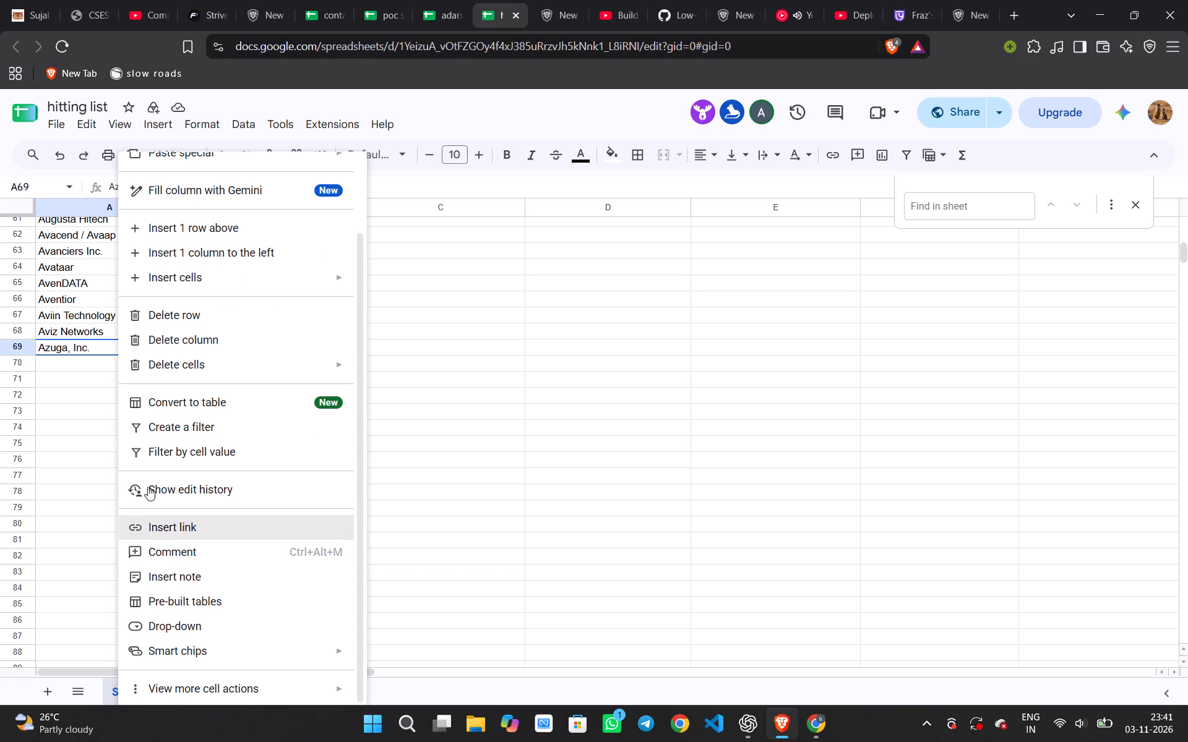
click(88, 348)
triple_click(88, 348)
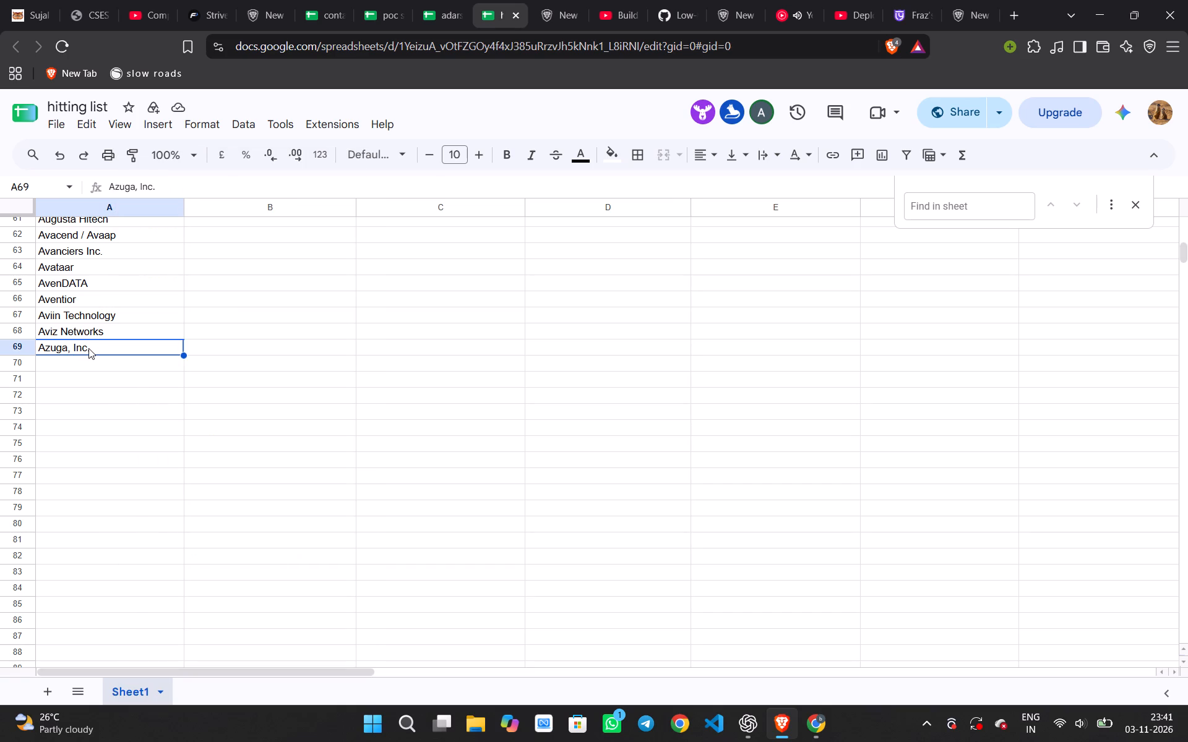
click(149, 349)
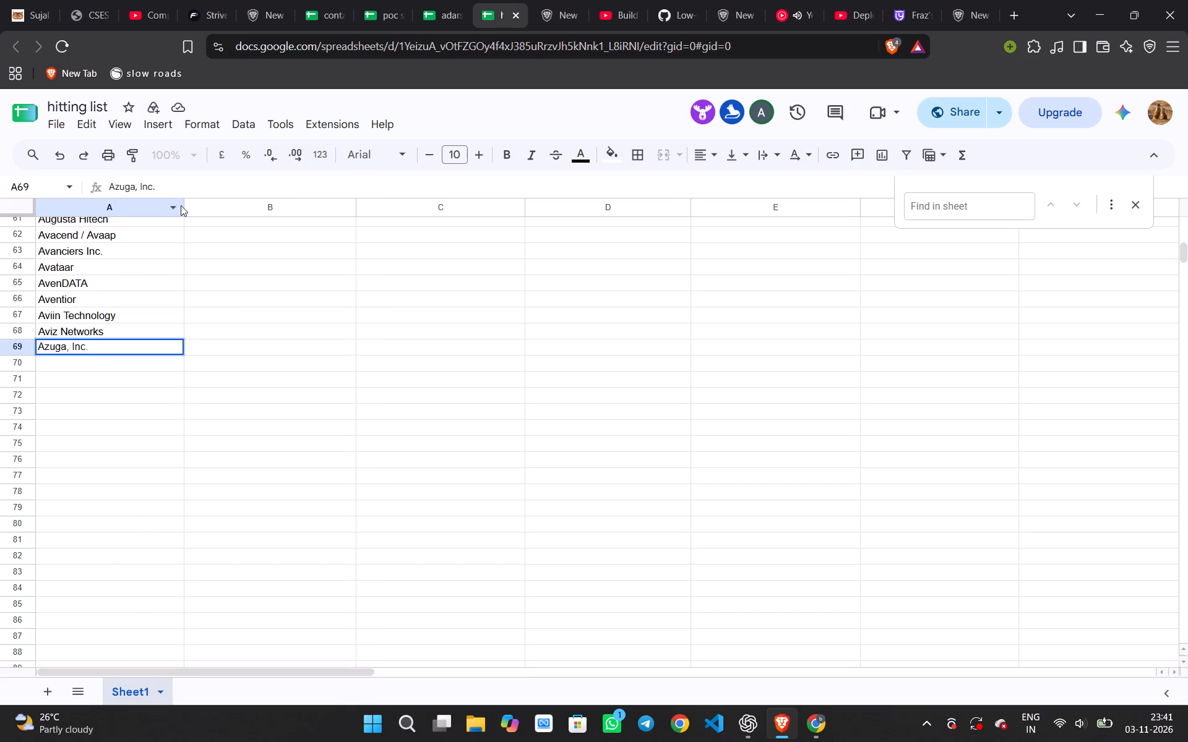
Widen column A of the hitting list slightly.
drag(182, 208, 194, 209)
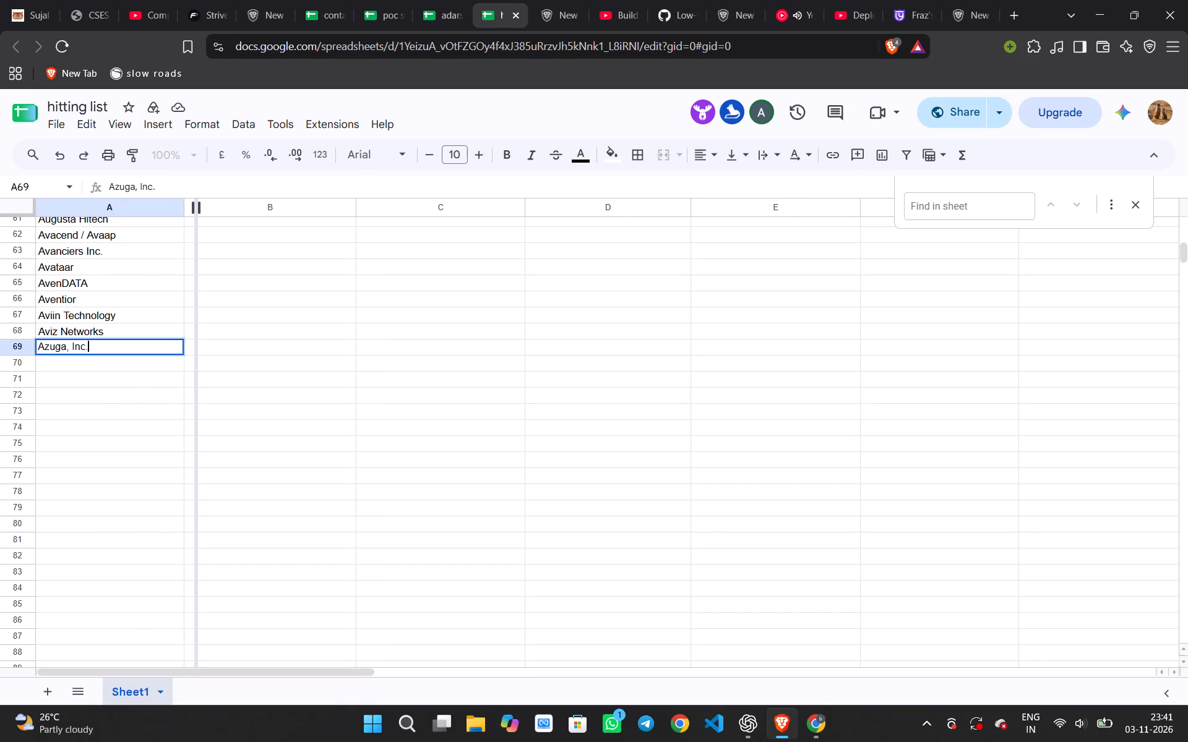
drag(194, 209, 195, 209)
Add two spaces after Azuga, Inc. in cell A69, trying an asterisk and an opening parenthesis as markers and removing both.
right_click(160, 347)
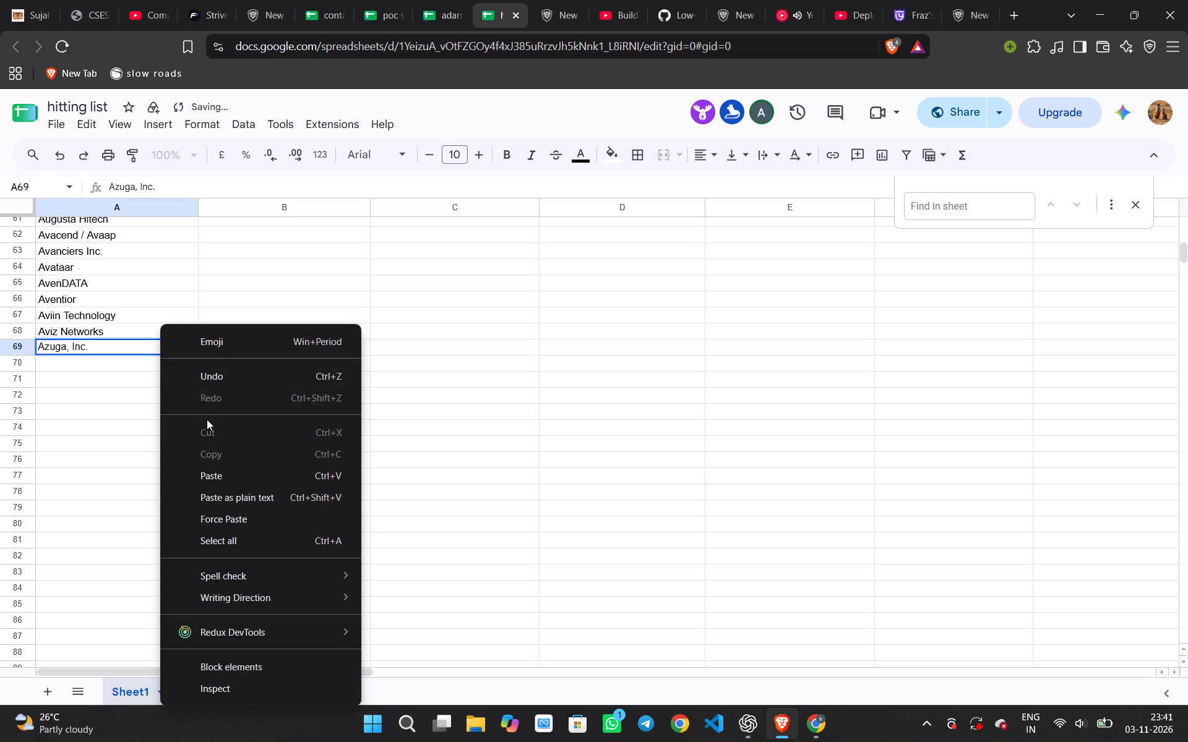
click(103, 343)
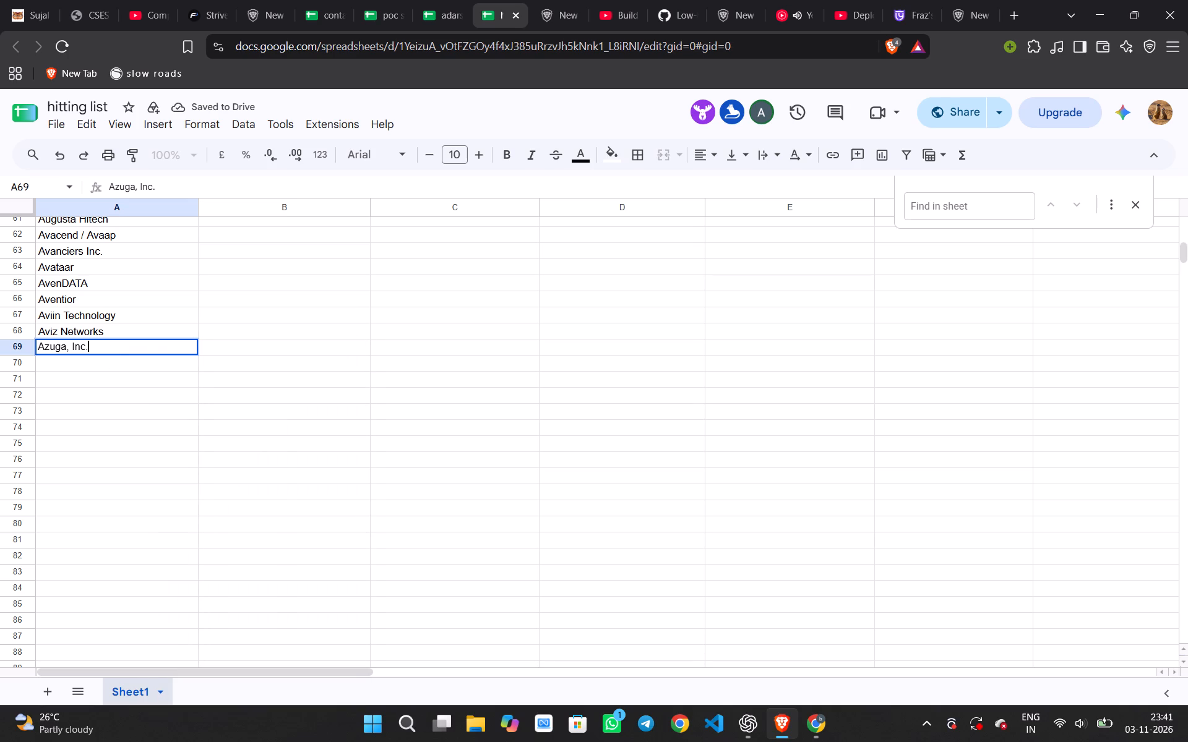
key(space)
key(space)
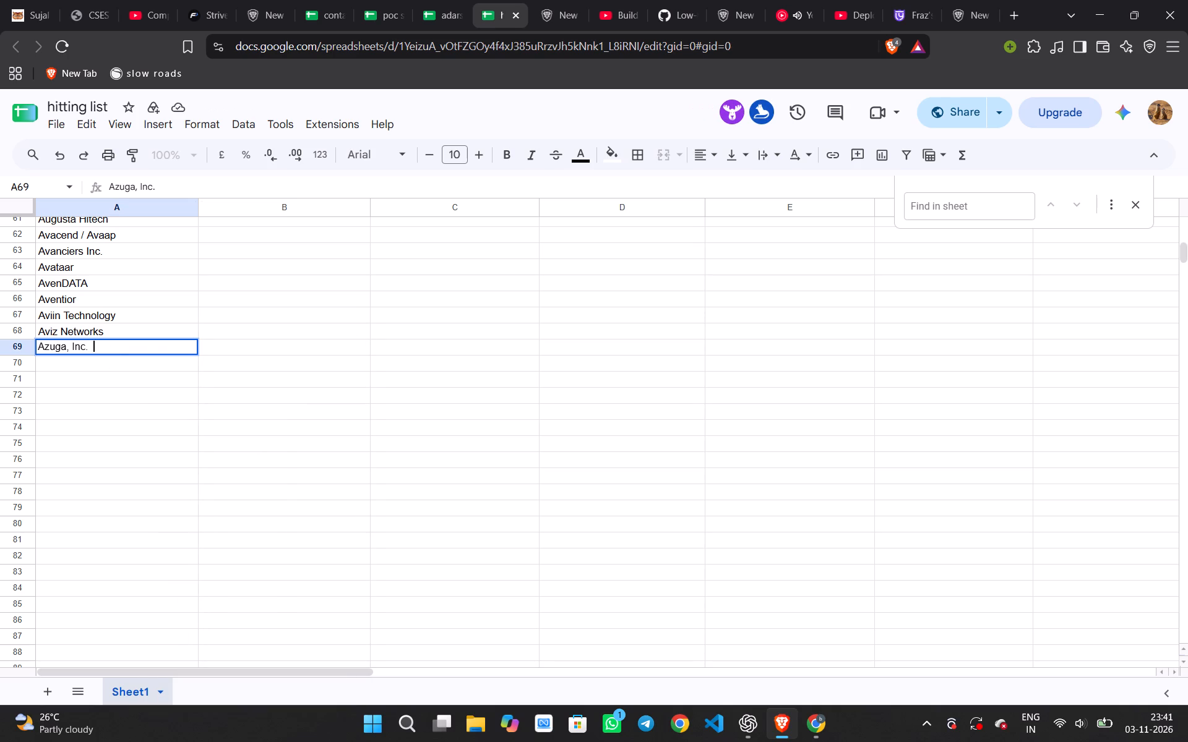
key(shift+asterisk)
key(BackSpace)
drag(90, 348, 39, 346)
key(shift+parenleft)
key(ctrl+z)
key(ctrl+z)
key(BackSpace)
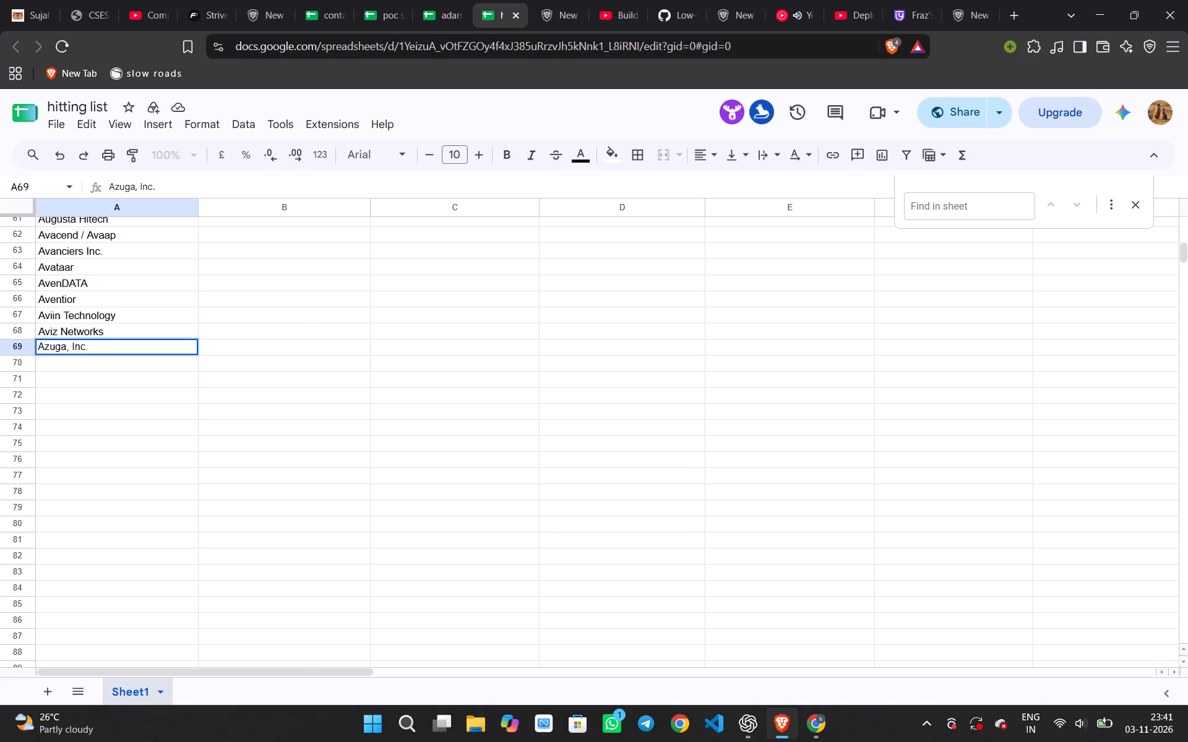
right_click(105, 349)
click(74, 386)
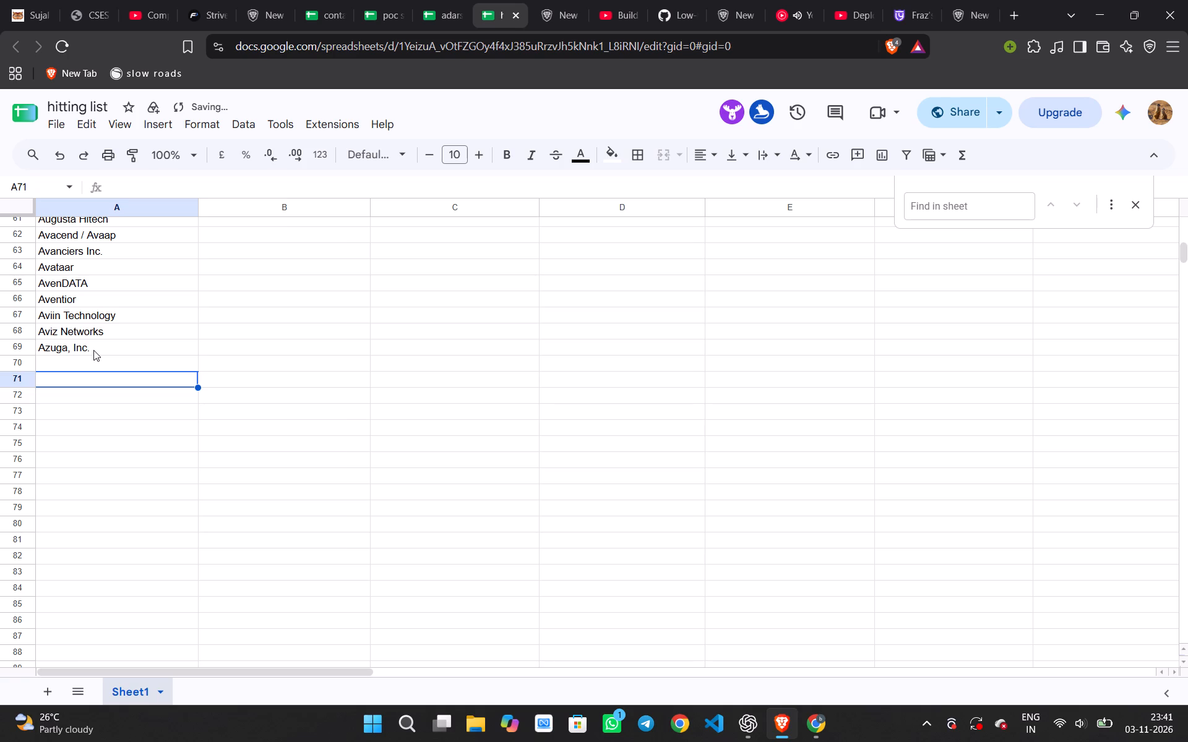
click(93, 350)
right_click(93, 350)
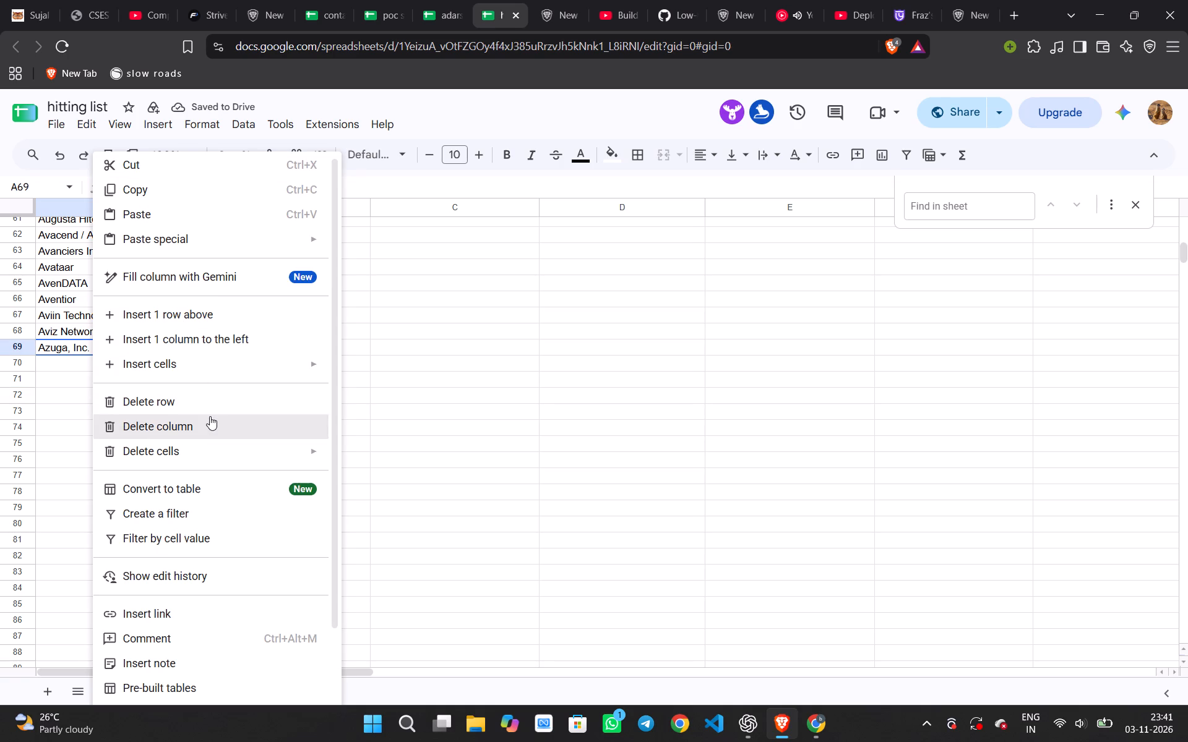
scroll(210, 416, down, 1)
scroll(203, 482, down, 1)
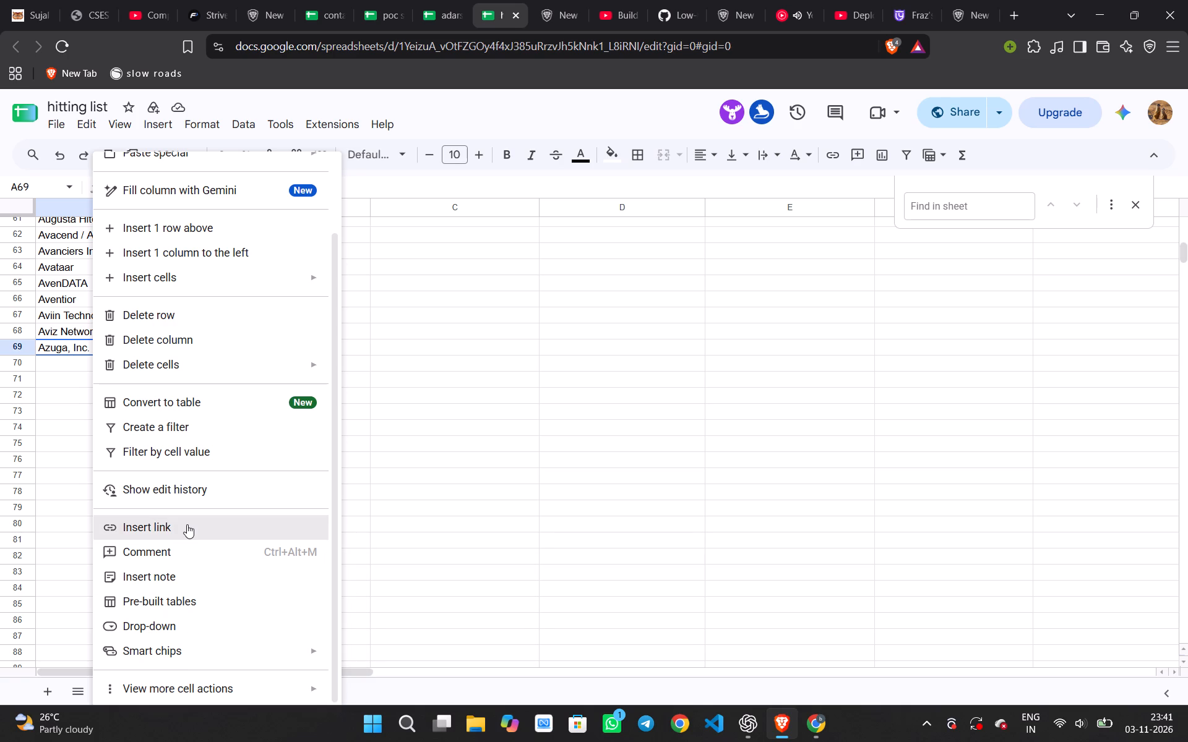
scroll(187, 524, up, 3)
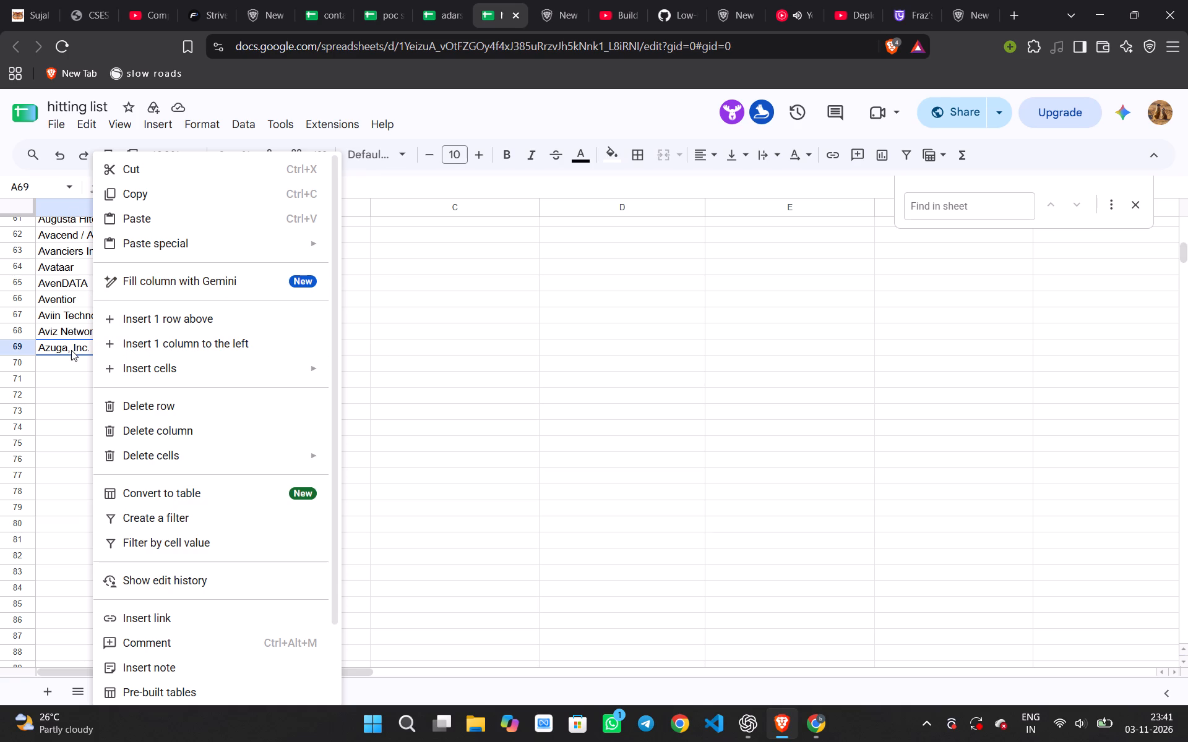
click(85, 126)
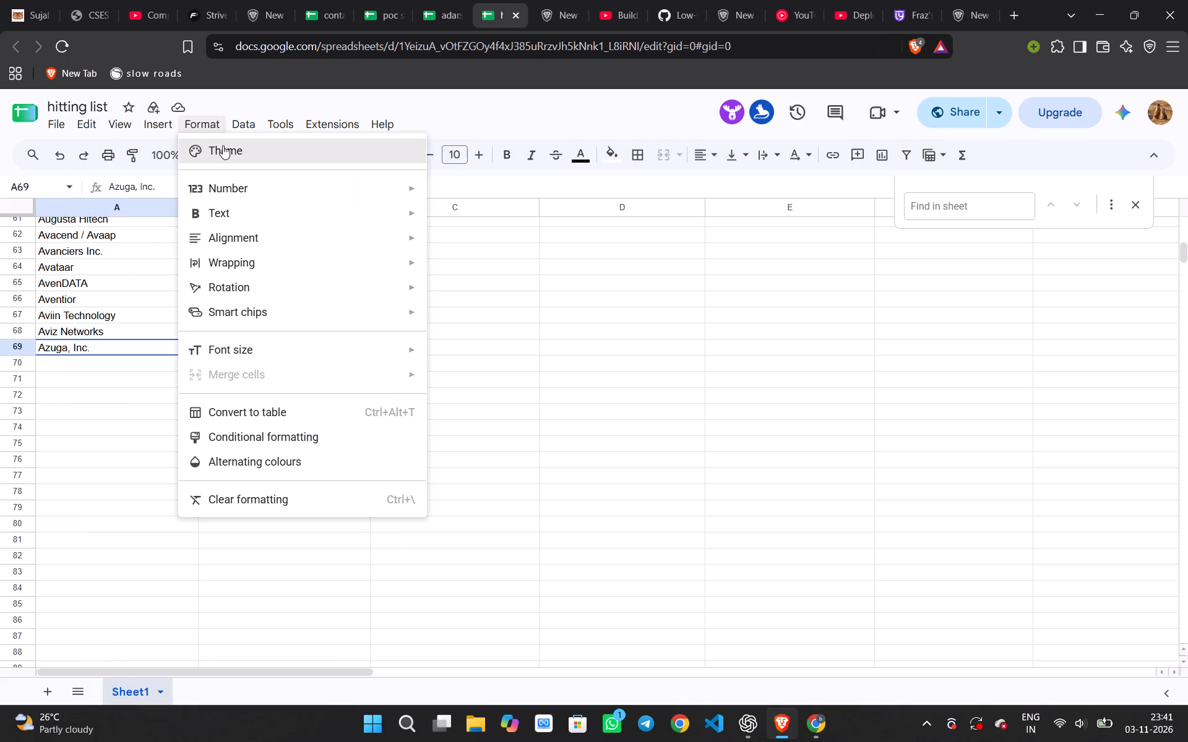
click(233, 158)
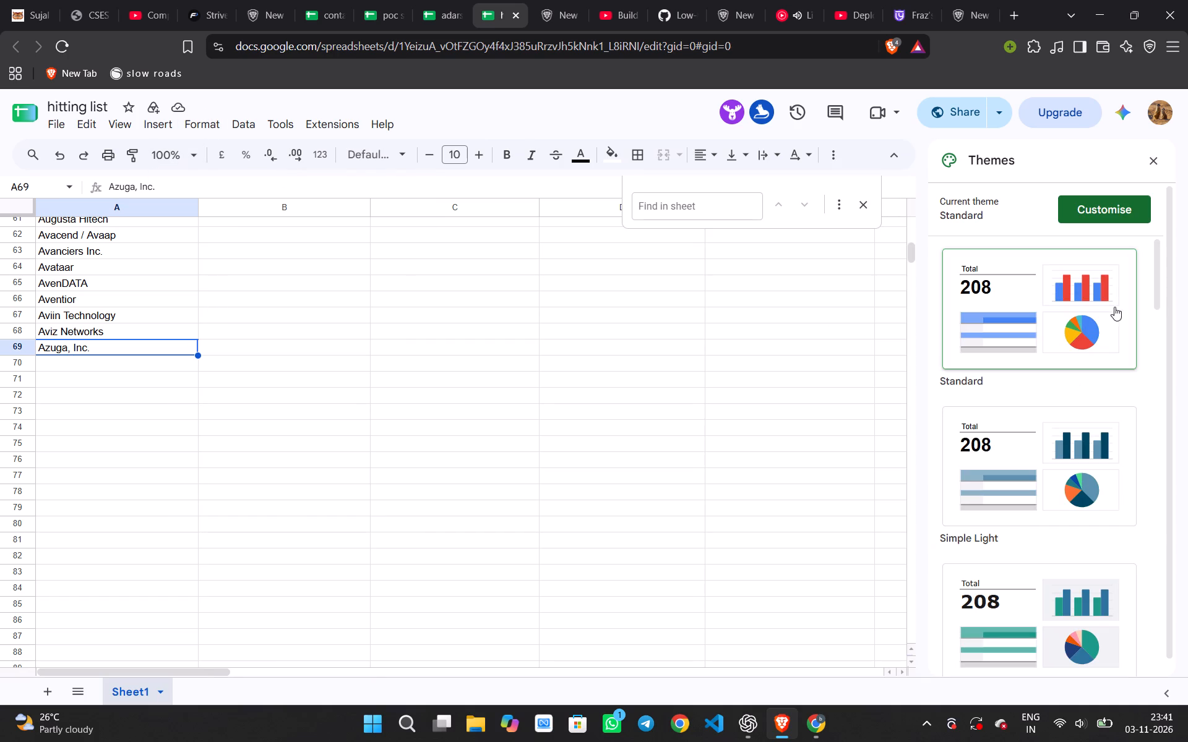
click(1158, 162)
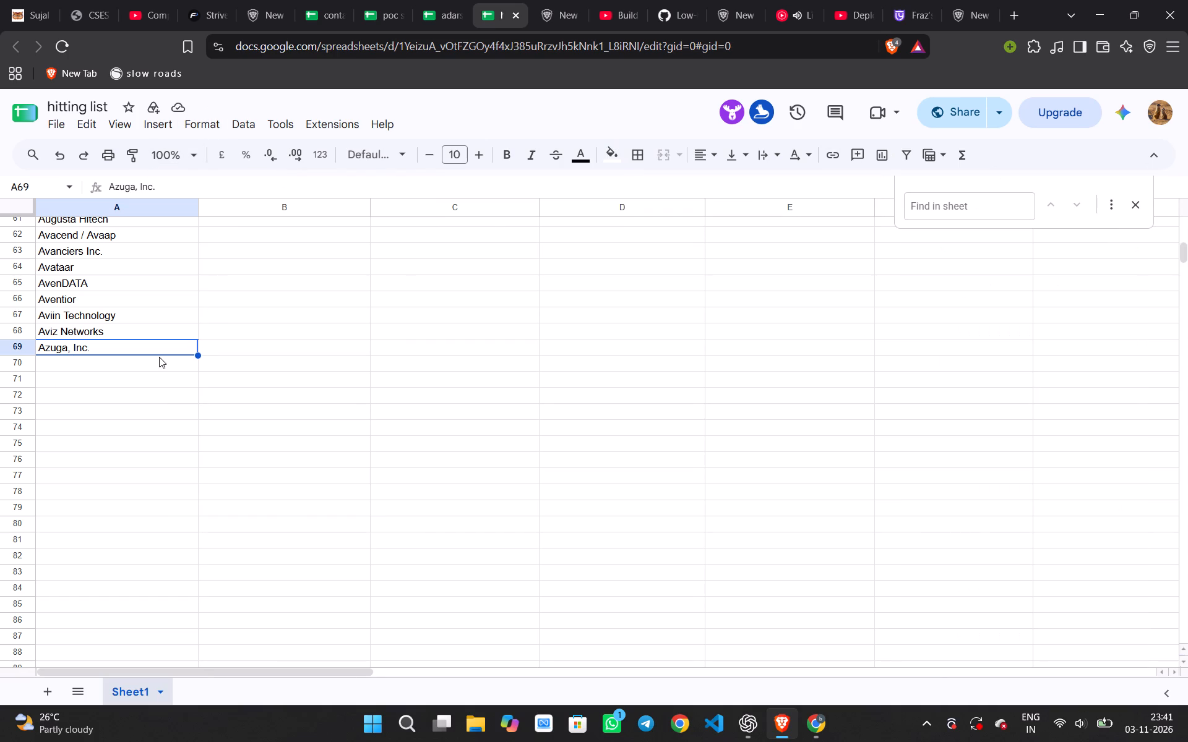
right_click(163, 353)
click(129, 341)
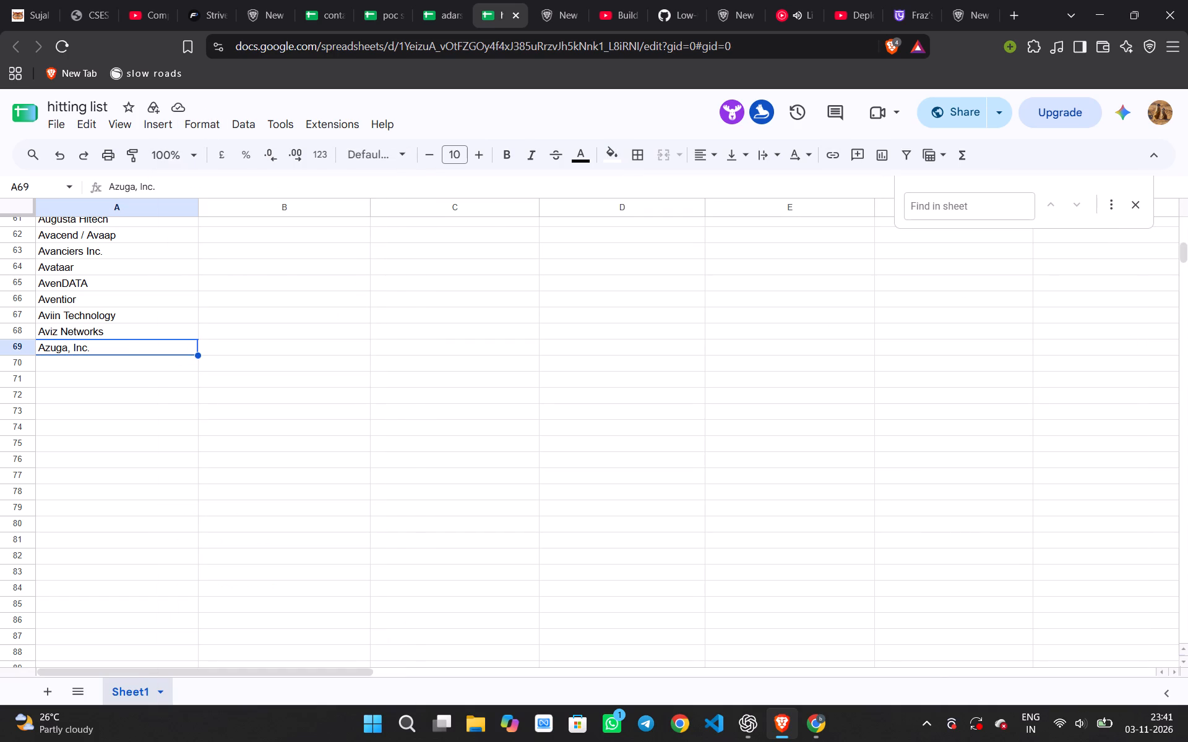
Append "***" to the Azuga, Inc. entry in cell A69, delete it and put "(done)" there instead.
click(127, 346)
double_click(127, 346)
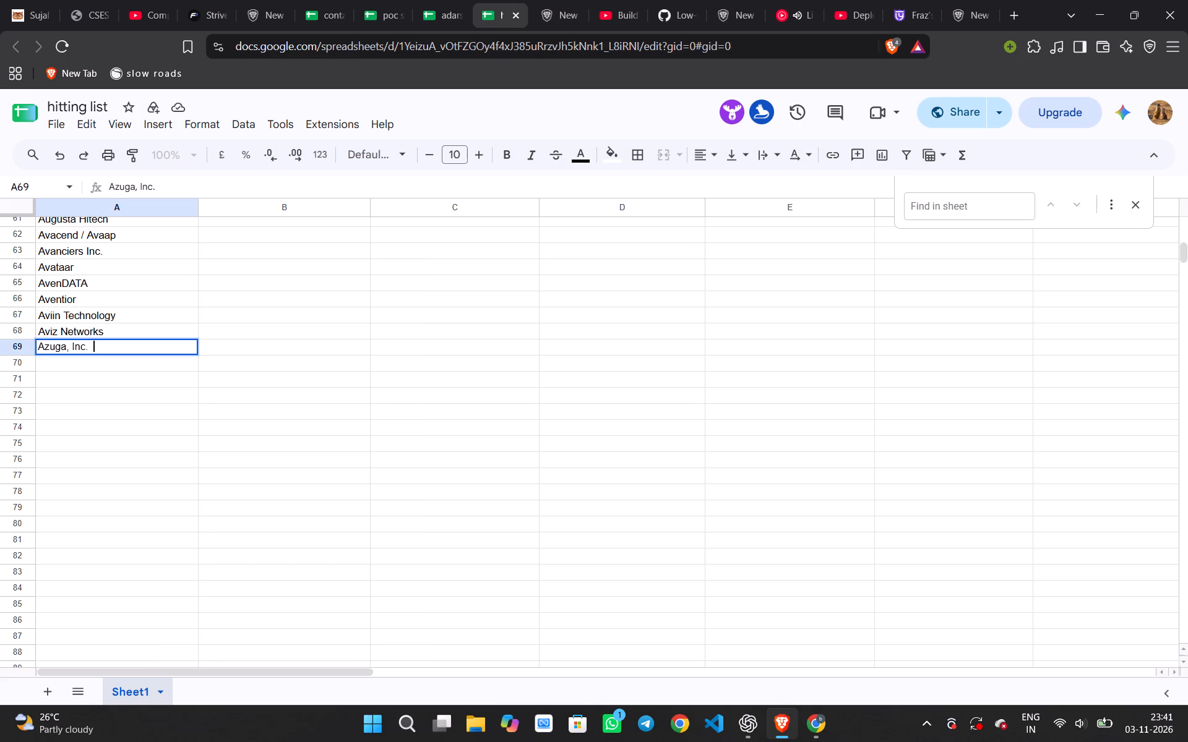
text(***)
scroll(127, 346, up, 1)
click(164, 338)
key(BackSpace)
key(BackSpace)
key(BackSpace)
click(133, 348)
key(BackSpace)
key(BackSpace)
key(BackSpace)
text((done))
click(132, 390)
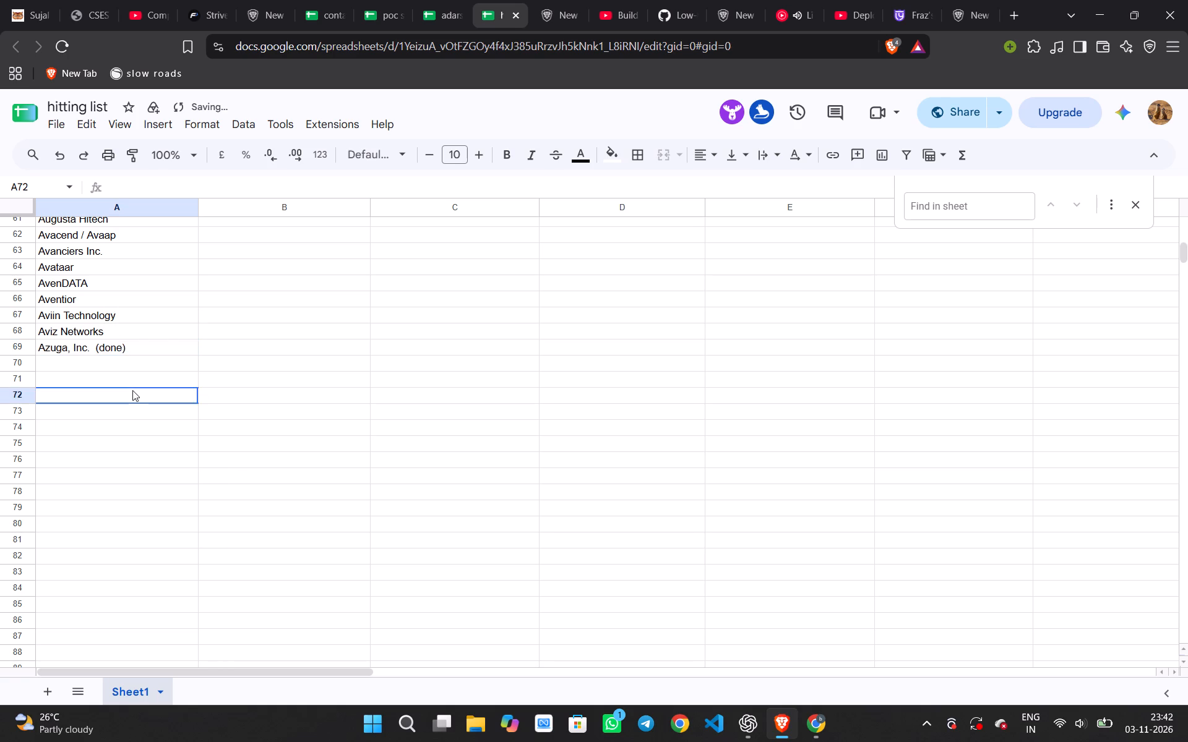
Look through the company names in the hitting list from the end of column A back up to the first row.
scroll(132, 390, up, 2)
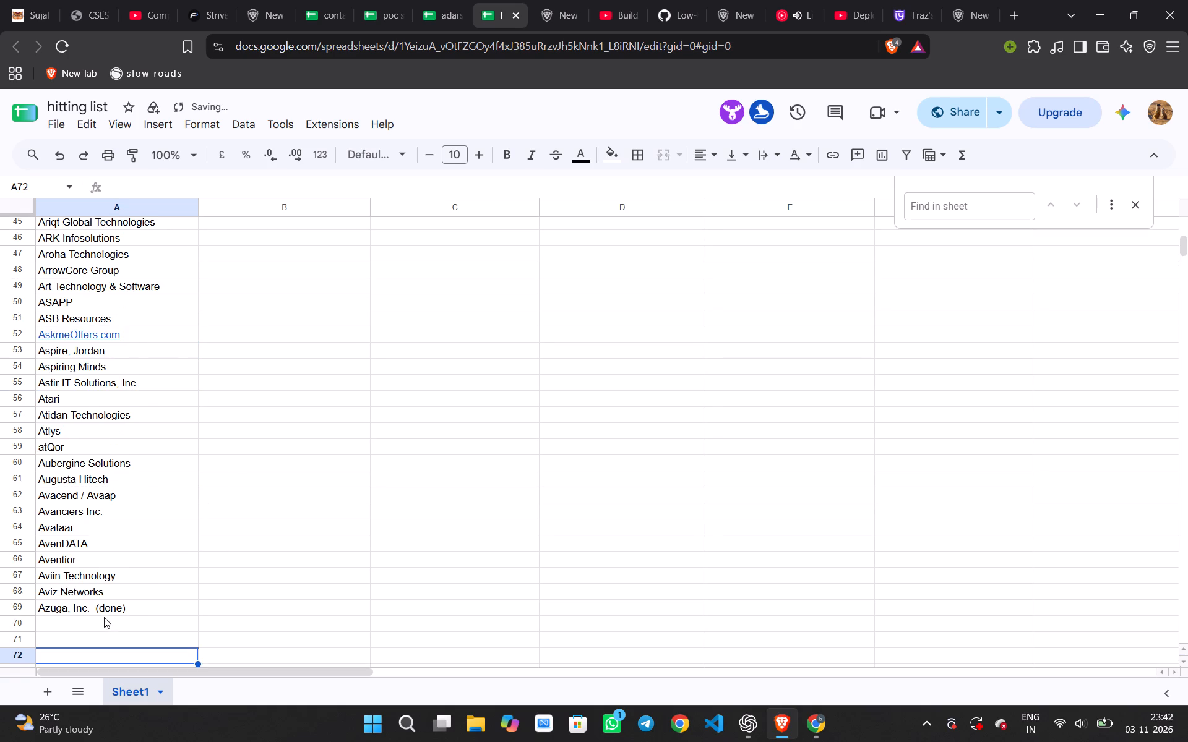
scroll(172, 558, up, 1)
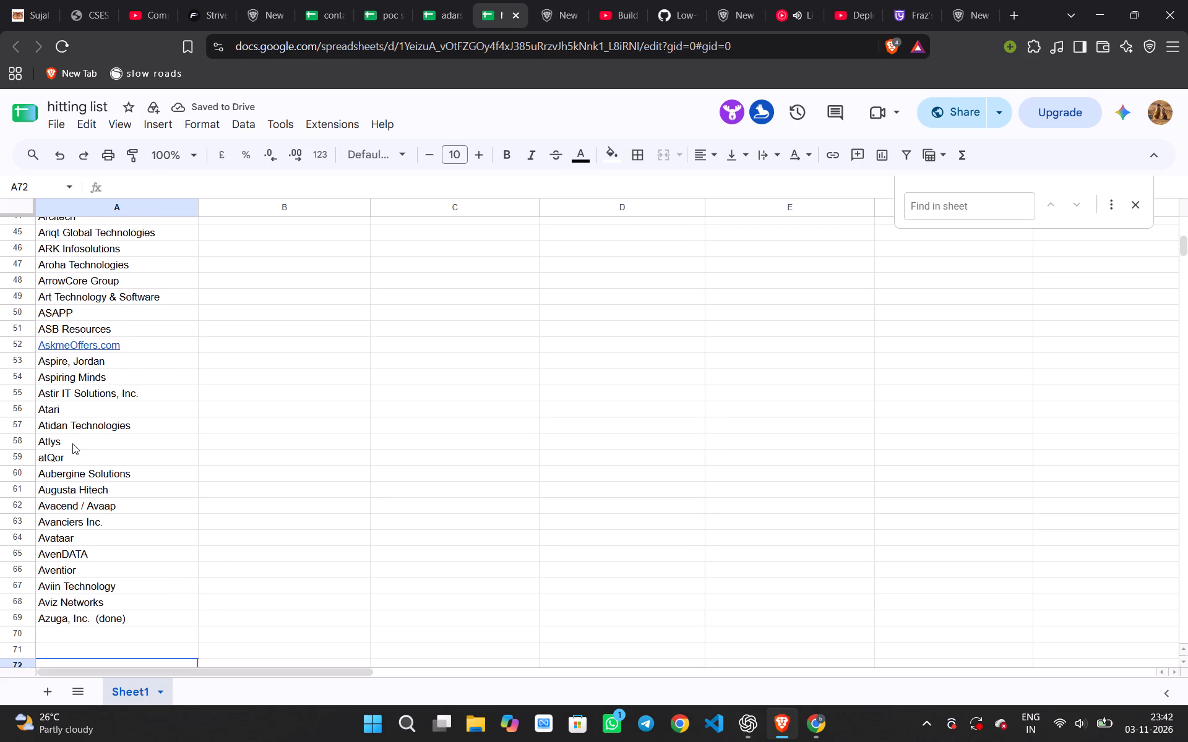
scroll(72, 443, up, 1)
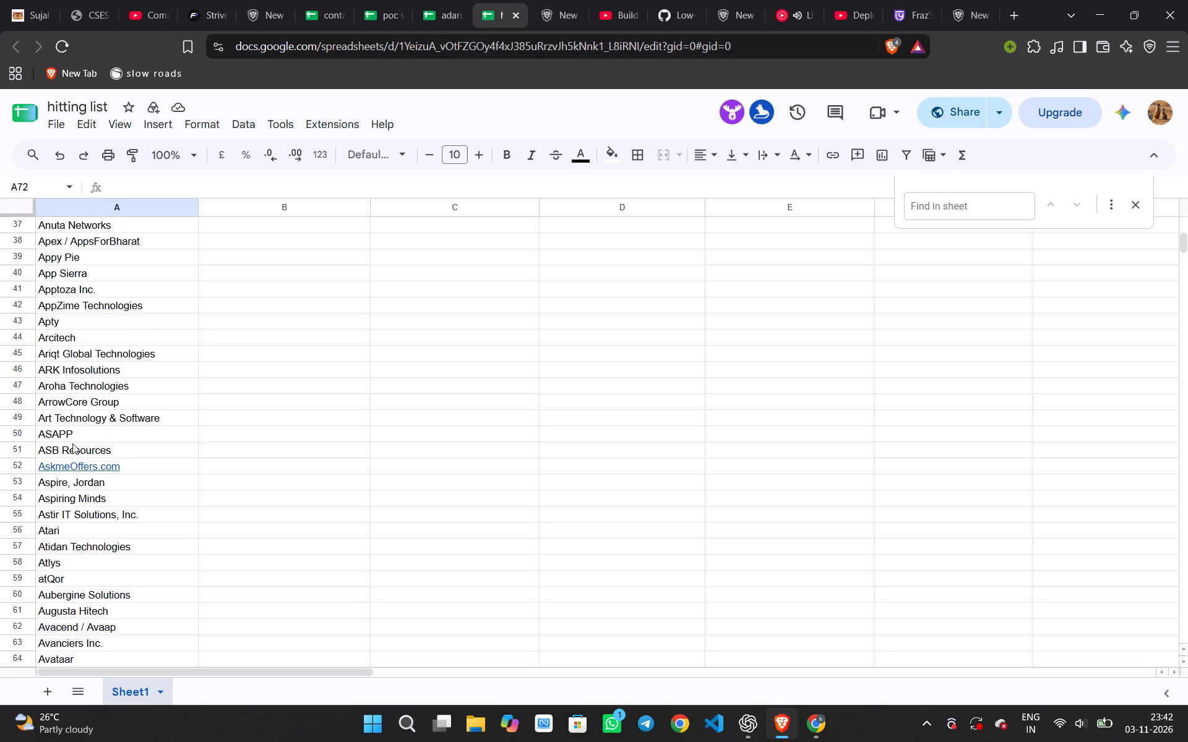
scroll(72, 443, up, 3)
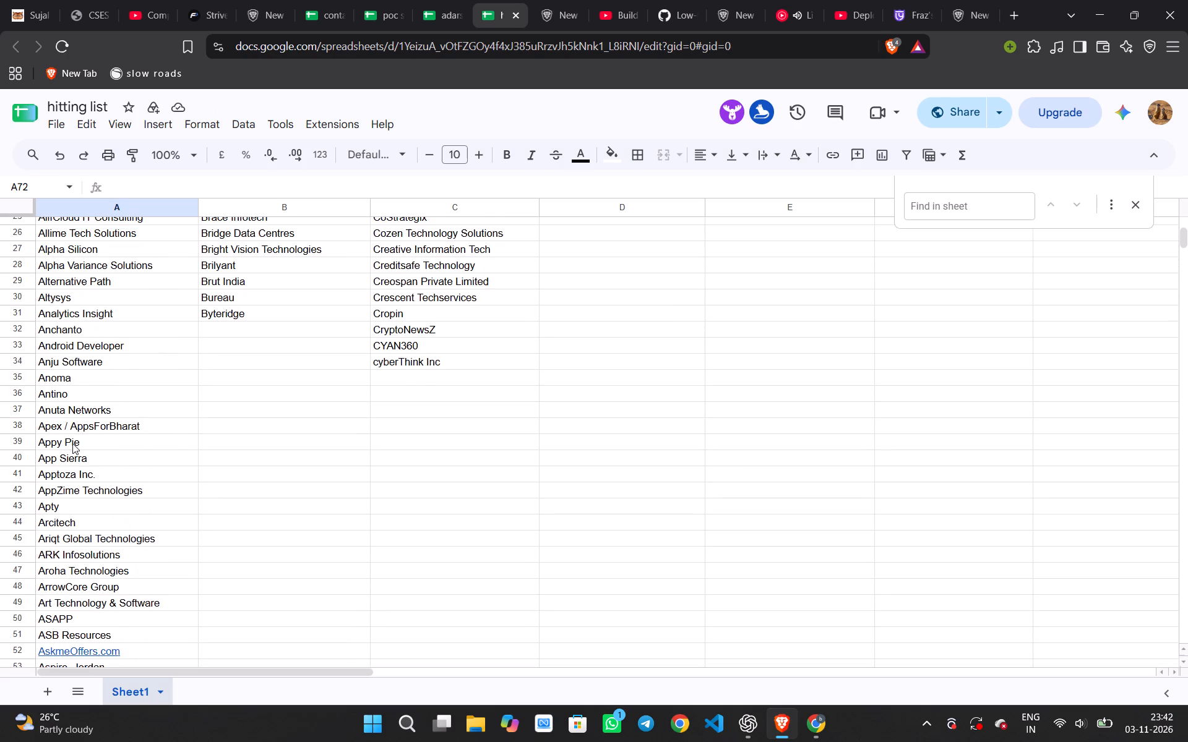
scroll(72, 443, up, 1)
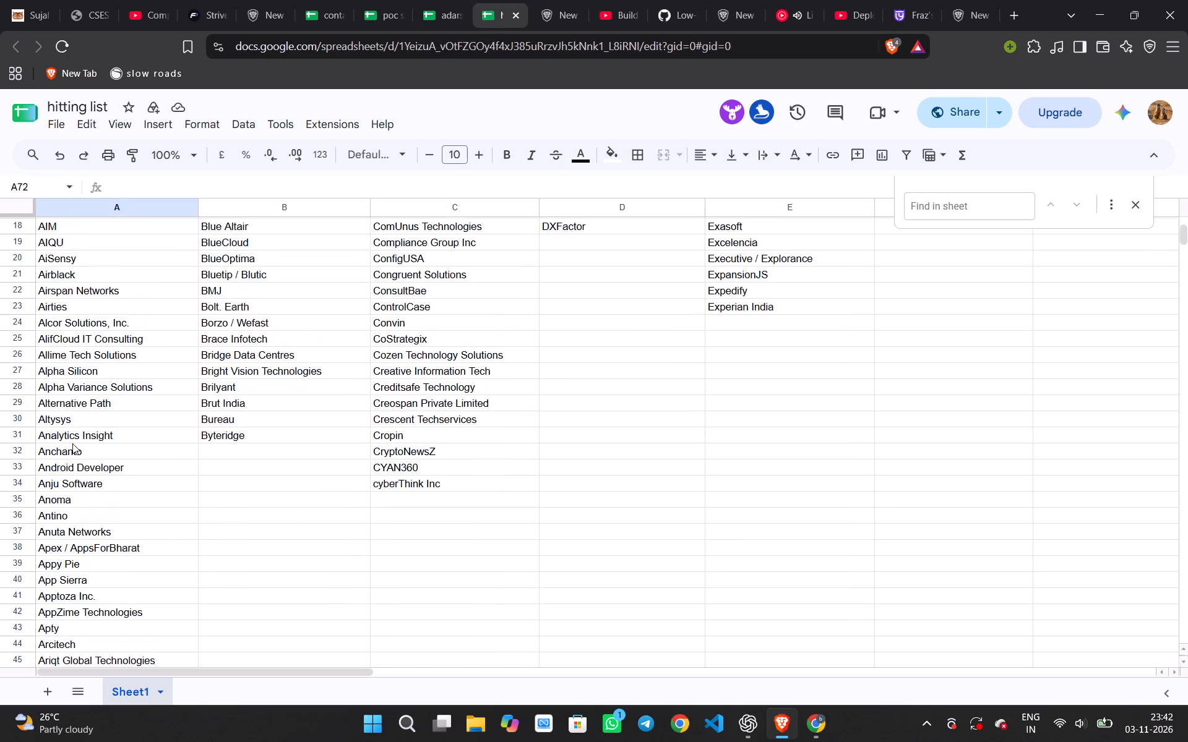
scroll(72, 443, up, 3)
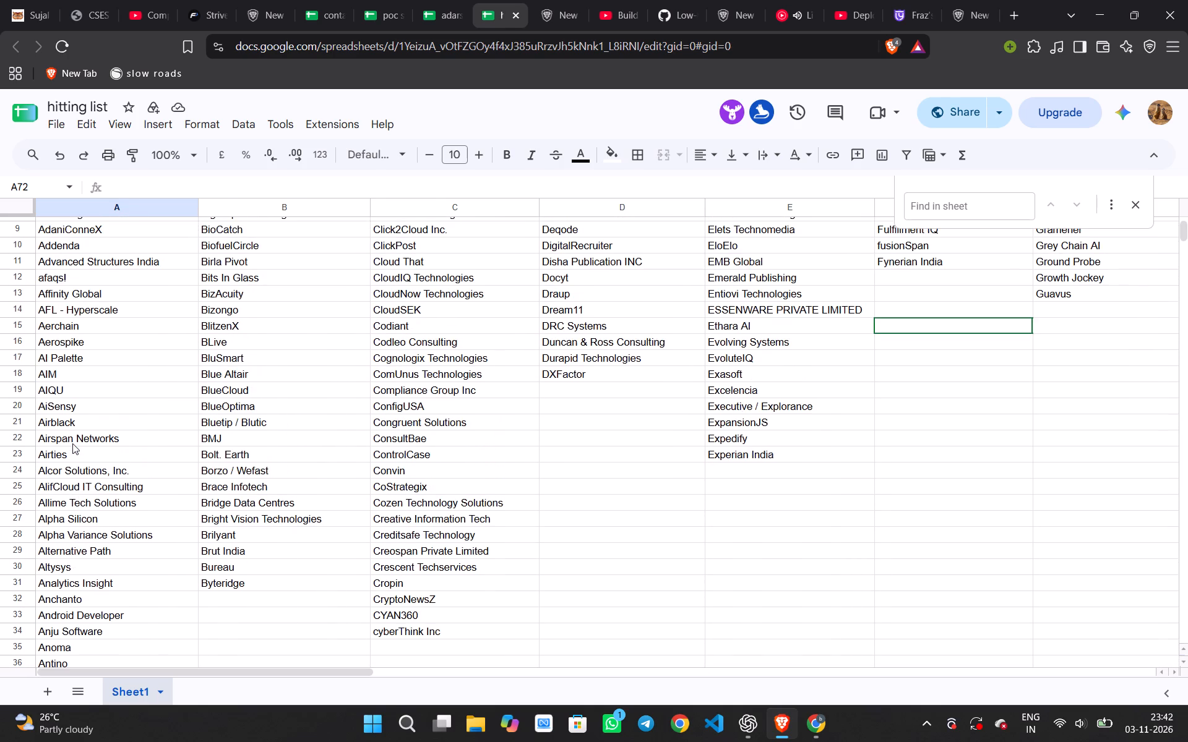
scroll(72, 443, up, 5)
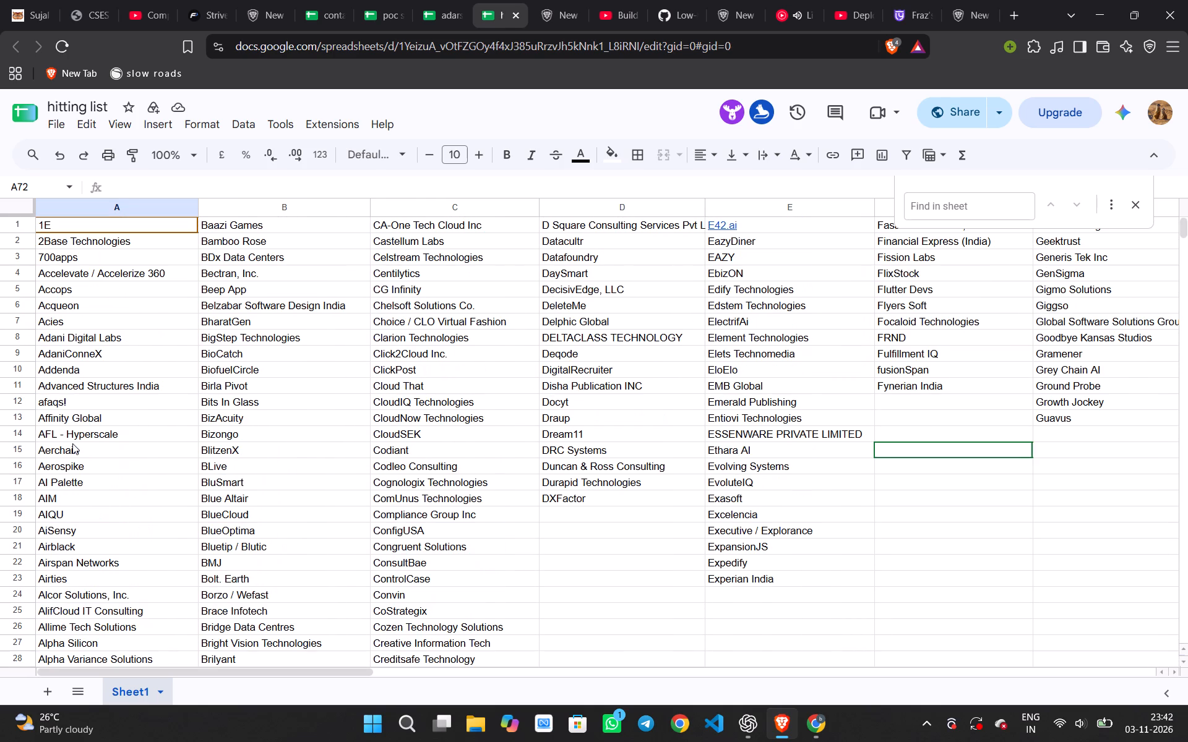
Look through the company columns across the hitting list, from column A to the U–X columns and back to column A.
scroll(418, 497, down, 1)
scroll(418, 497, up, 1)
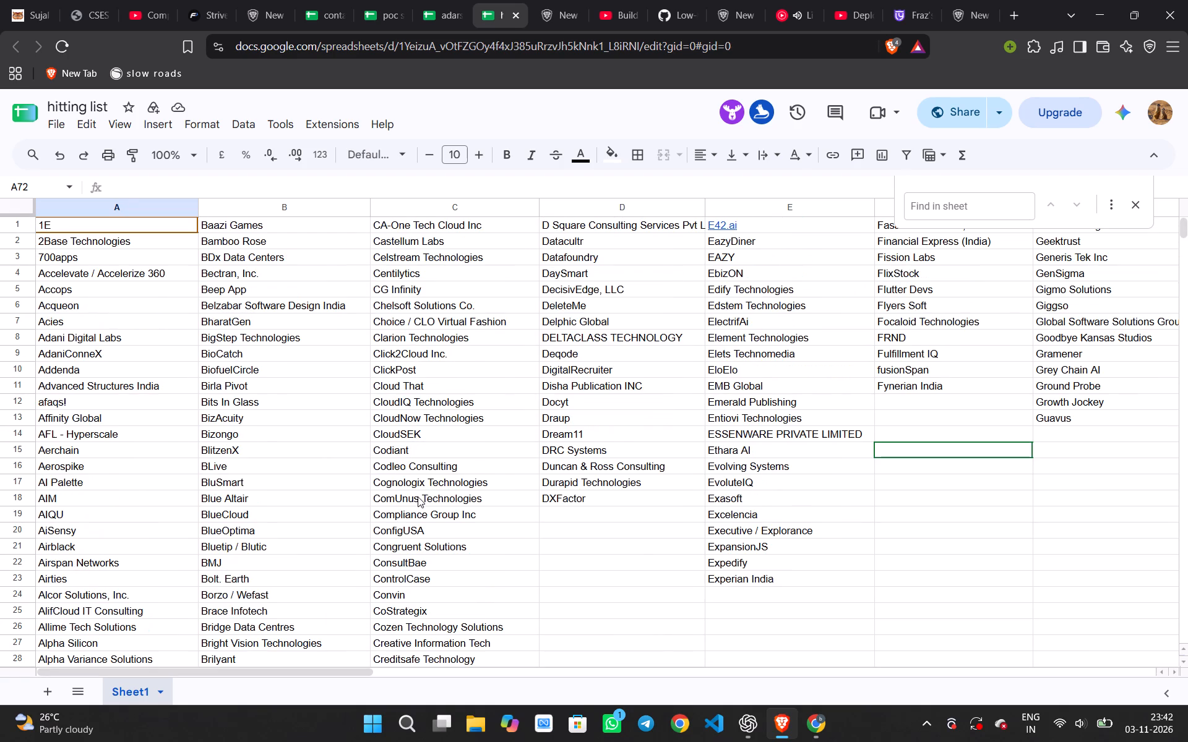
click(588, 435)
click(590, 475)
click(591, 508)
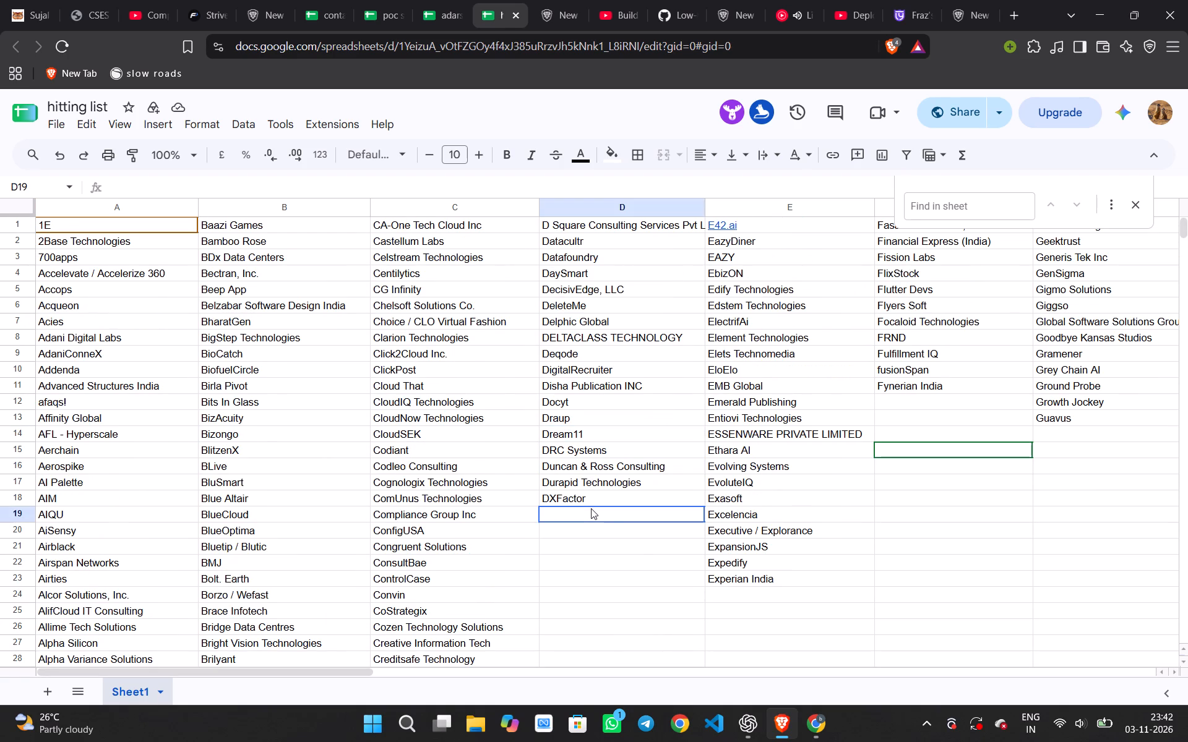
click(591, 493)
scroll(591, 493, left, 9)
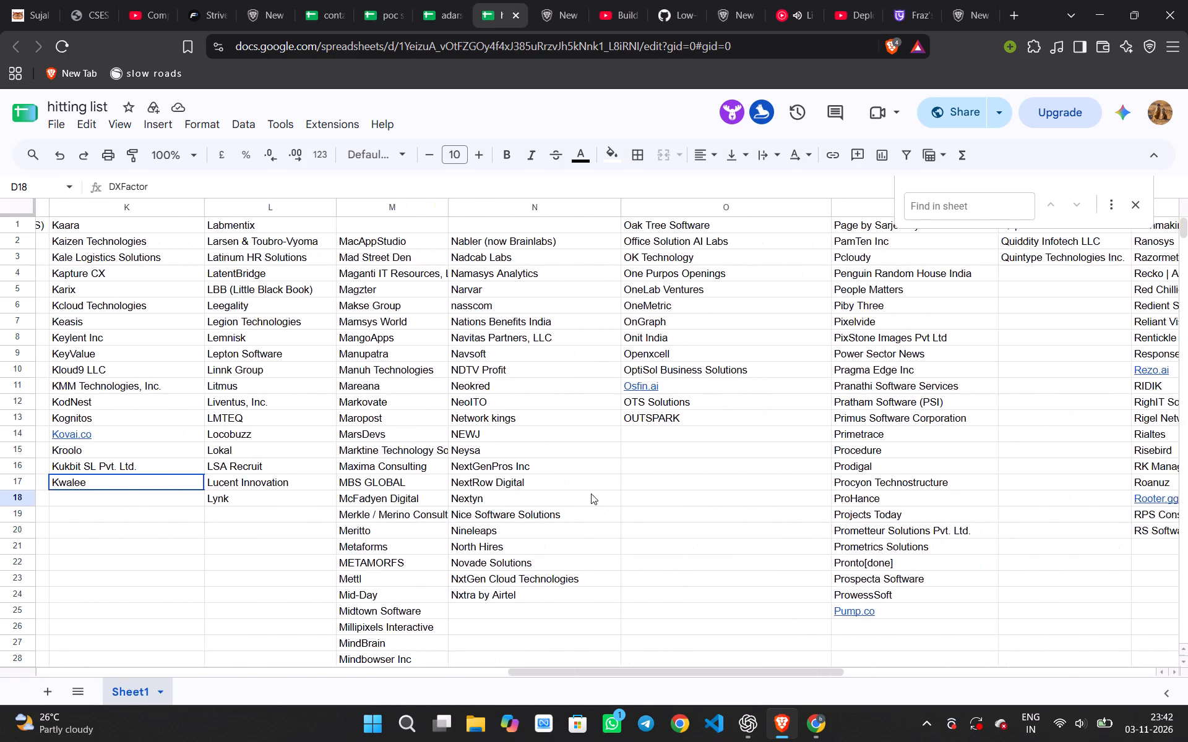
scroll(591, 493, left, 3)
scroll(591, 493, right, 4)
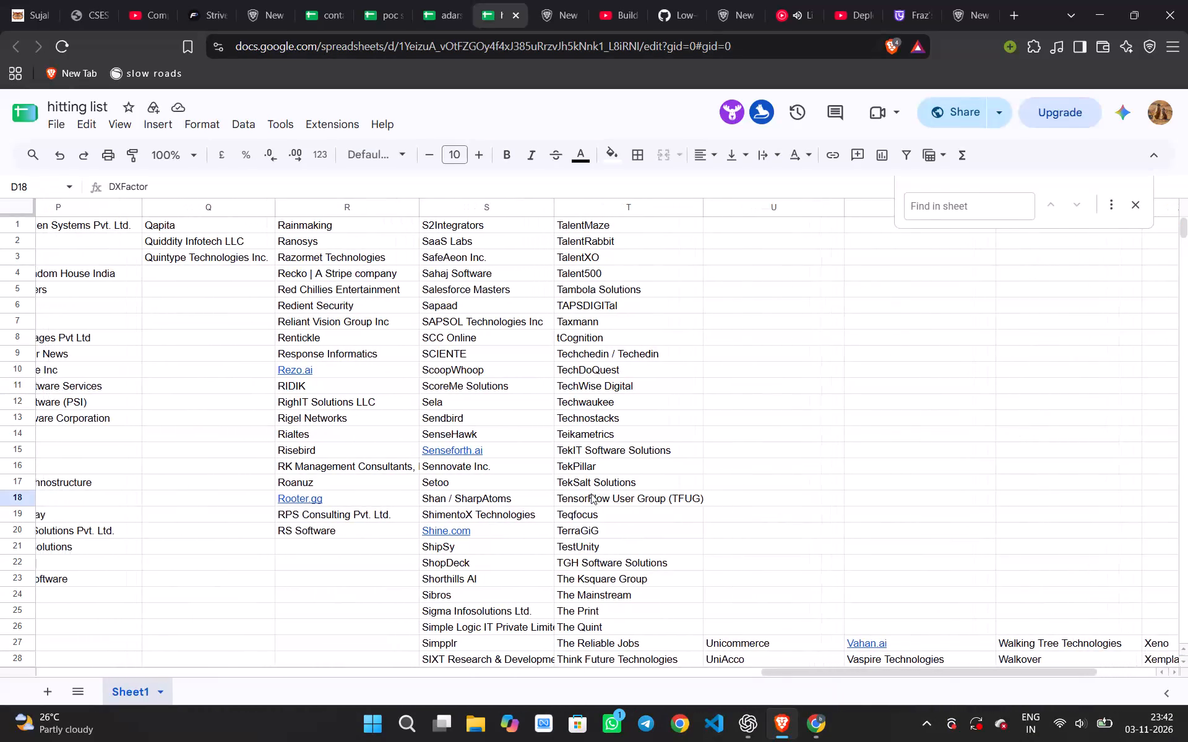
scroll(591, 493, right, 3)
scroll(591, 493, left, 1)
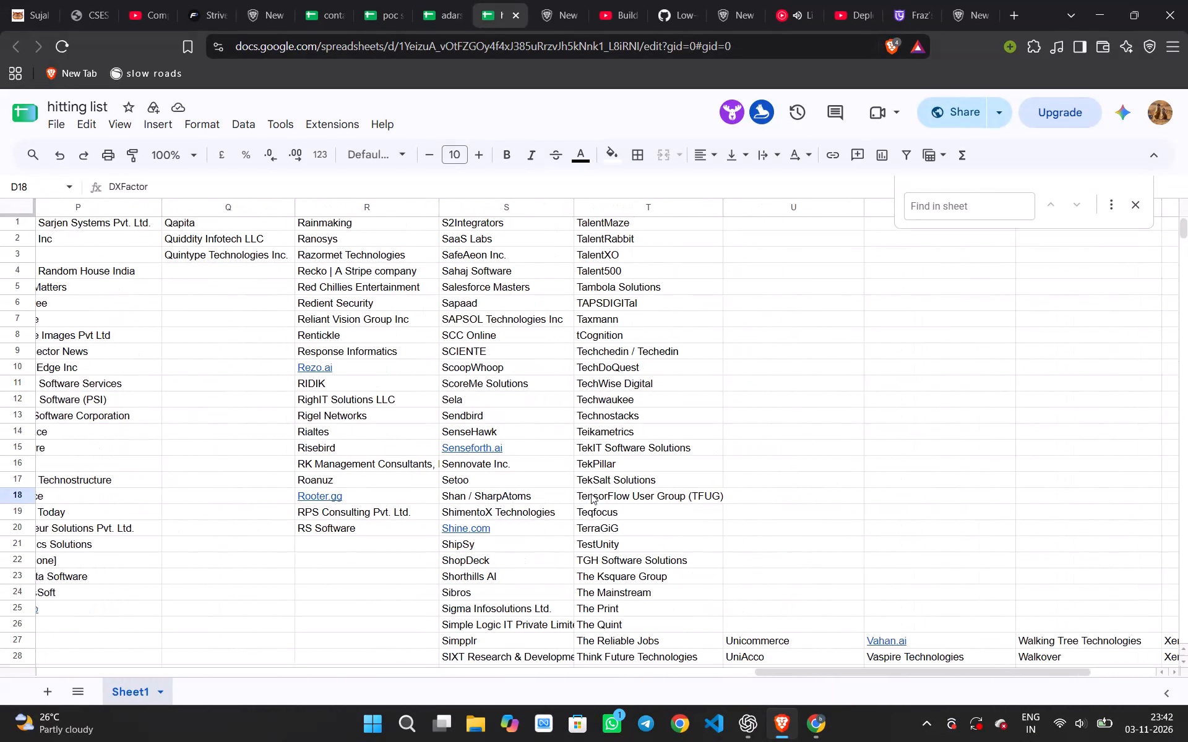
scroll(591, 493, left, 1)
scroll(591, 493, right, 2)
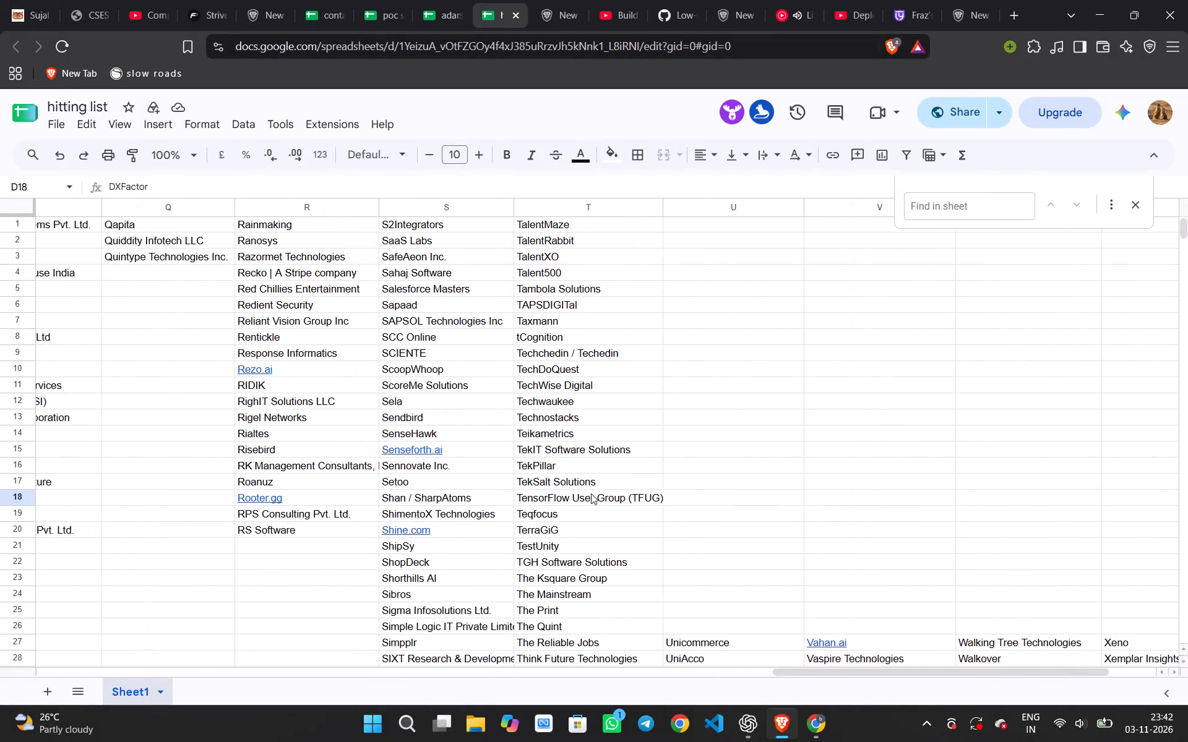
scroll(591, 493, right, 3)
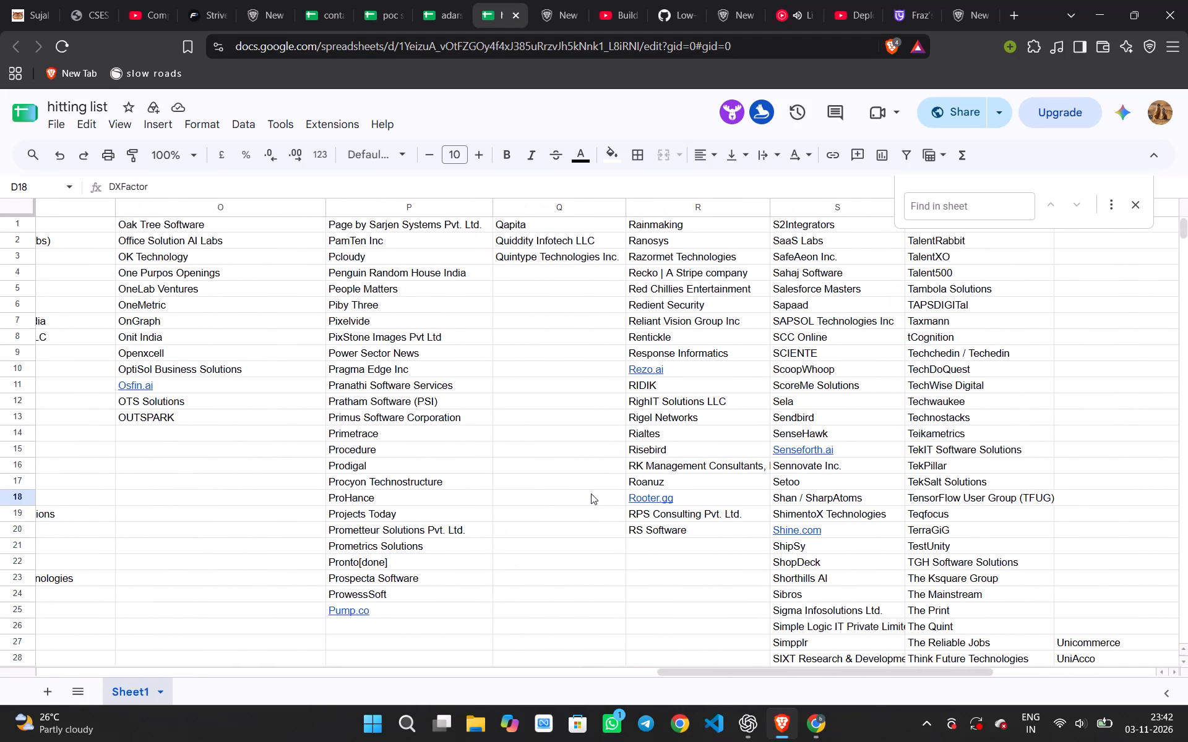
scroll(591, 493, right, 10)
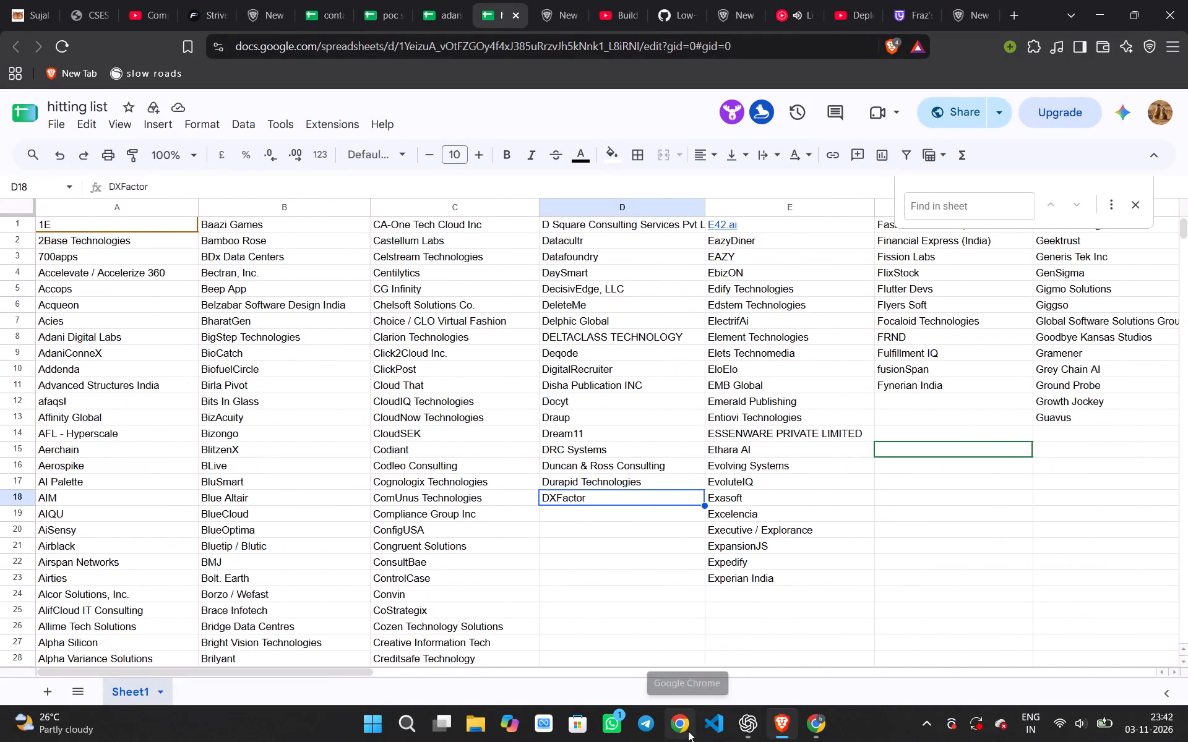
Switch to Google Chrome and open it with the Novstart profile.
click(688, 731)
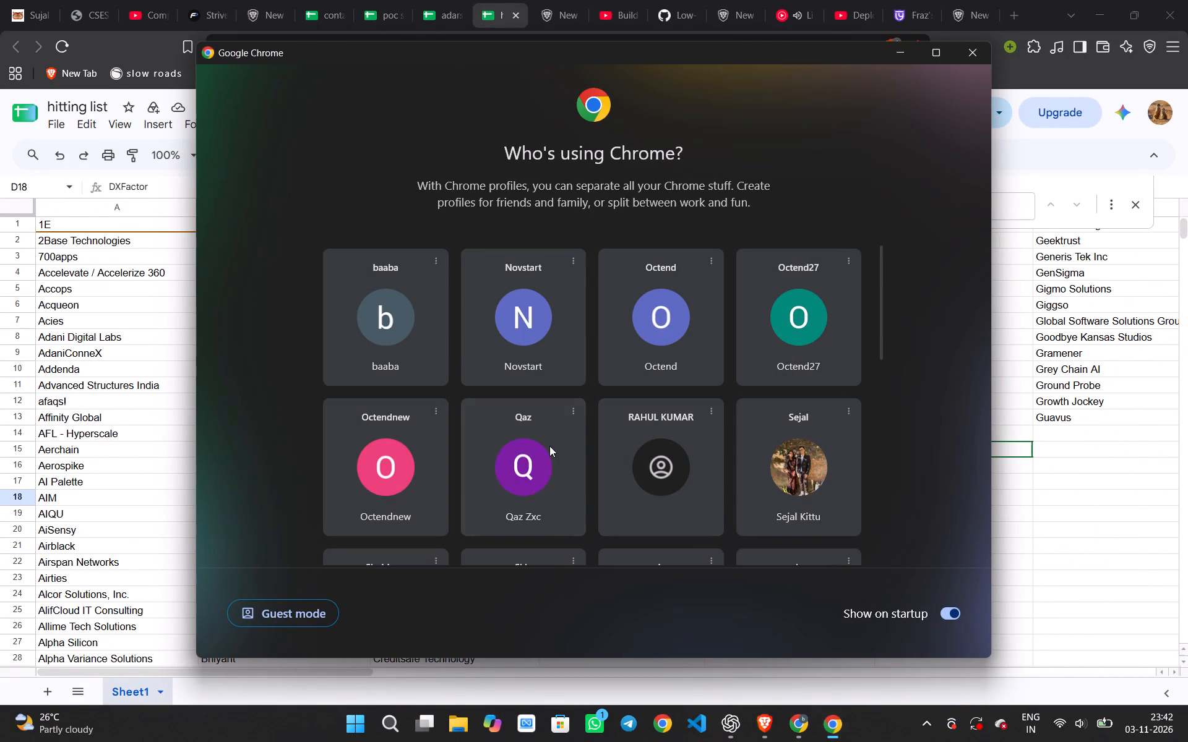
click(512, 320)
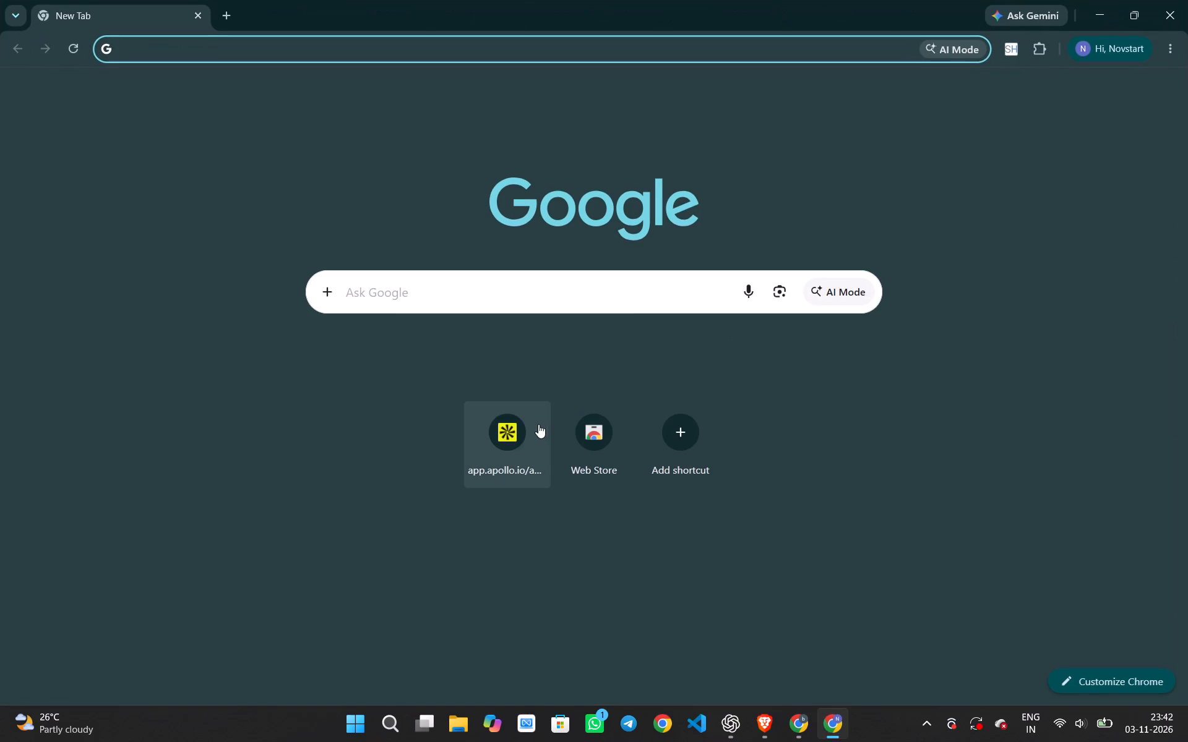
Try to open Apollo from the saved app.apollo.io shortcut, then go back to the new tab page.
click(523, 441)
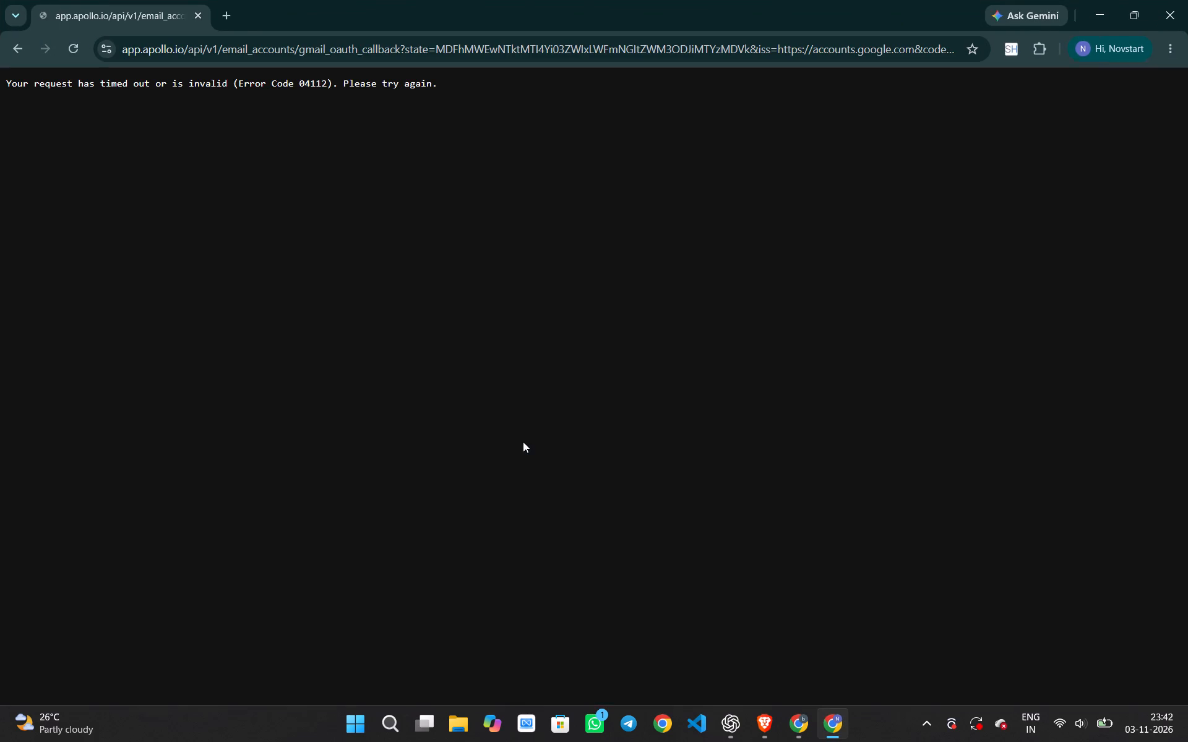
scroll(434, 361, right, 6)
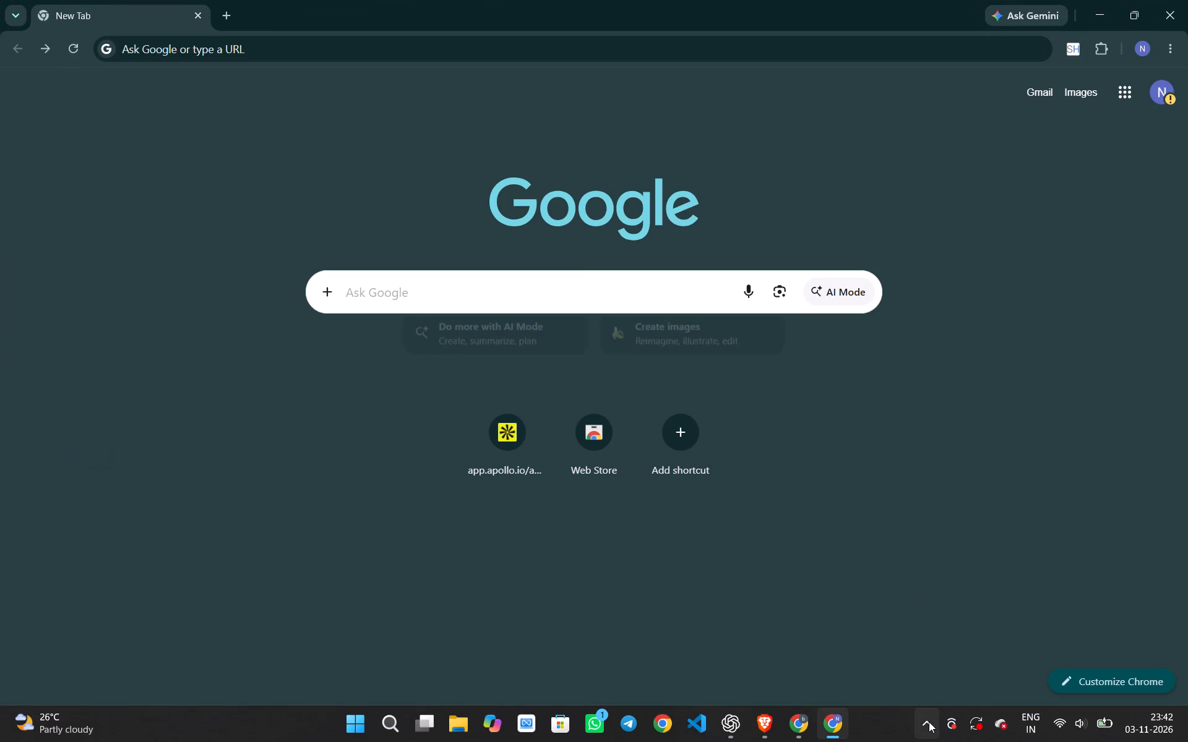
Open the Cloudflare One Client from the hidden background apps and start its connection.
click(928, 722)
click(907, 644)
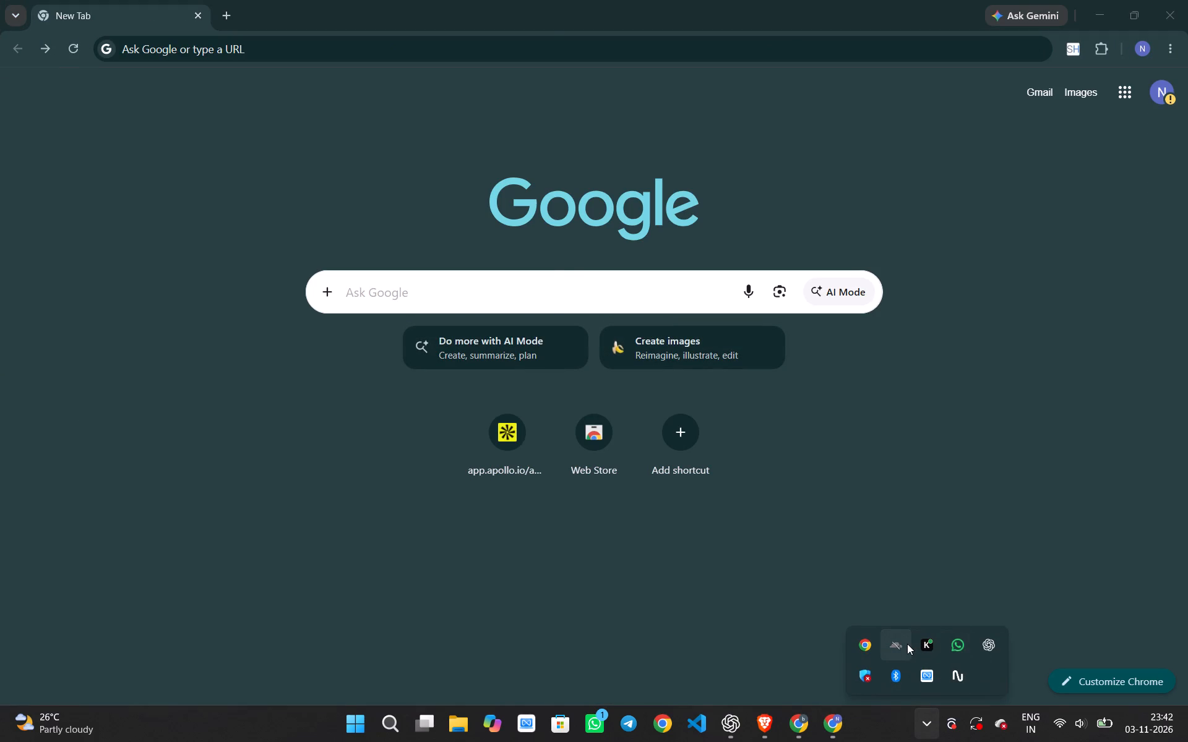
click(370, 291)
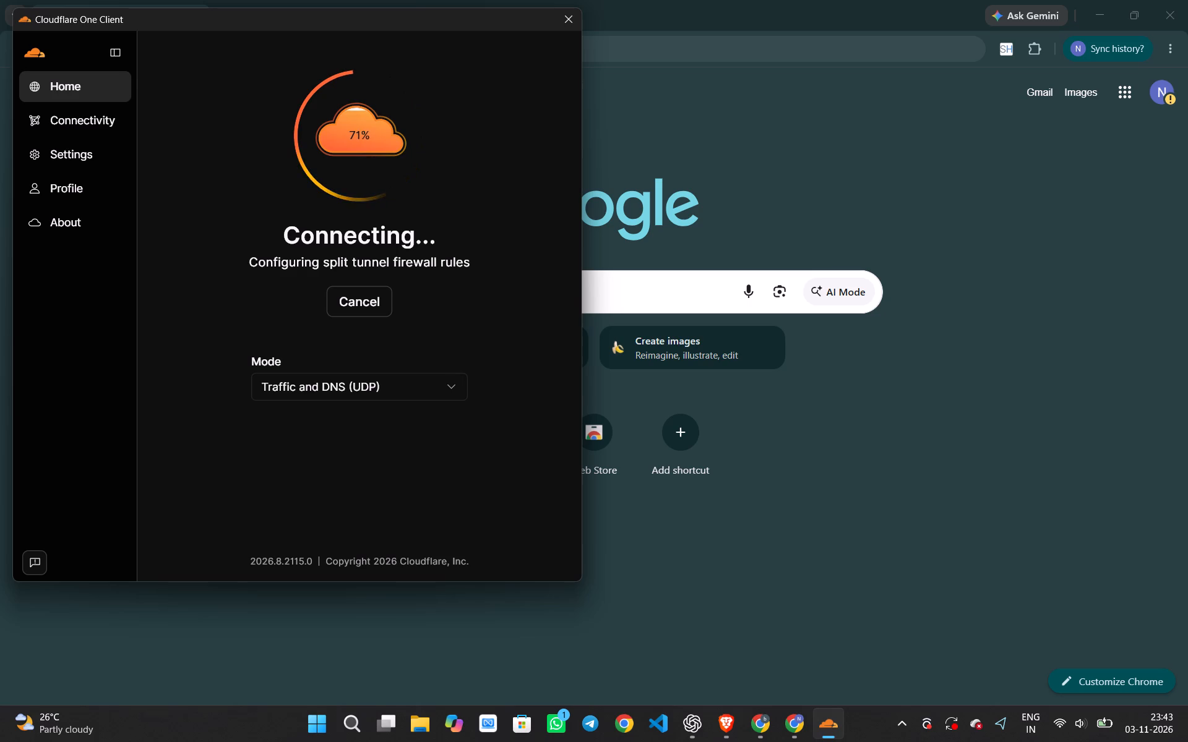
Return to Chrome and search Google for "apollo io".
click(668, 46)
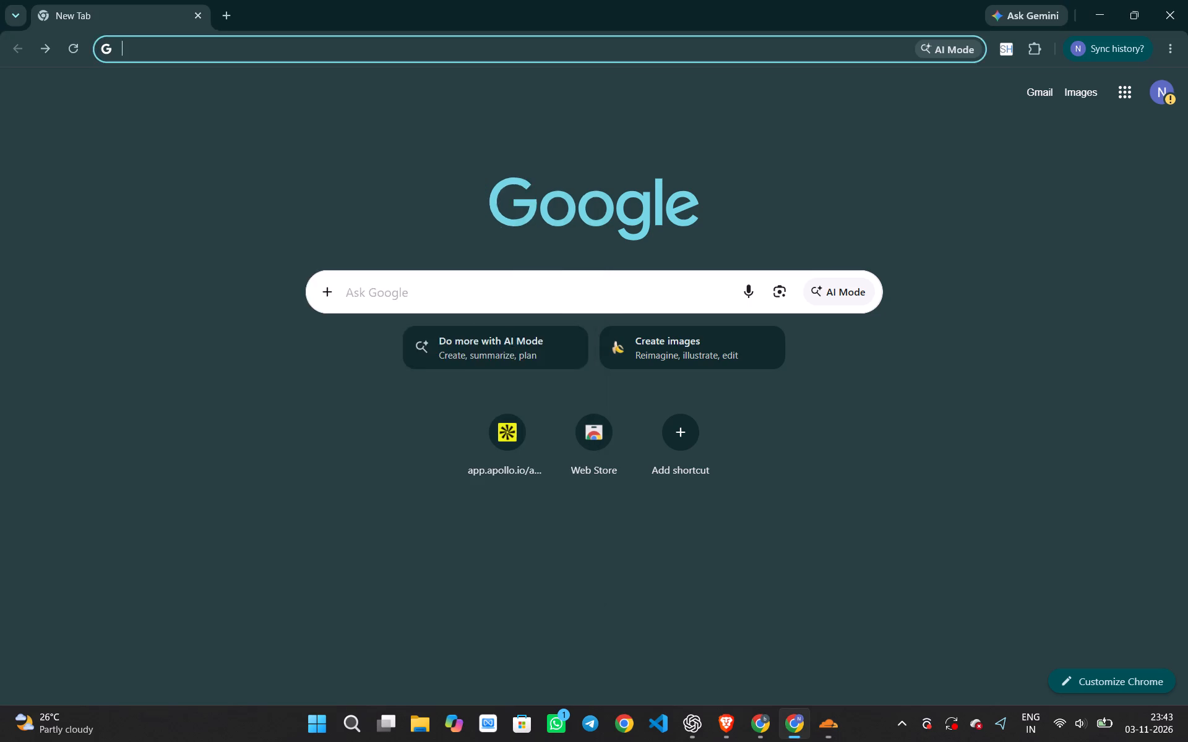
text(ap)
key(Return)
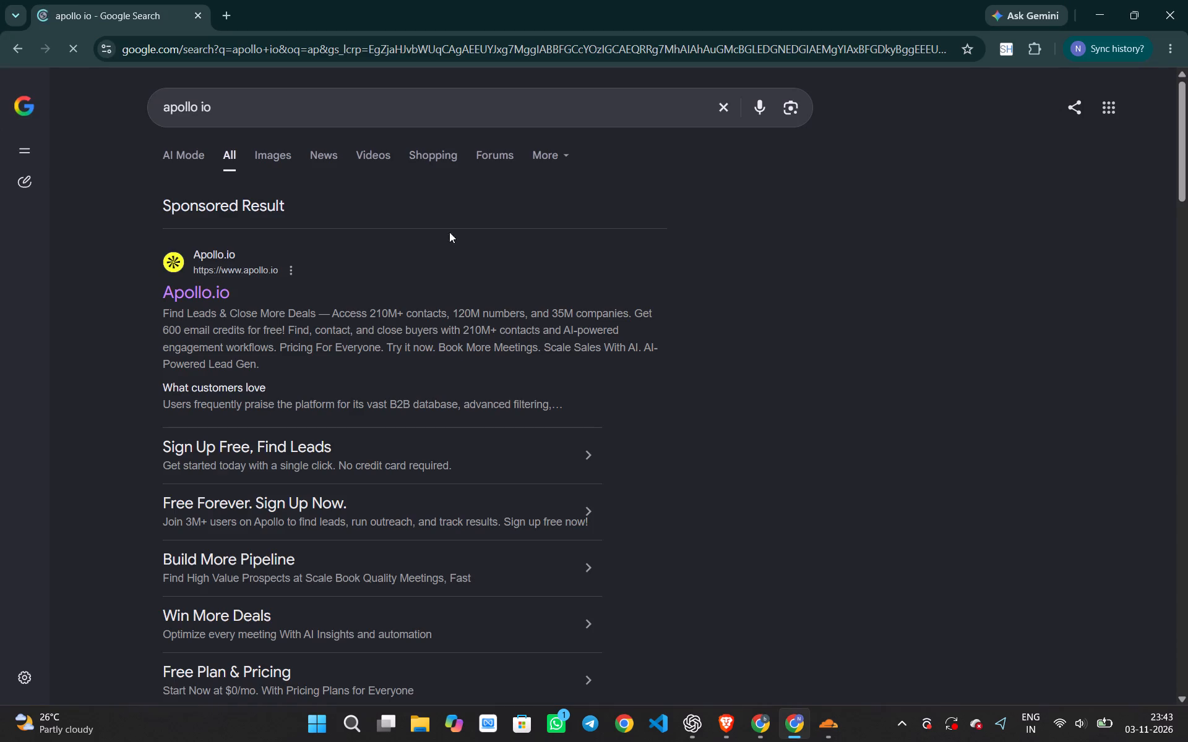
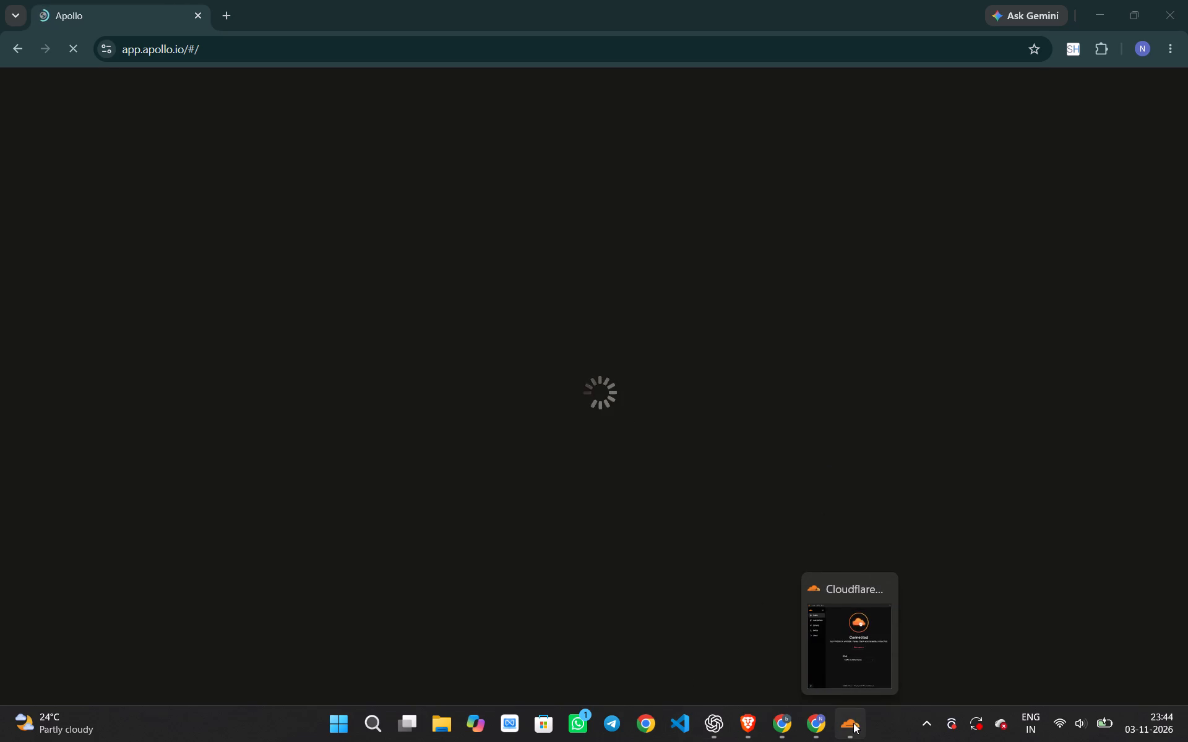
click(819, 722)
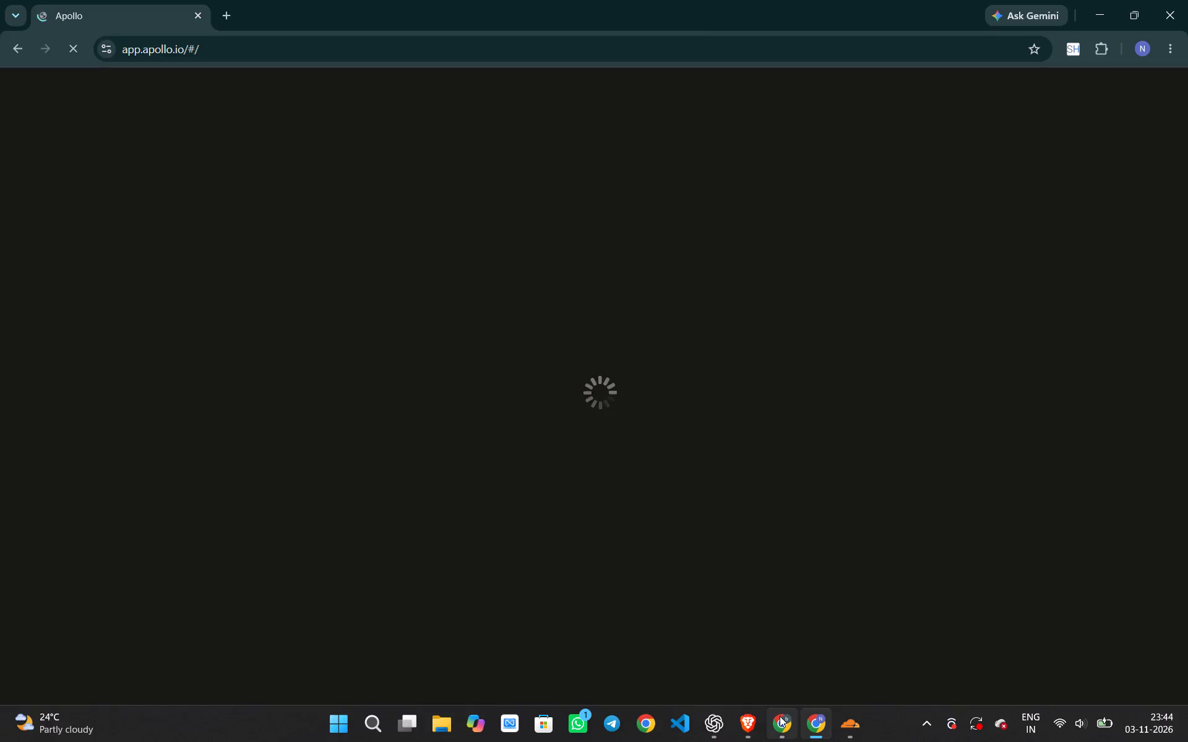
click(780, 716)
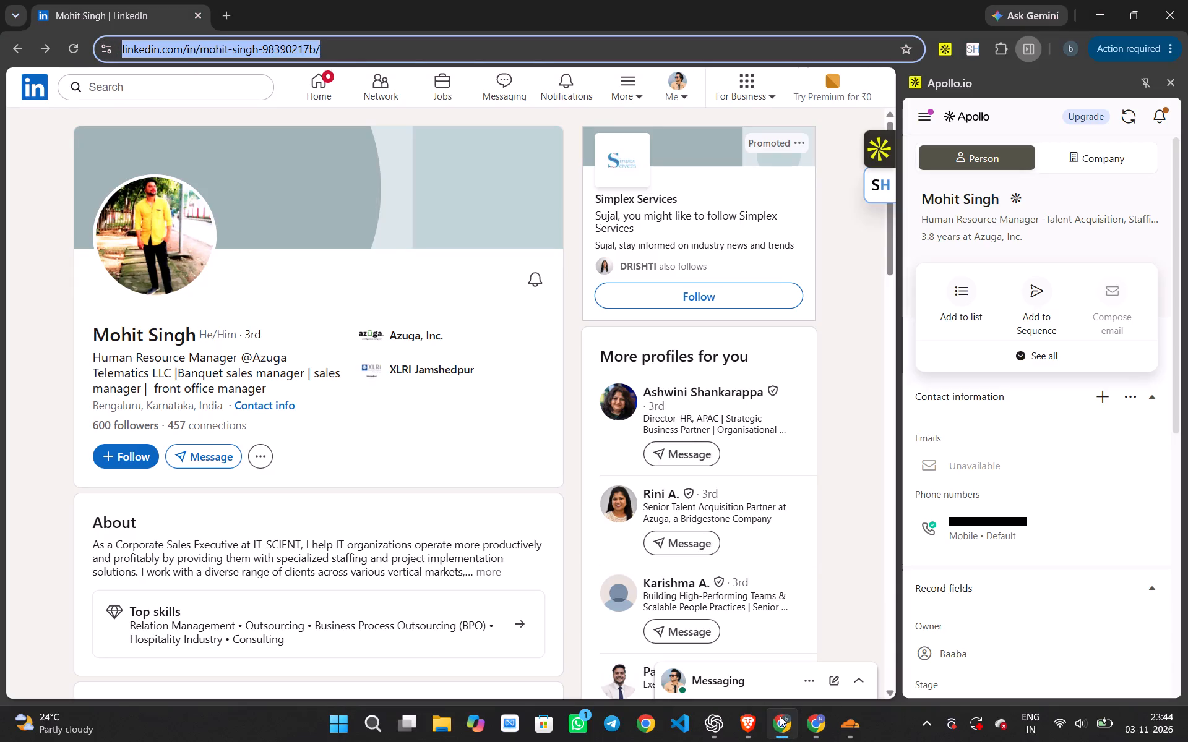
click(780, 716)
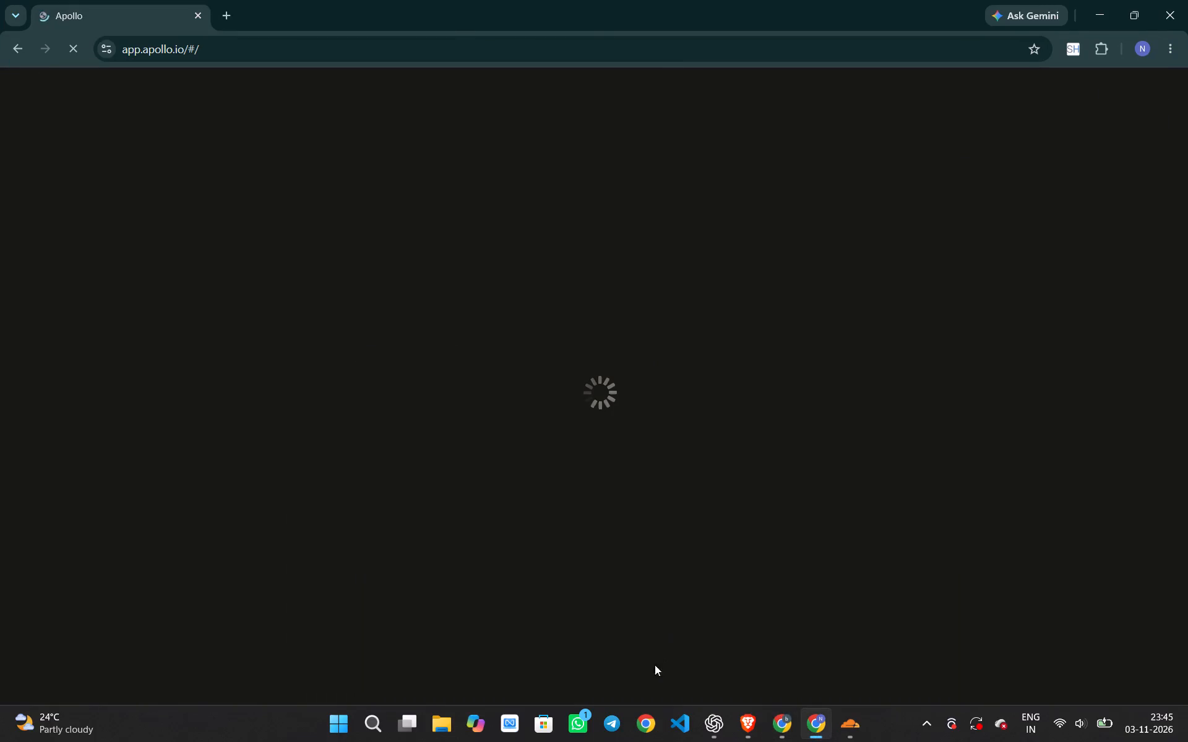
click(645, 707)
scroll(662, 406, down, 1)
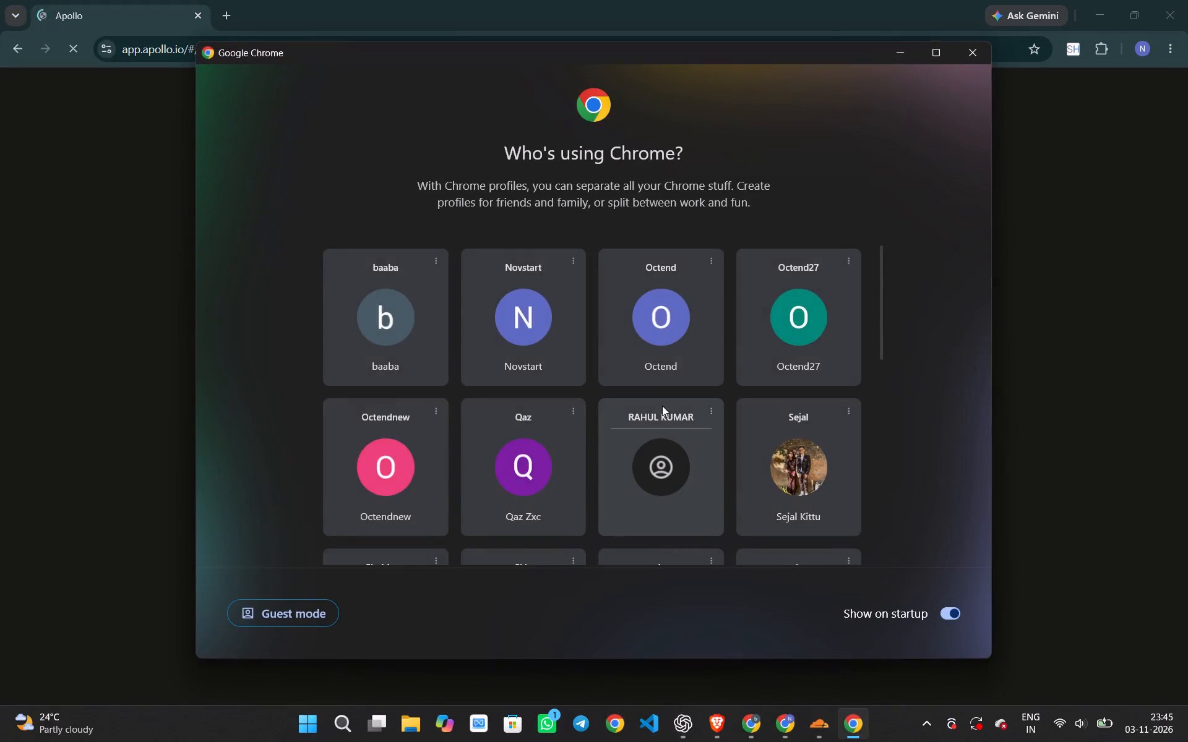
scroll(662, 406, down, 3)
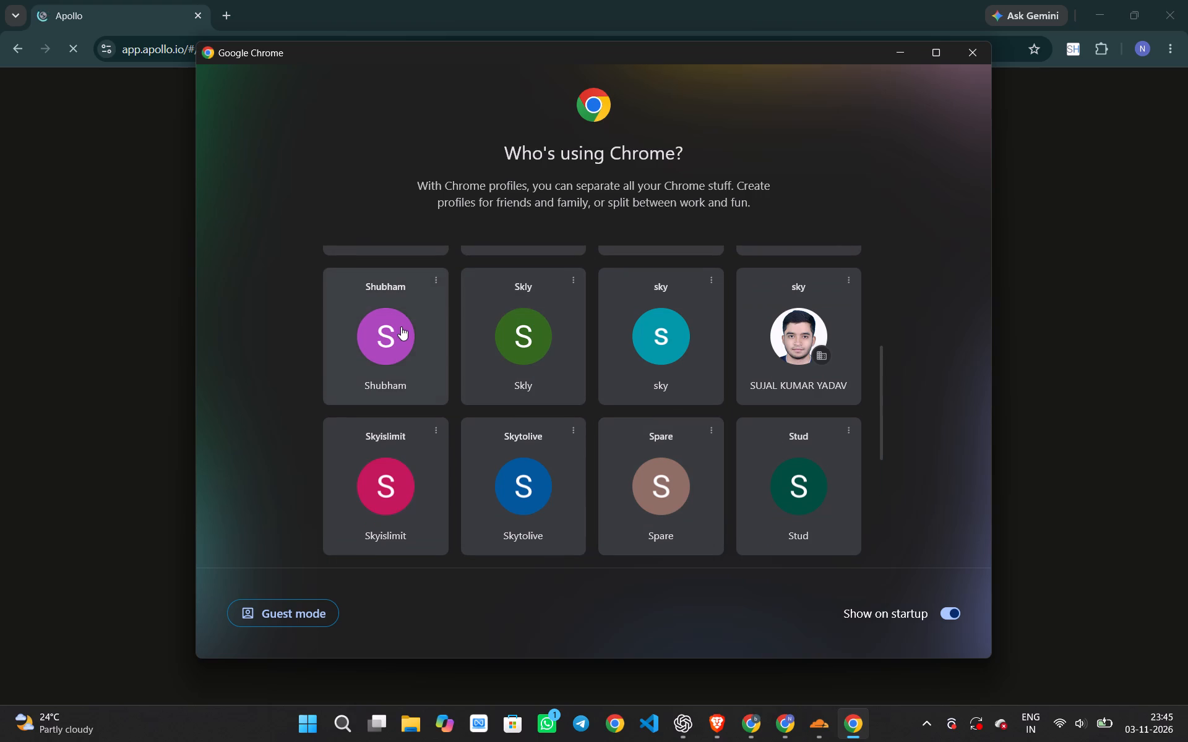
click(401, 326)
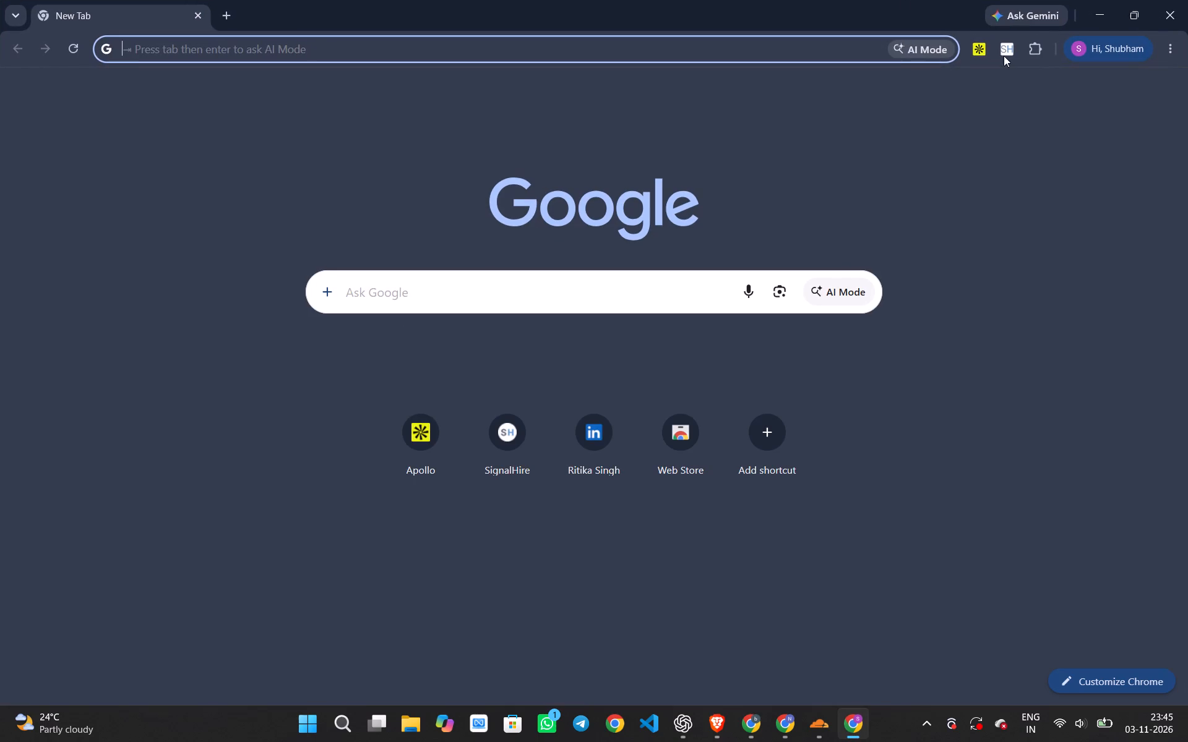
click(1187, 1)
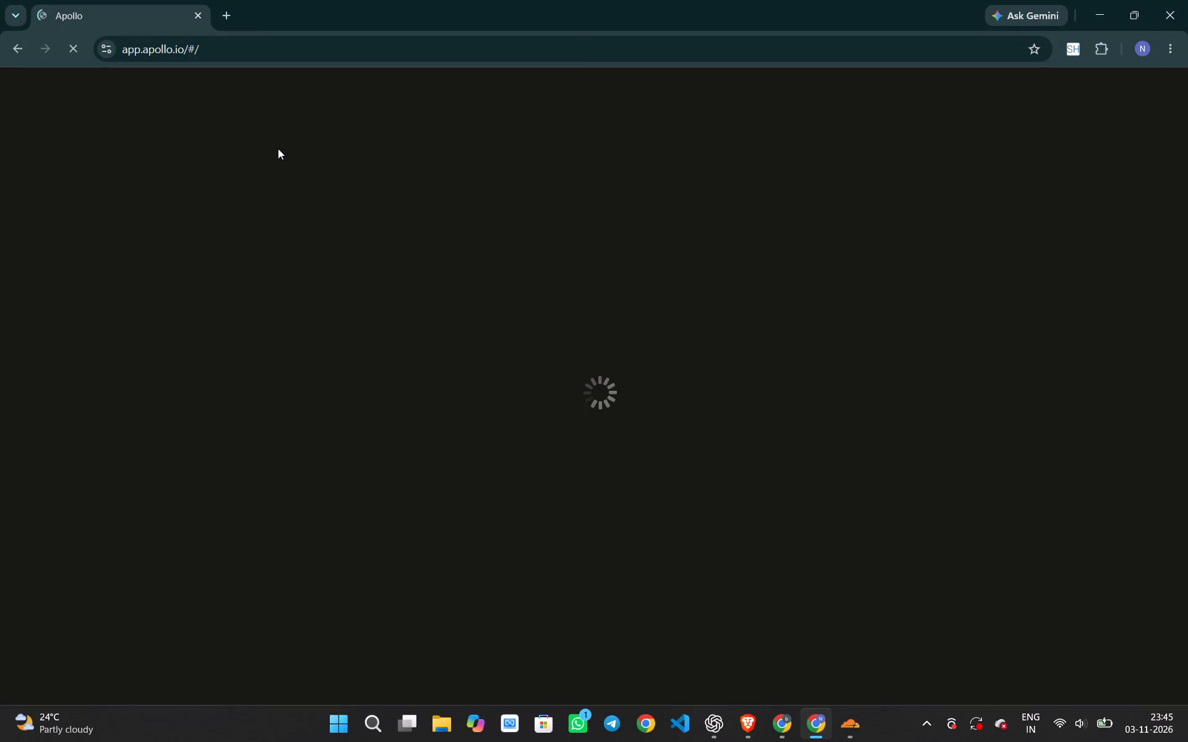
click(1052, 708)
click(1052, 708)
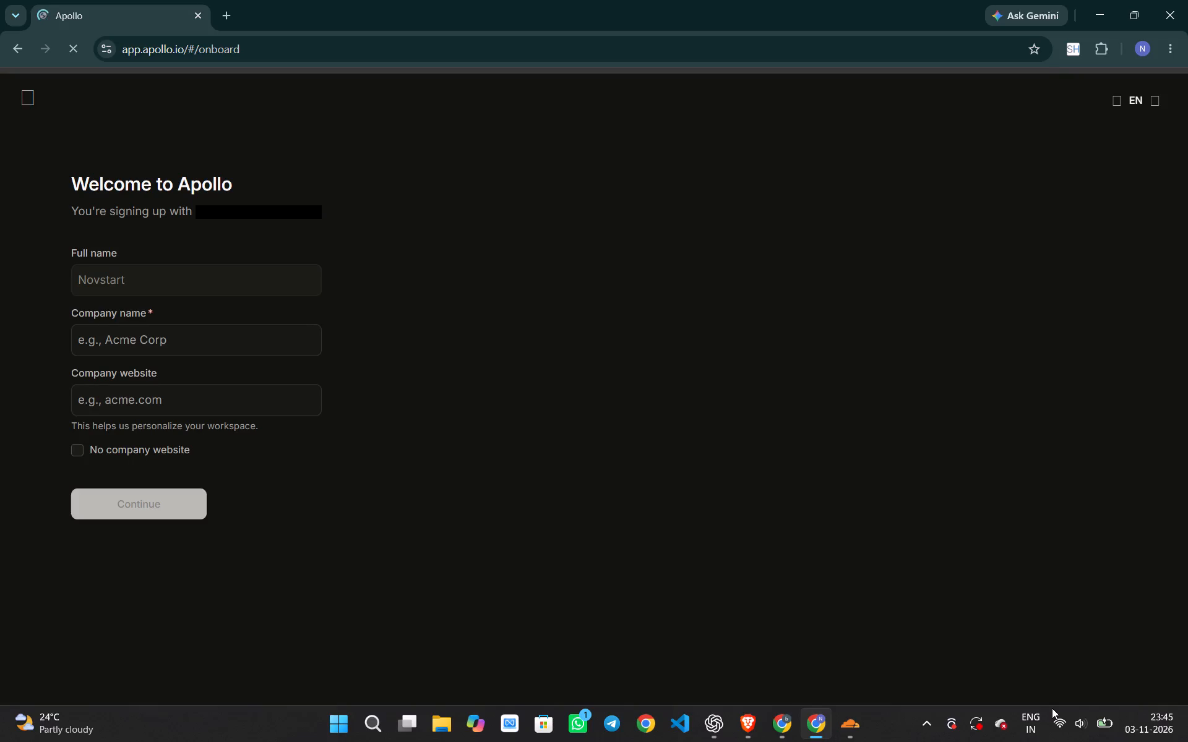
Enter Snitch as the company name in the Apollo sign-up, declare no company website, and continue.
click(190, 344)
text(Snitch)
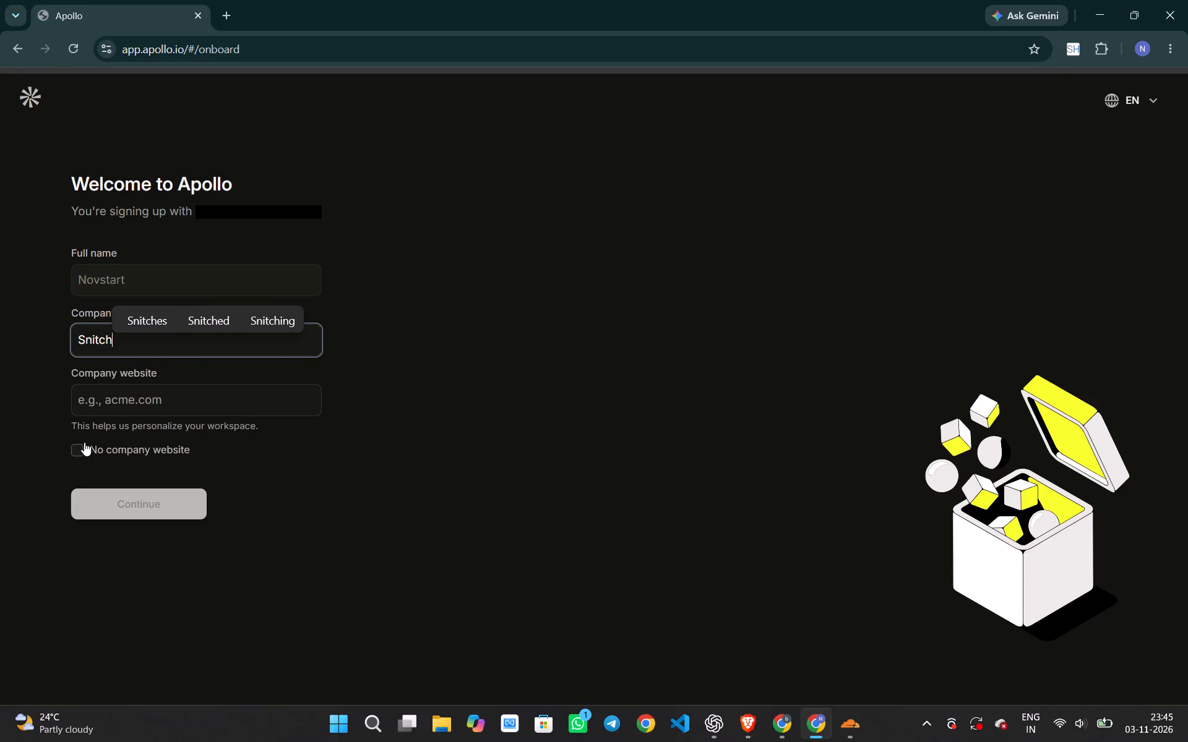
click(84, 446)
click(122, 490)
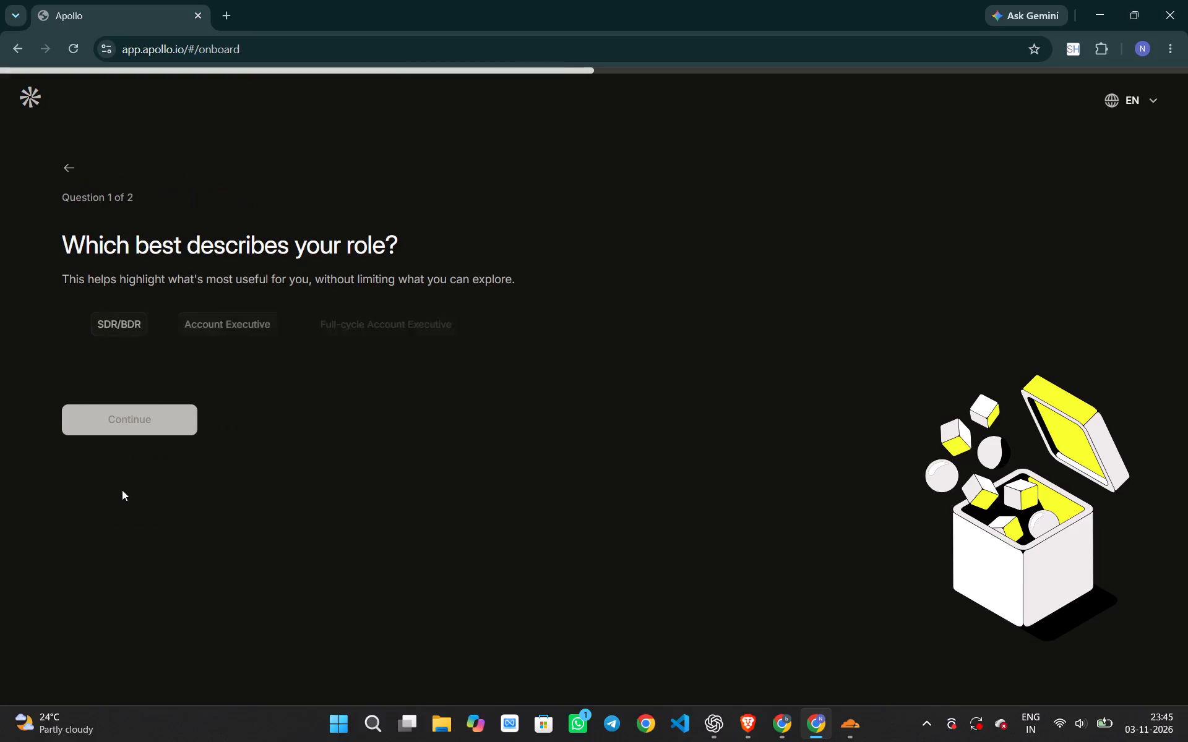
Answer the two onboarding questions with the role Account Executive and the Outbound use of finding and connecting with new leads.
click(169, 332)
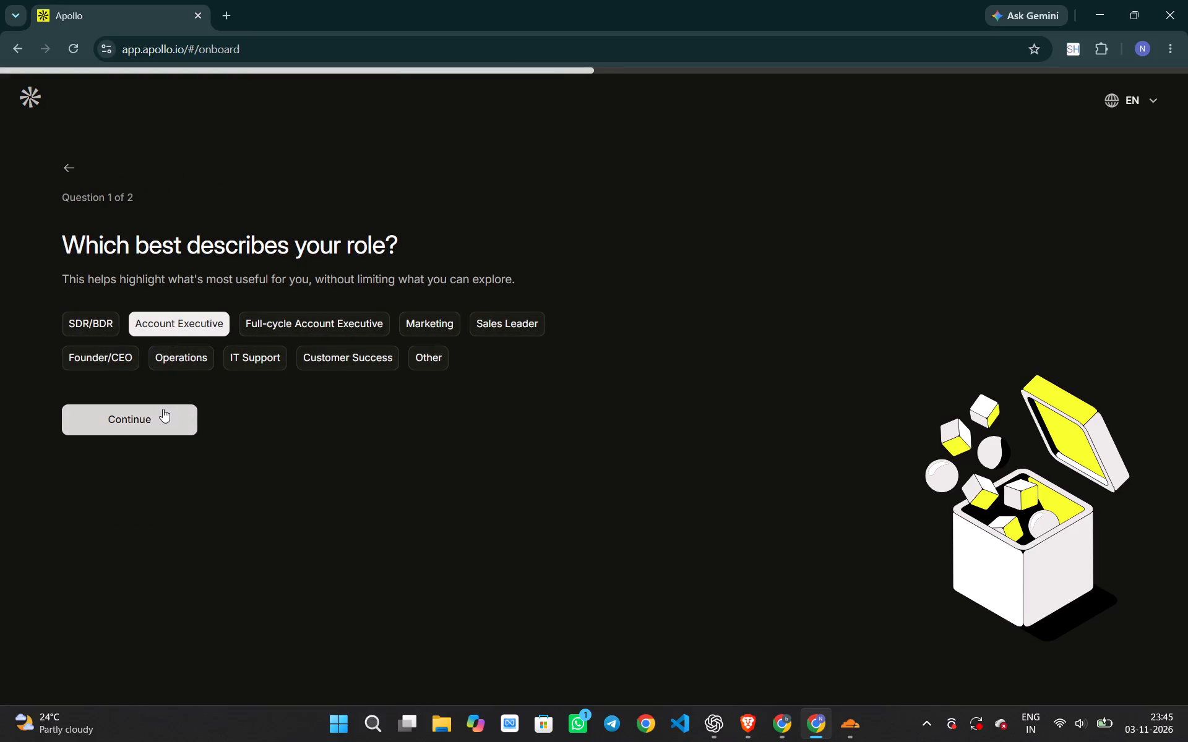
click(163, 409)
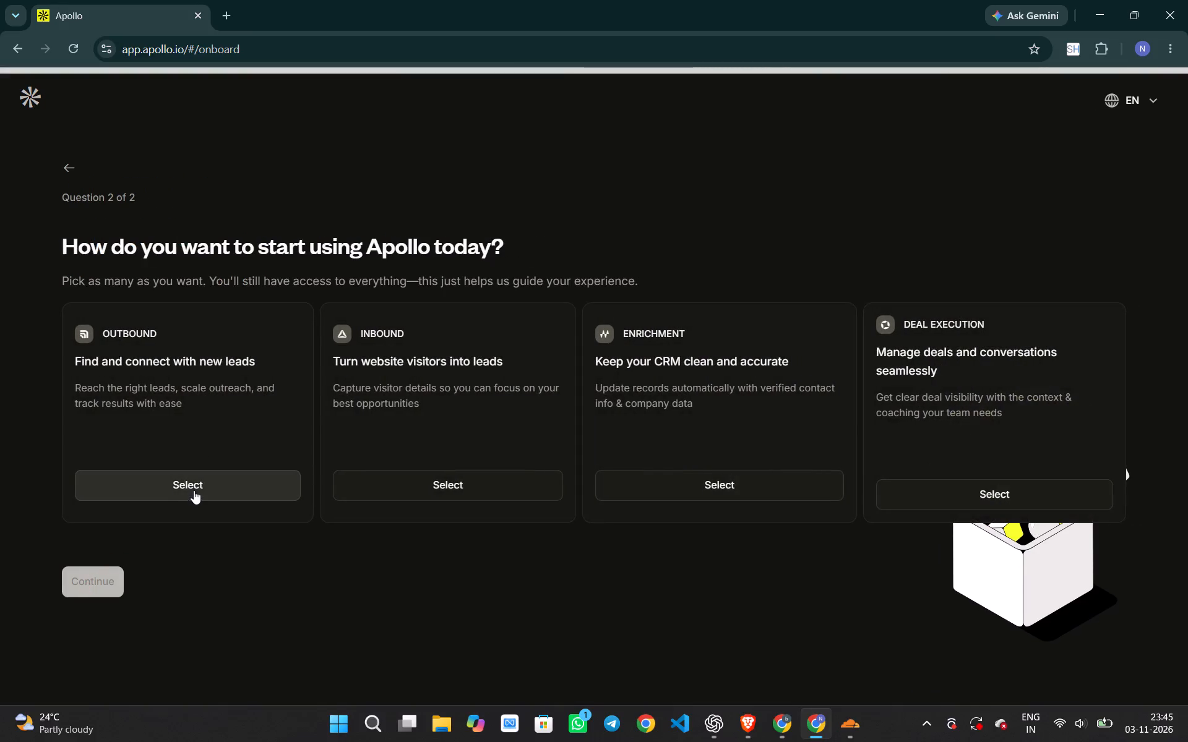
click(194, 489)
click(124, 575)
click(94, 581)
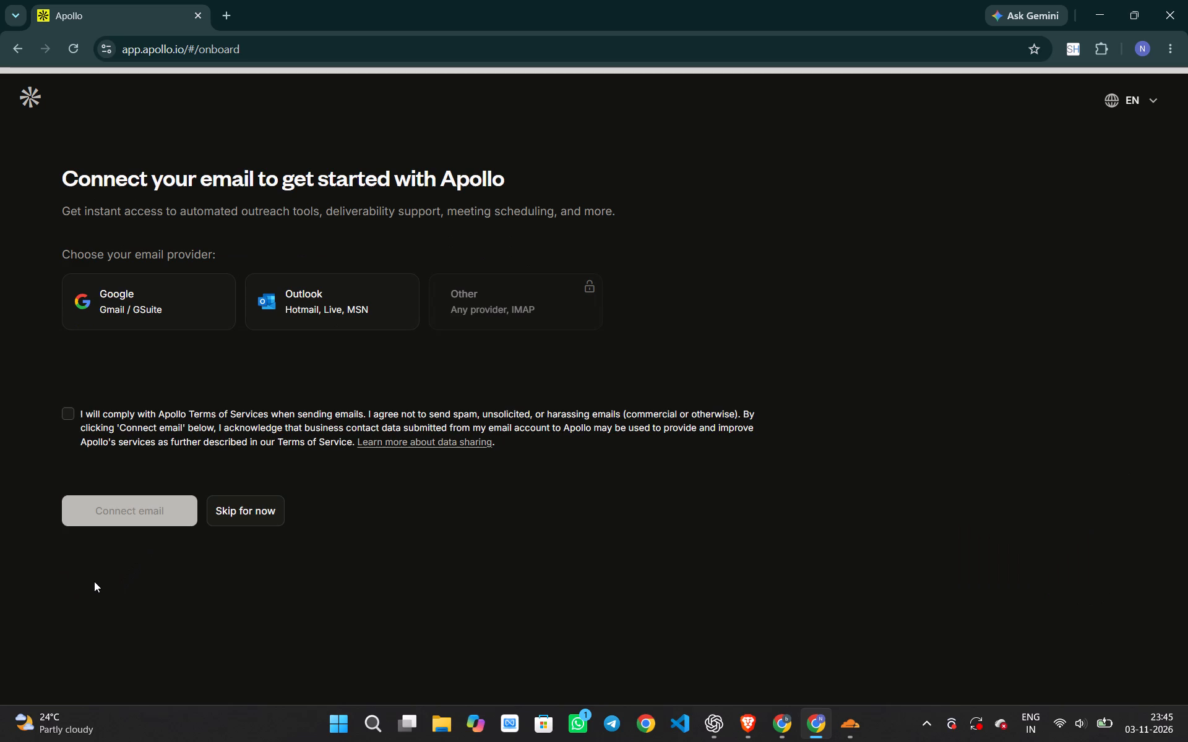
Skip connecting an email account and finish the onboarding by starting to search for prospects in Apollo.
click(256, 502)
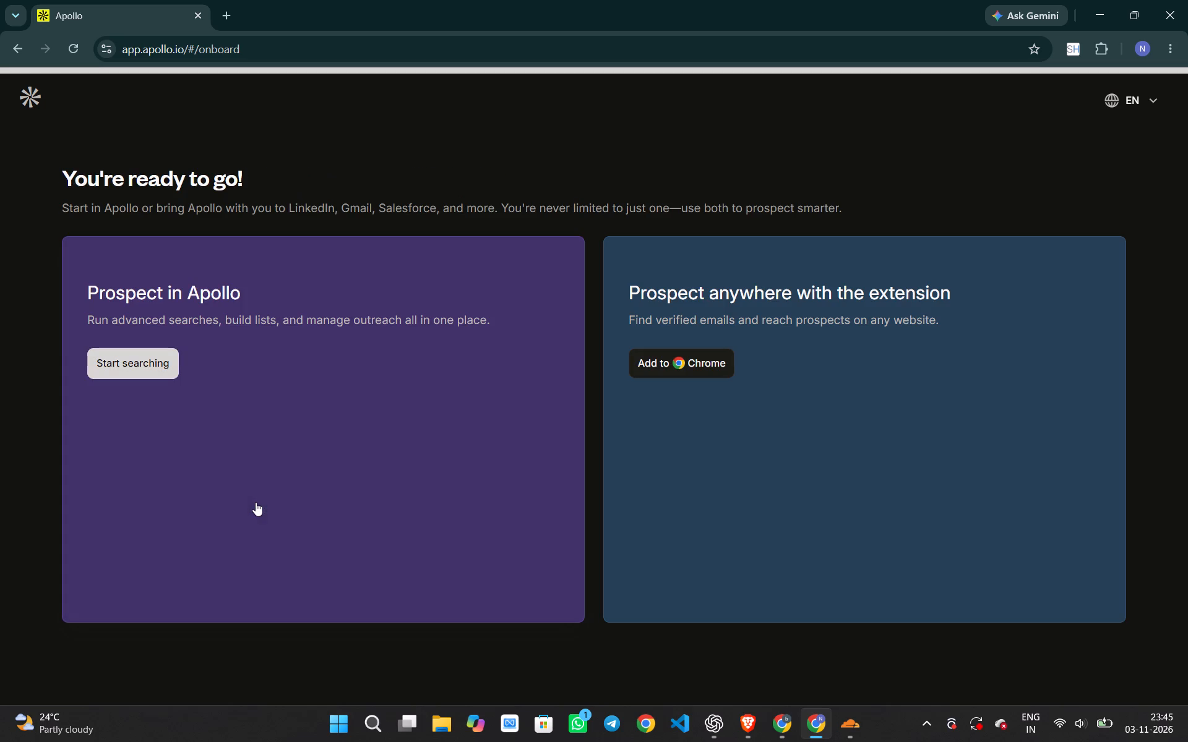
click(119, 354)
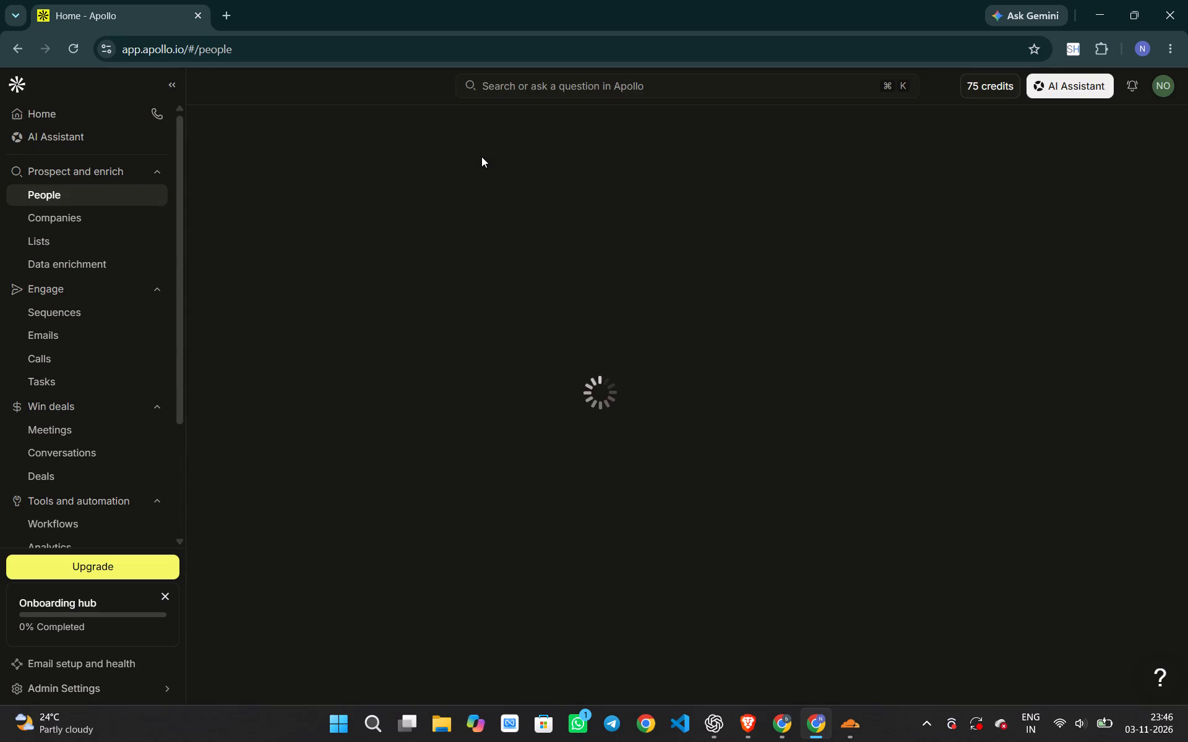
Install the Apollo.io extension from the Chrome Web Store in this Chrome profile, dismiss the notice and close the browser window.
click(1162, 92)
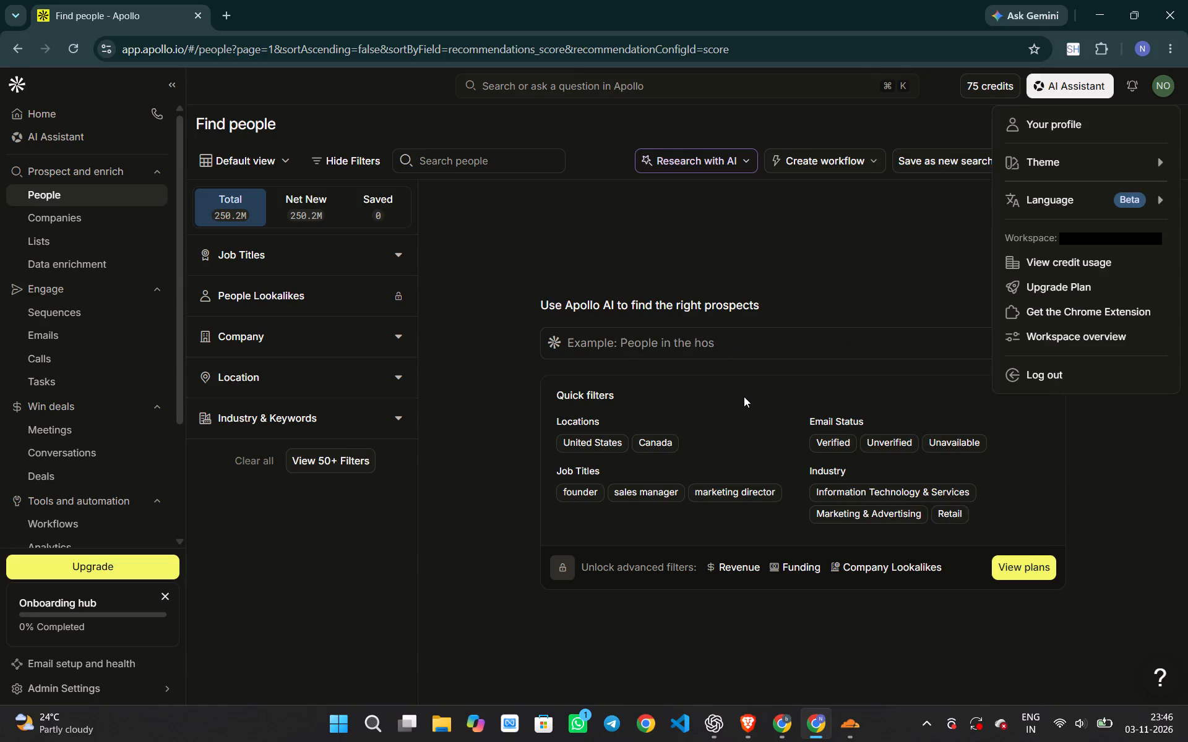
click(1069, 308)
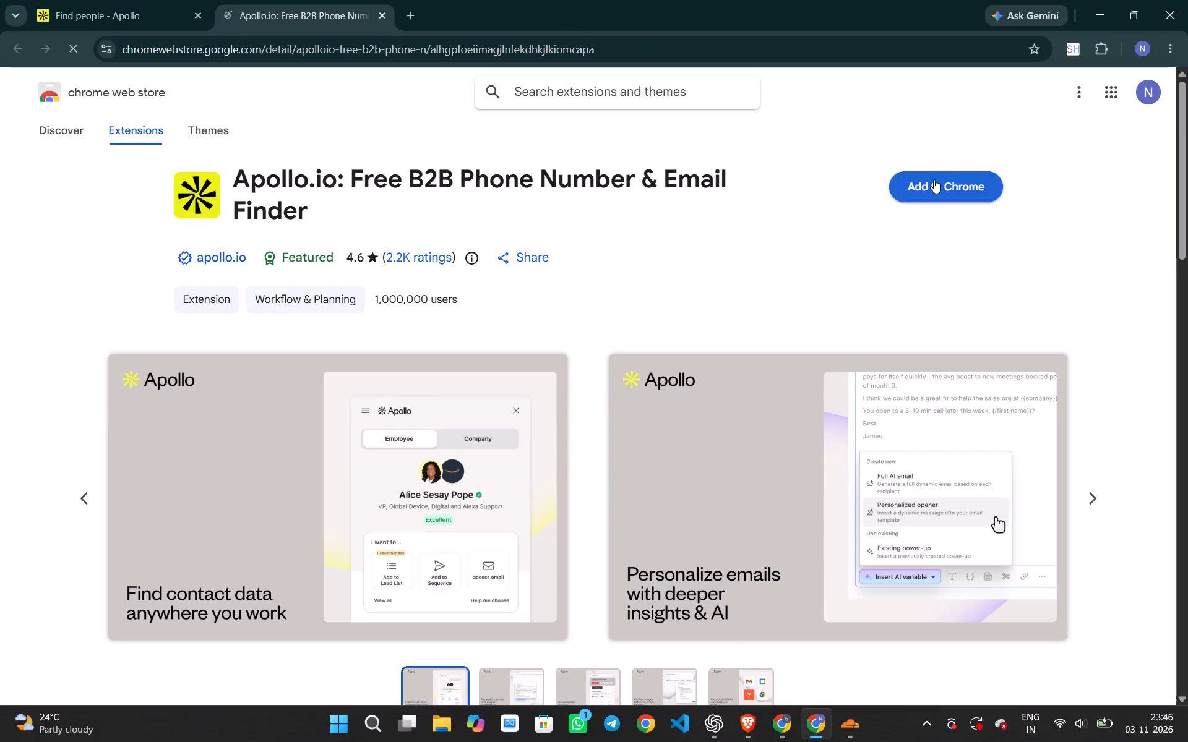
click(934, 179)
click(671, 210)
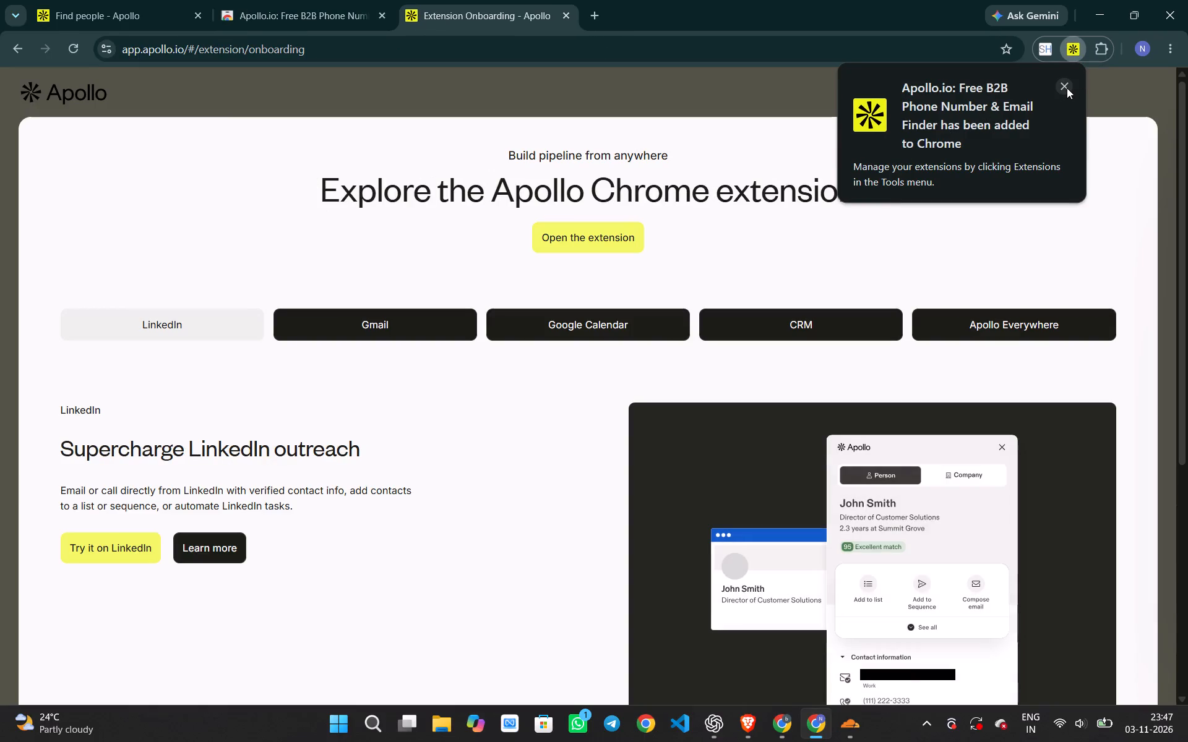
click(1067, 88)
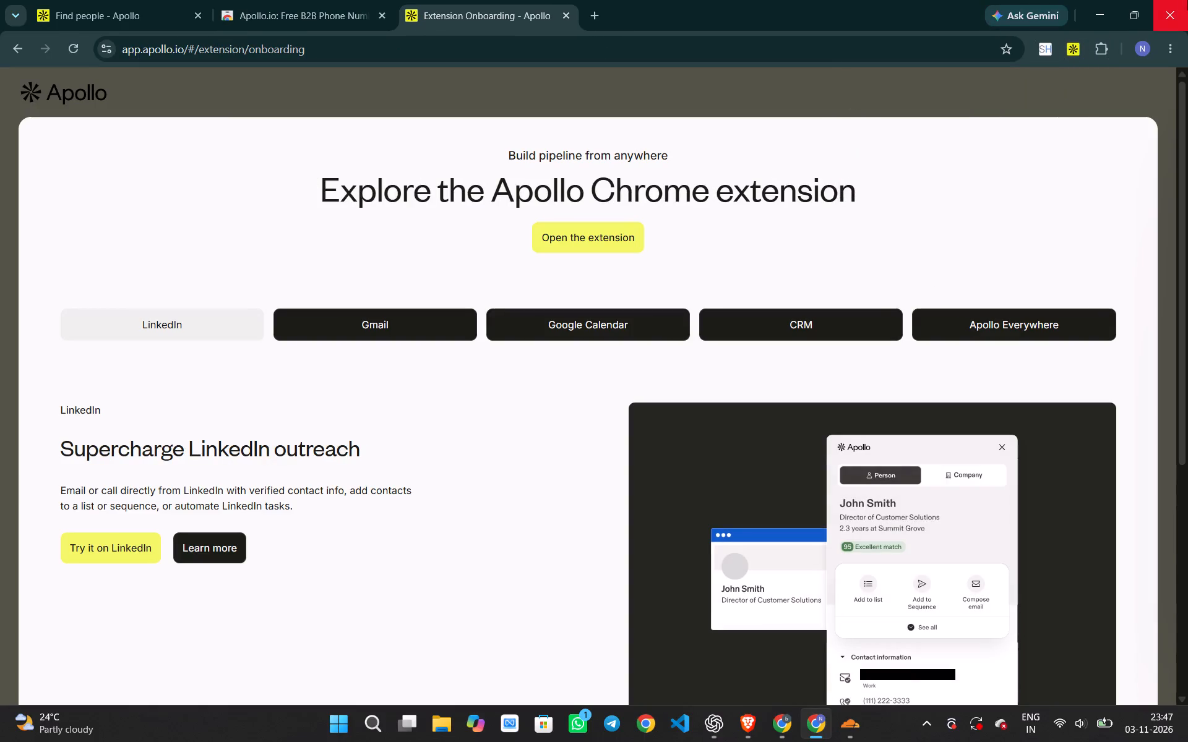
click(1187, 0)
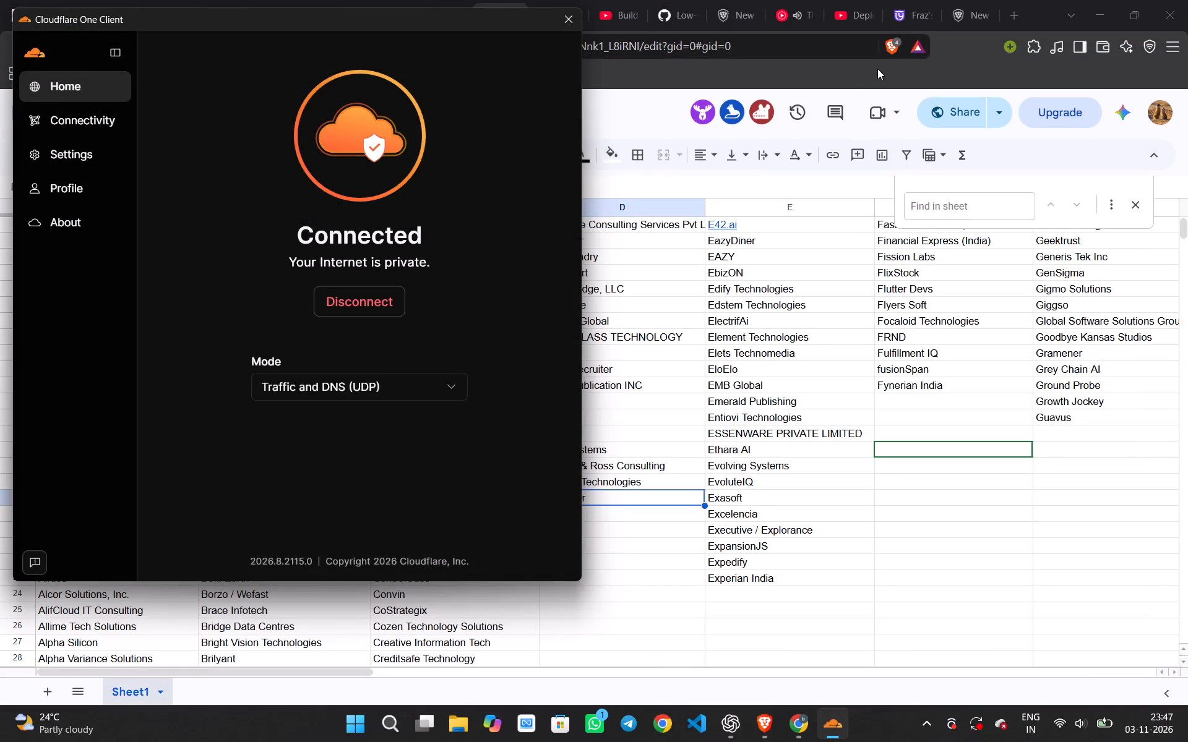
Switch to the empty tab in Brave, open apollo.io and start signing up with a Google account.
click(975, 14)
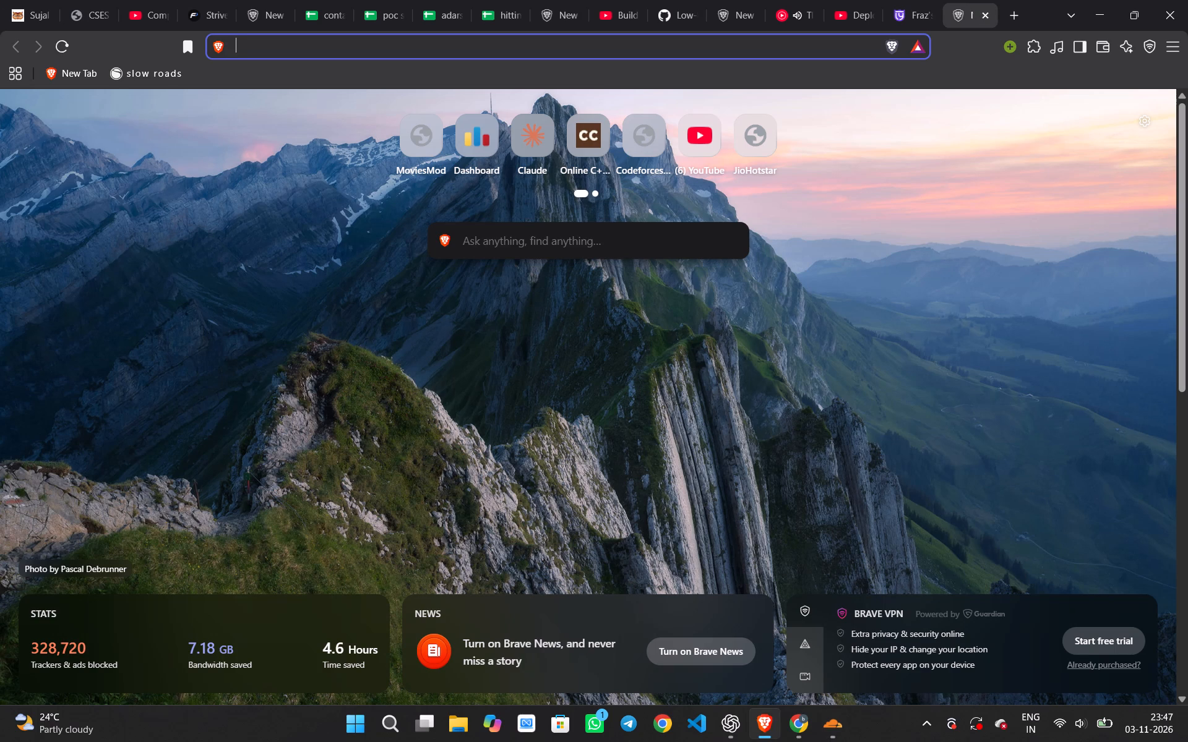
text(ap)
key(Return)
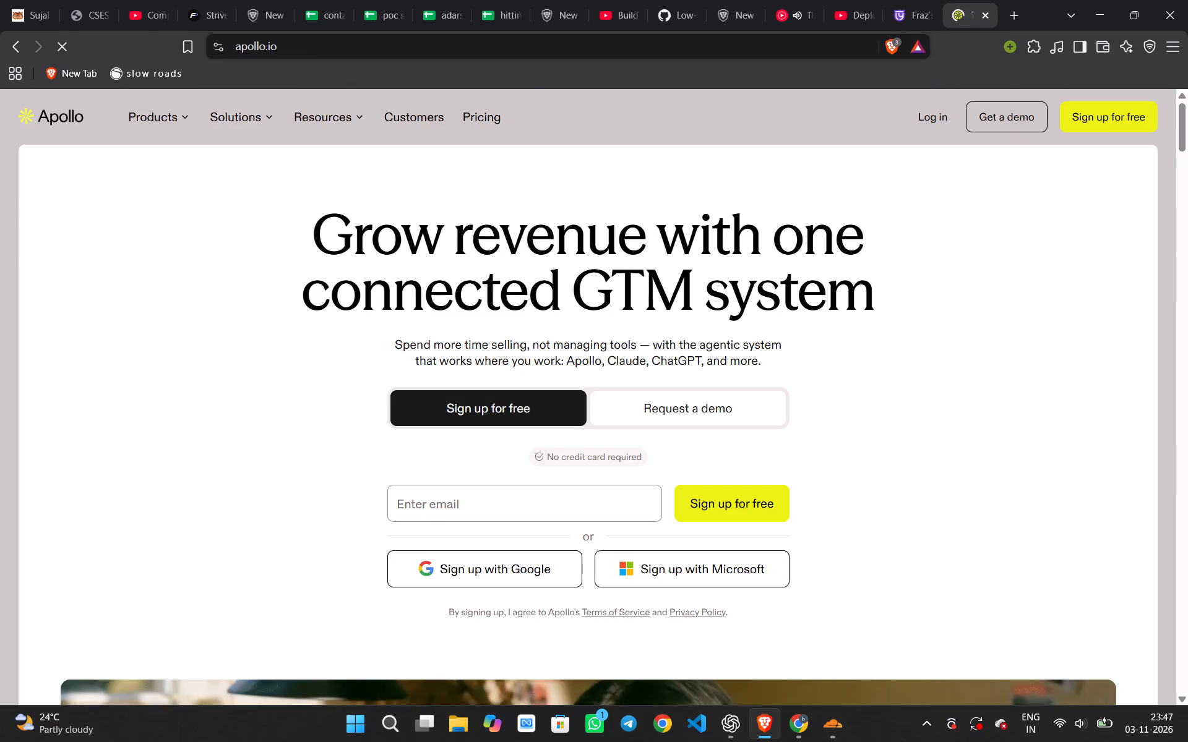
click(548, 573)
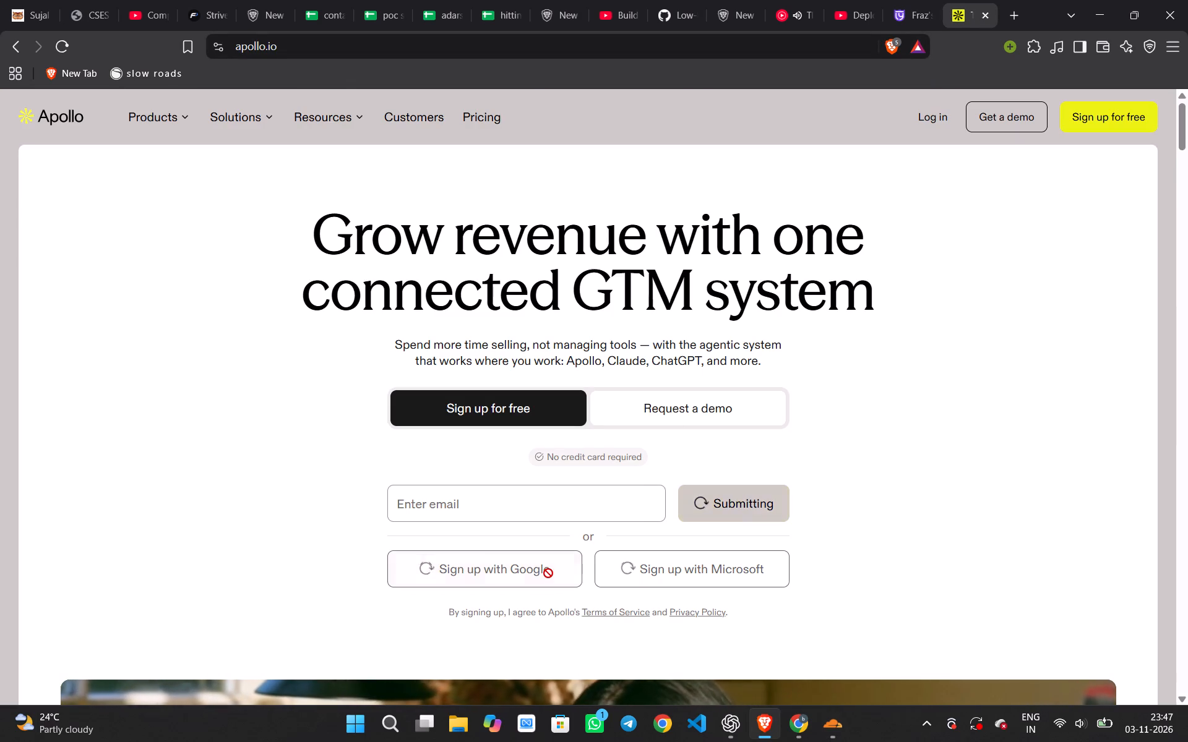
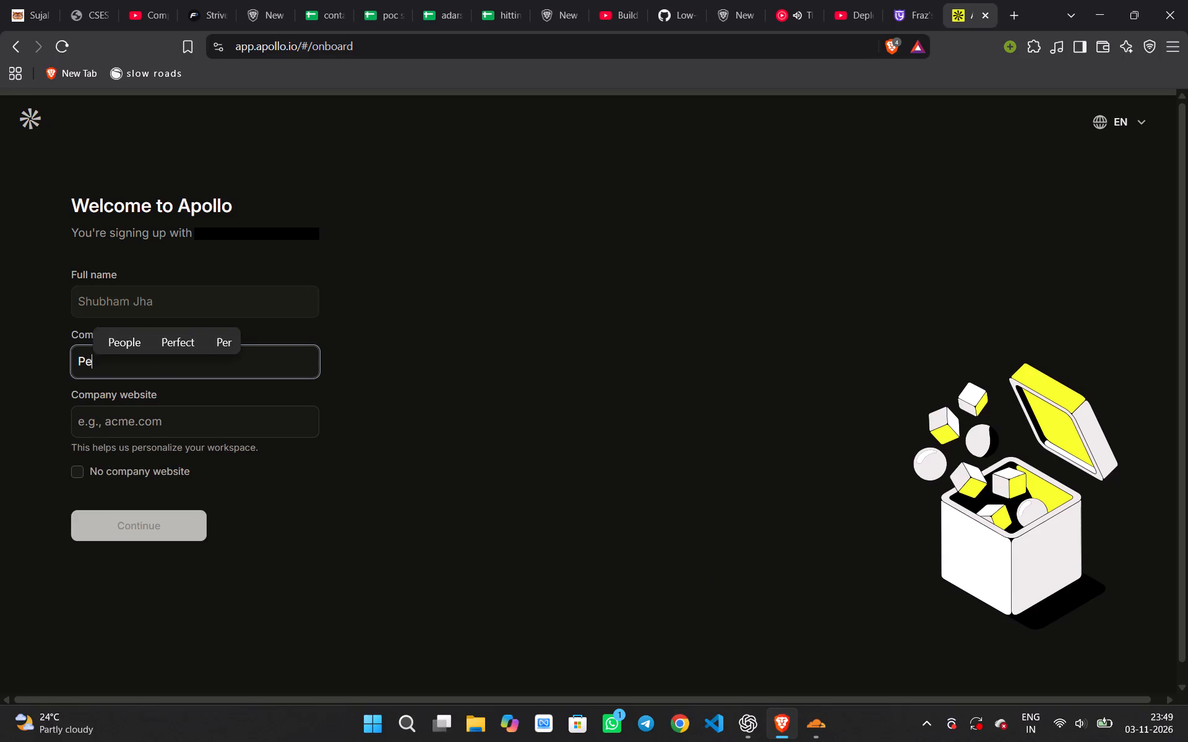
Complete the Apollo sign-up details with the company name Peaxo and no company website, and continue.
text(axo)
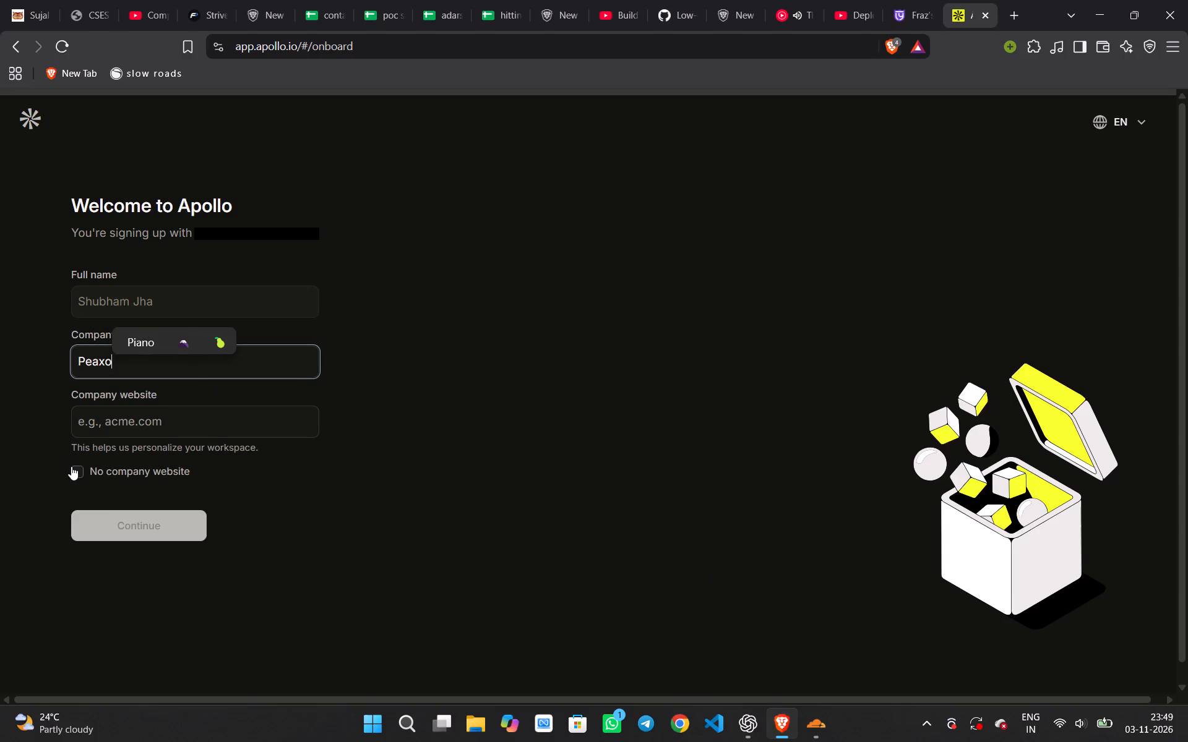
double_click(71, 466)
click(81, 475)
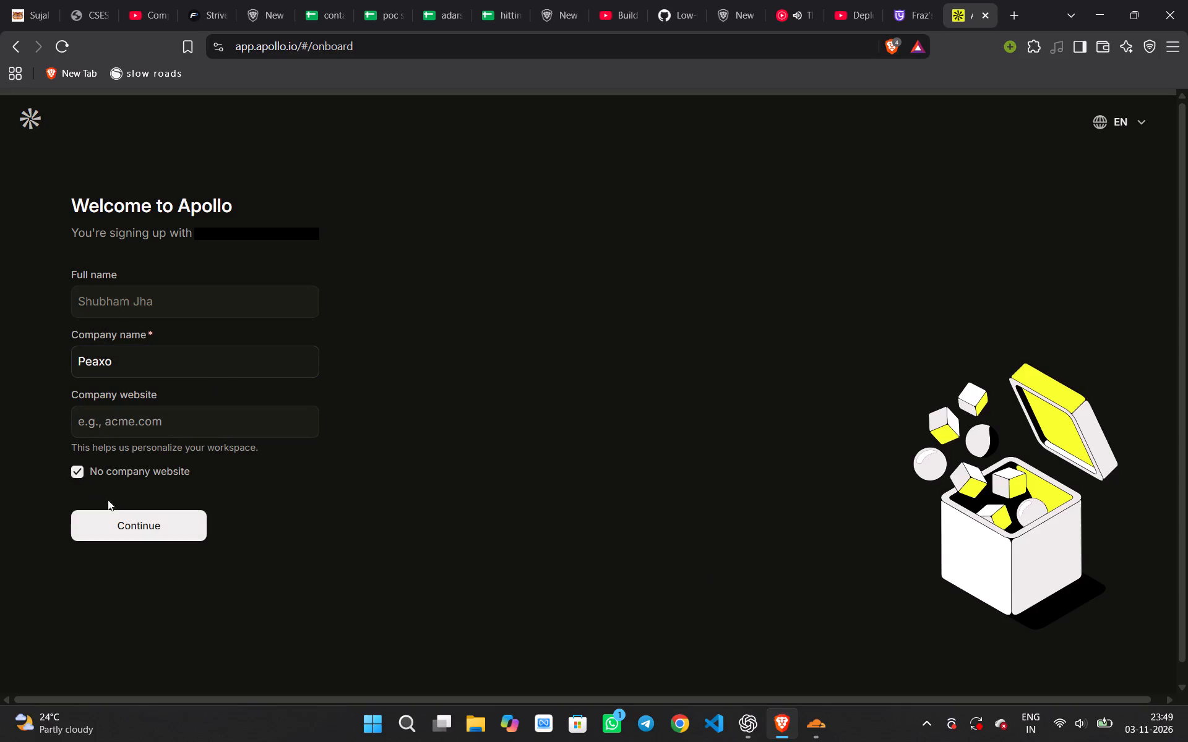
drag(115, 505, 127, 528)
click(127, 528)
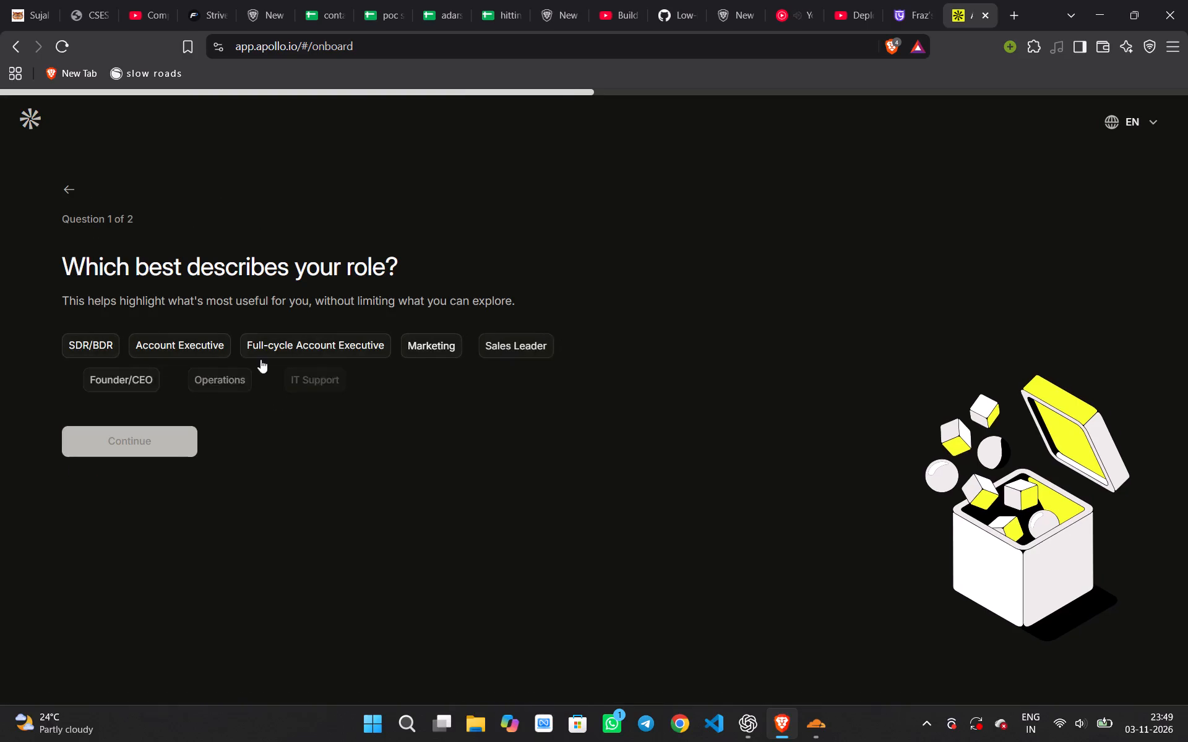
Answer the two onboarding questions with the role Full-cycle Account Executive and the Inbound use of turning website visitors into leads.
click(286, 350)
click(119, 445)
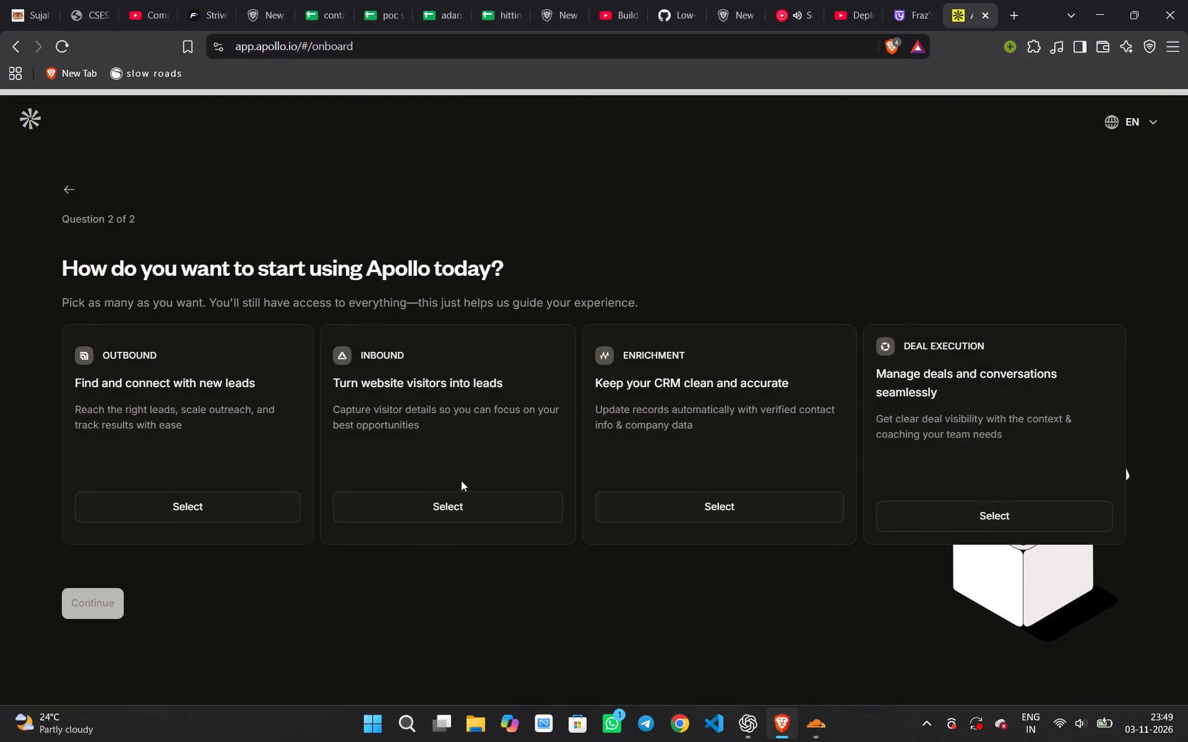
click(461, 495)
click(111, 602)
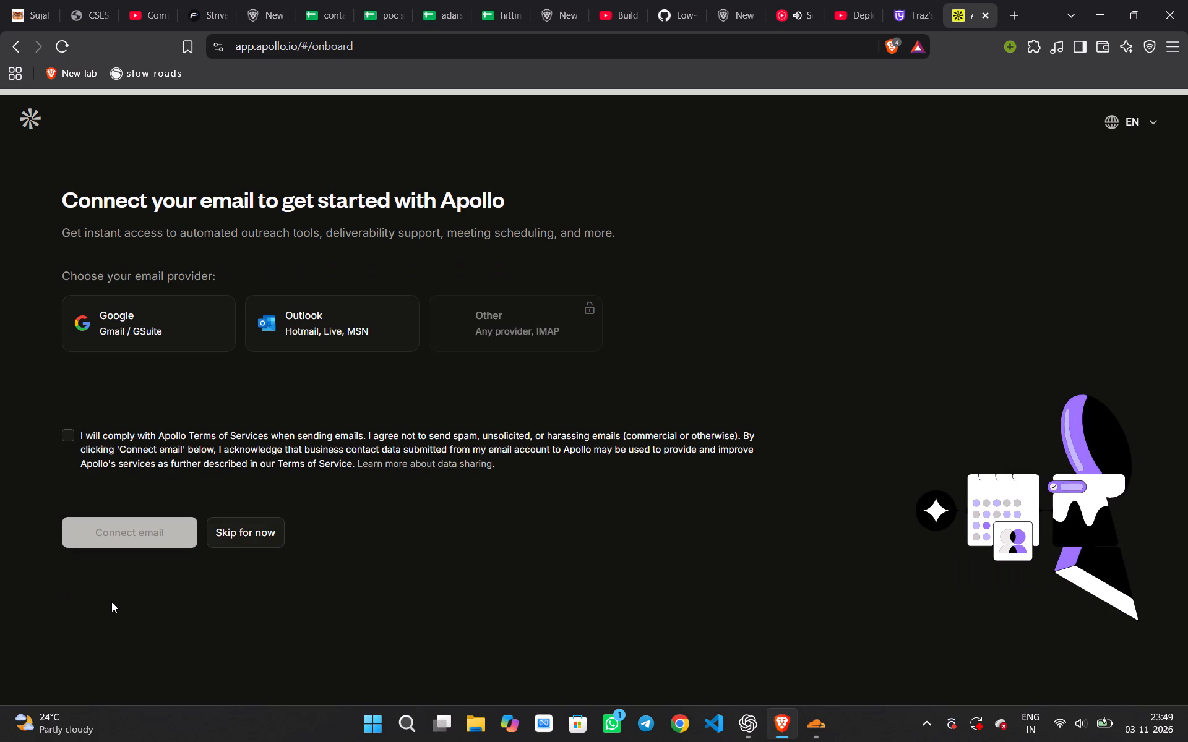
Skip connecting an email account and finish the onboarding by starting to search for prospects in Apollo.
click(257, 531)
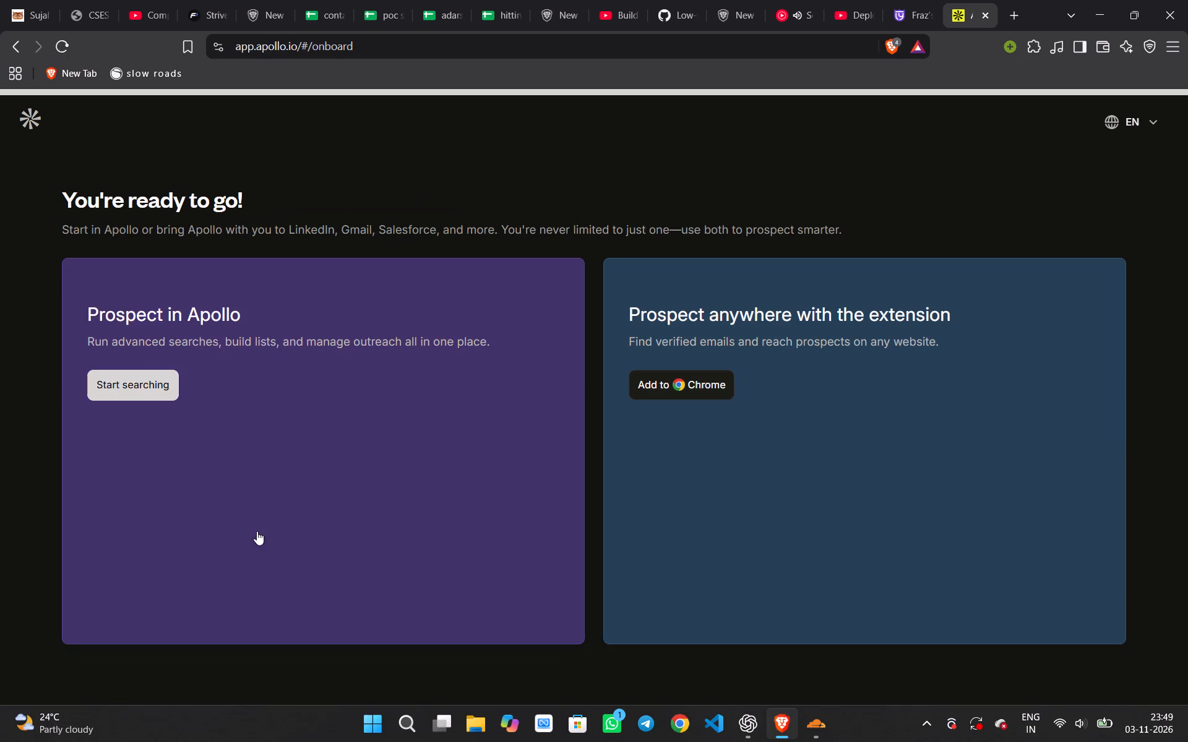
click(161, 372)
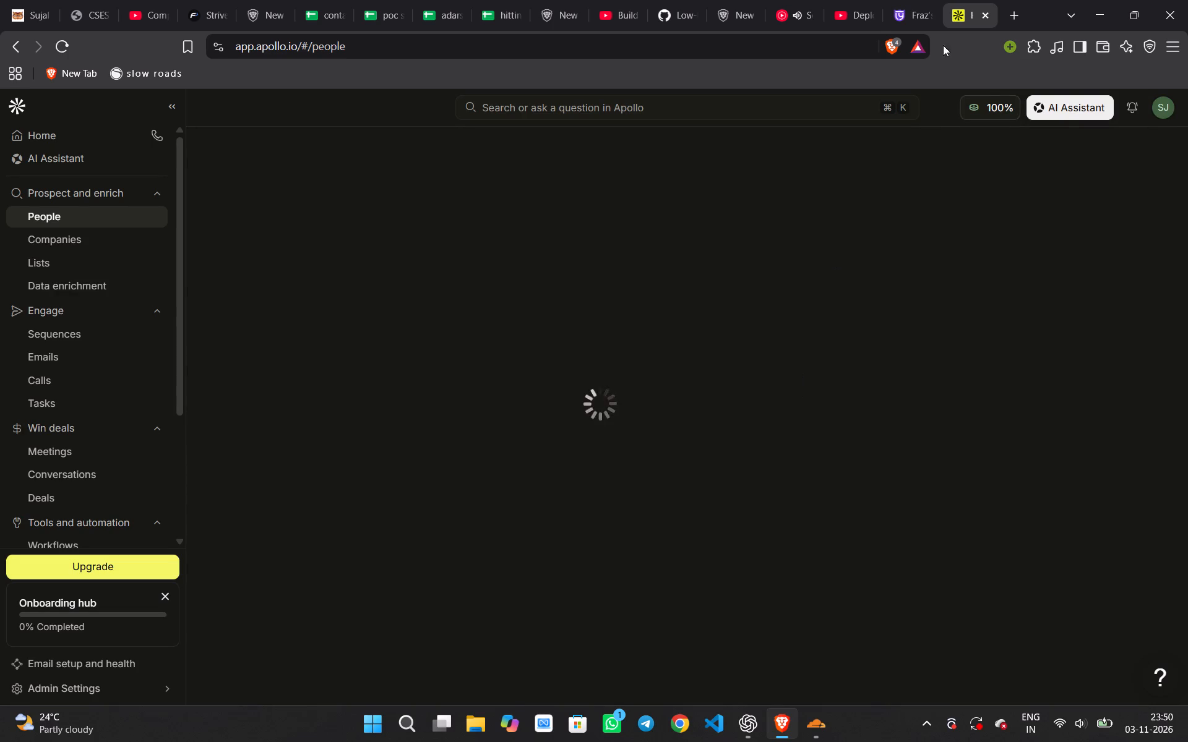
Open the Apollo.io extension's Chrome Web Store page from the Apollo account options and add the extension to Brave.
click(981, 109)
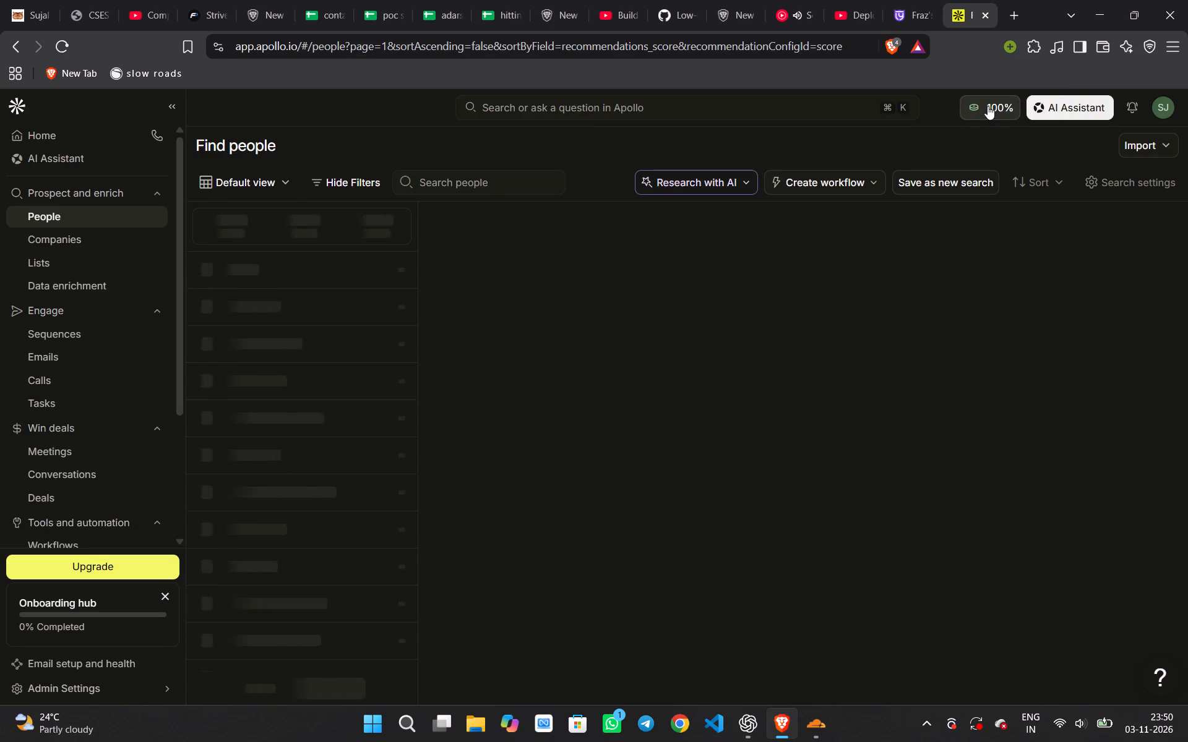
click(988, 106)
click(1159, 107)
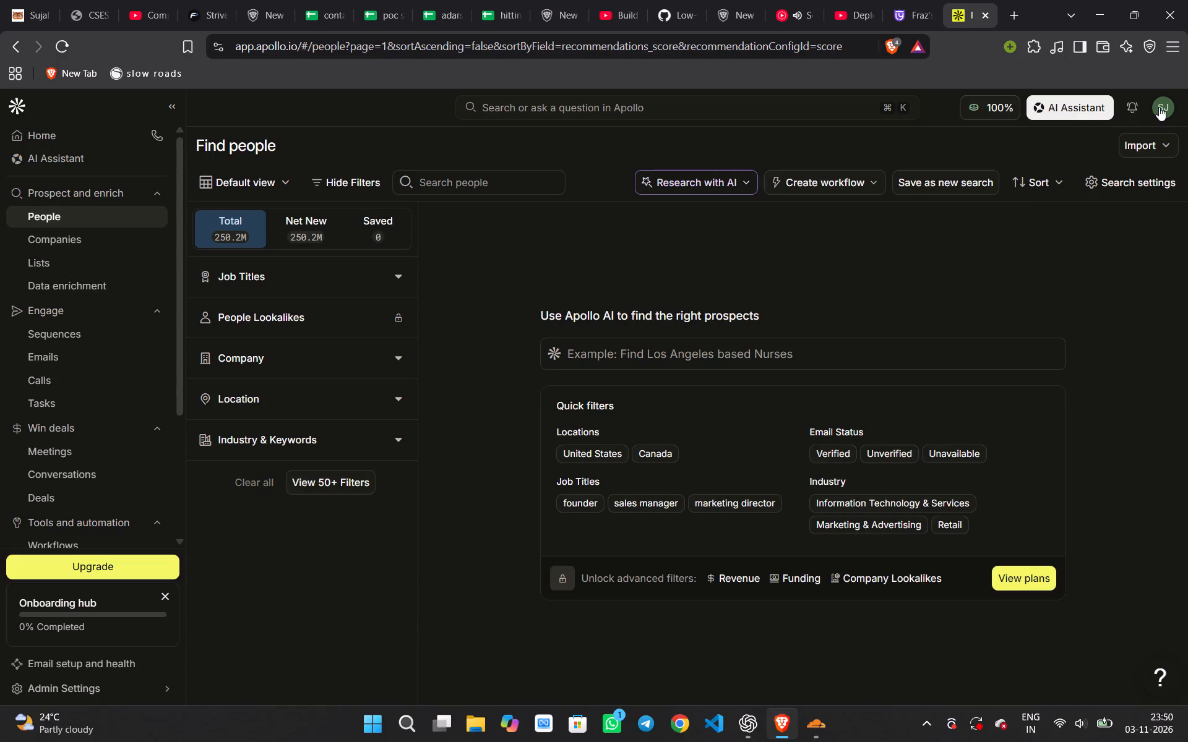
click(1064, 330)
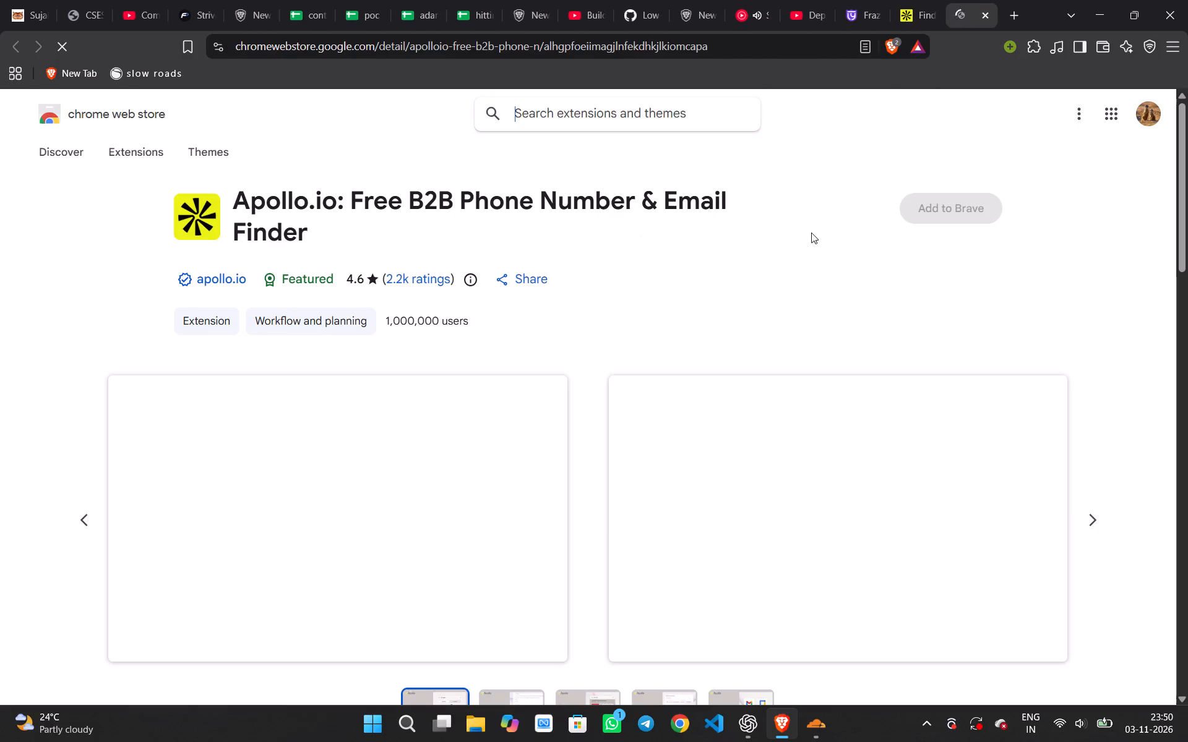
click(935, 302)
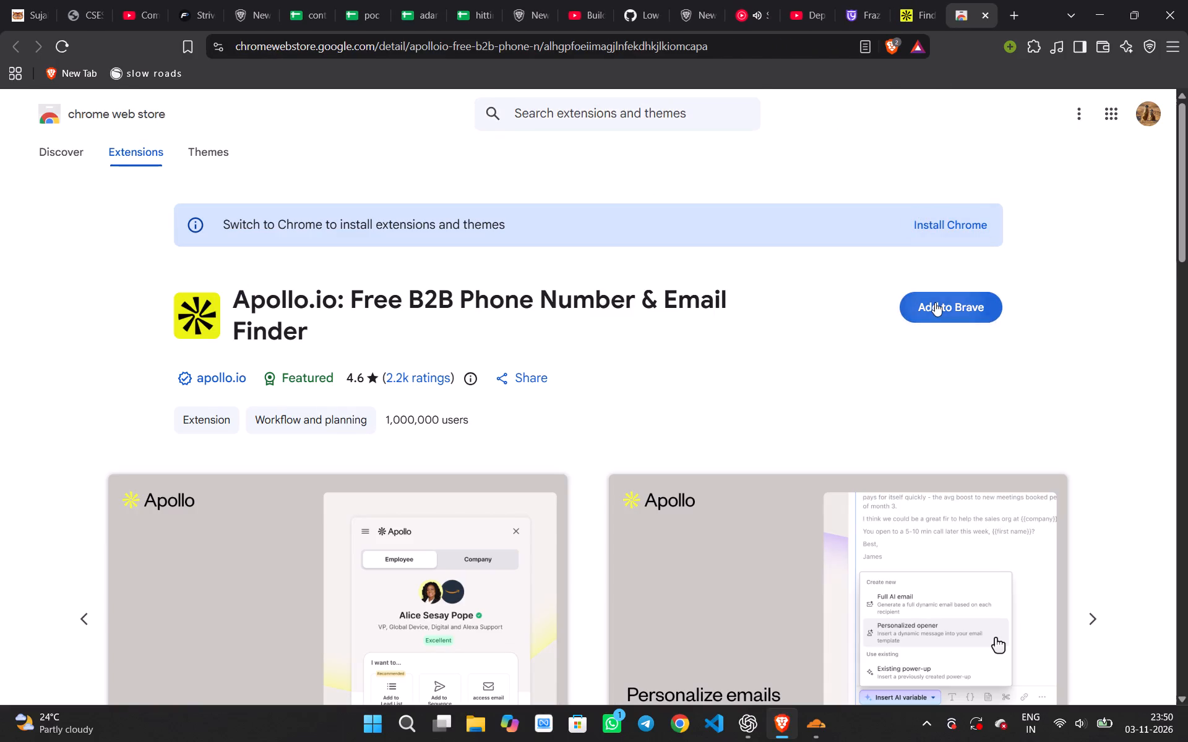
click(665, 233)
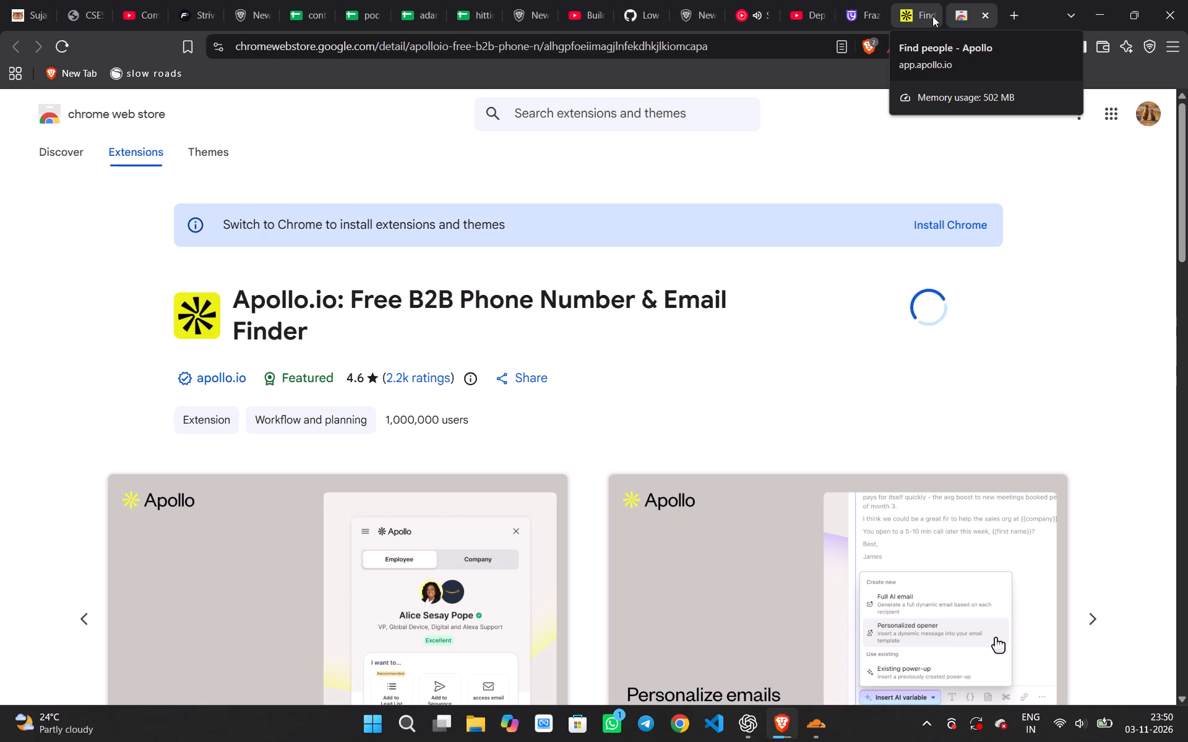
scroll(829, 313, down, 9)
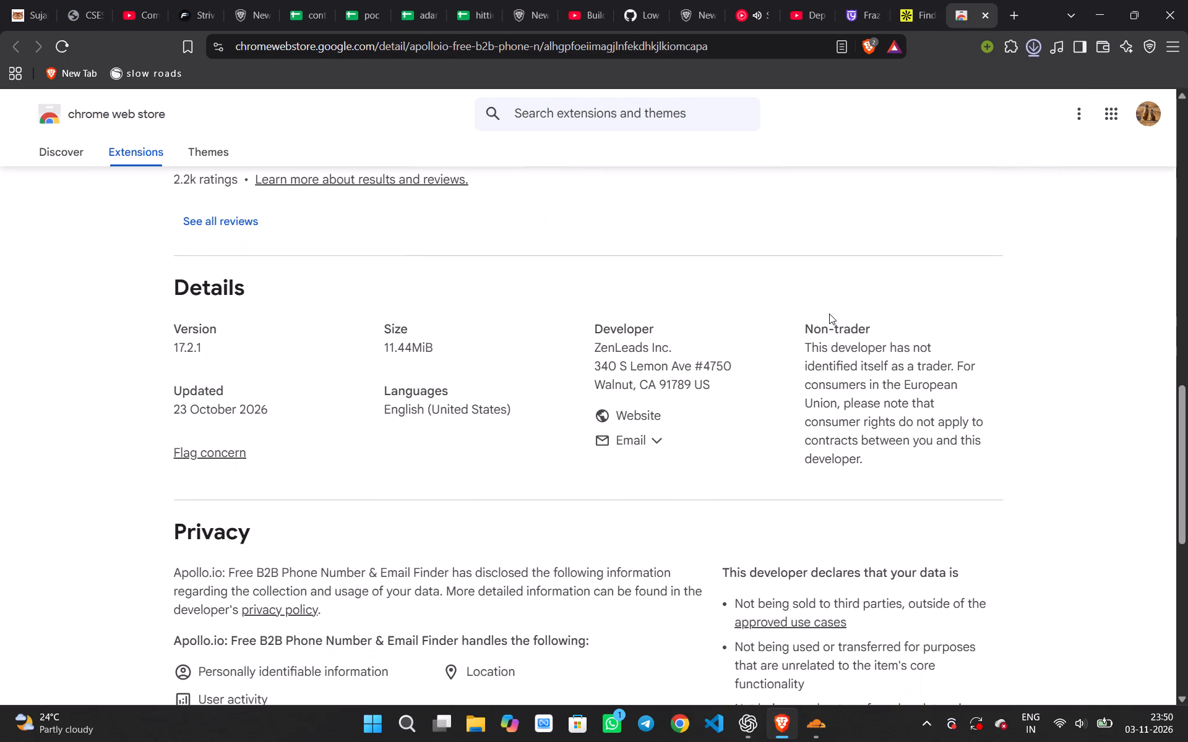
Close the Apollo people search tab and the Chrome Web Store tab in Brave, and open a new tab.
scroll(829, 313, up, 7)
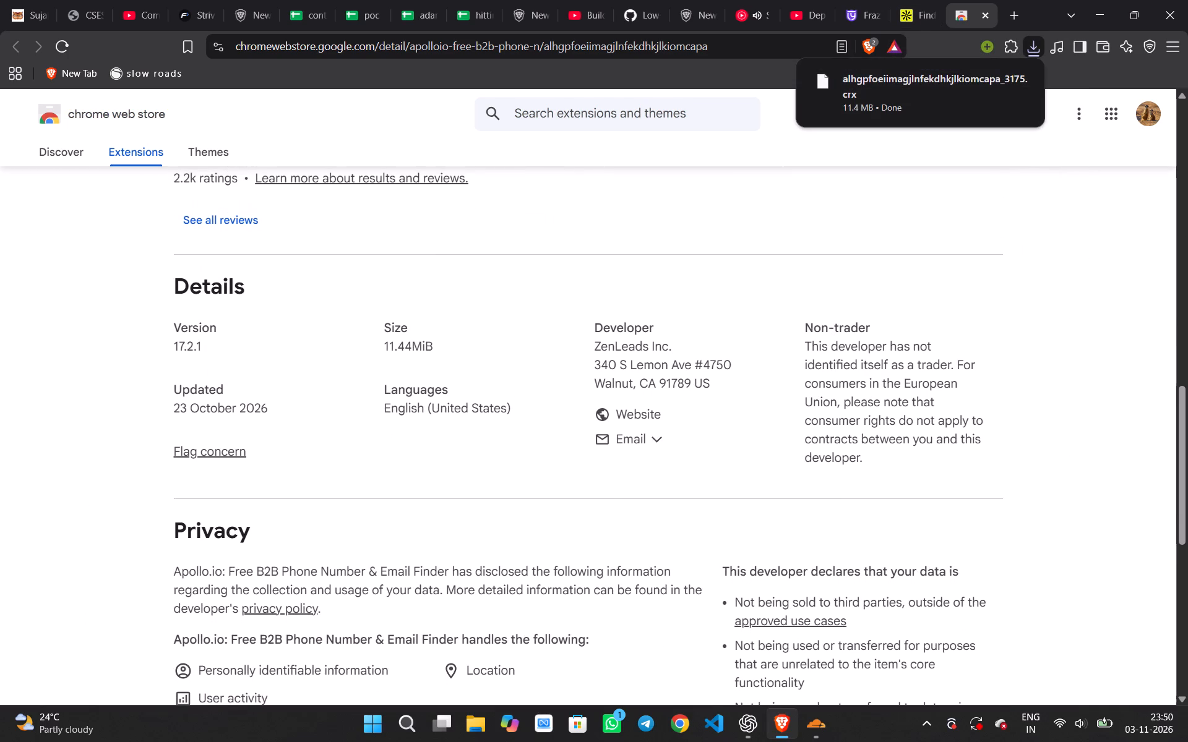
scroll(829, 313, up, 1)
click(921, 15)
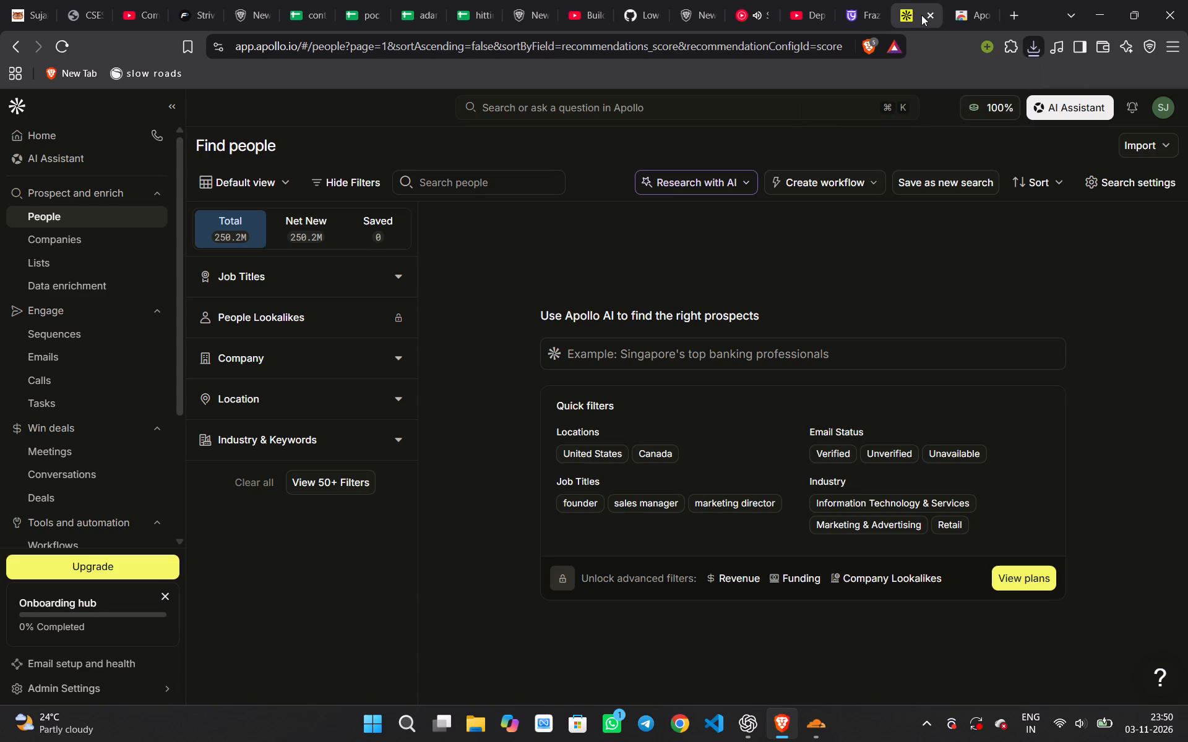
click(934, 15)
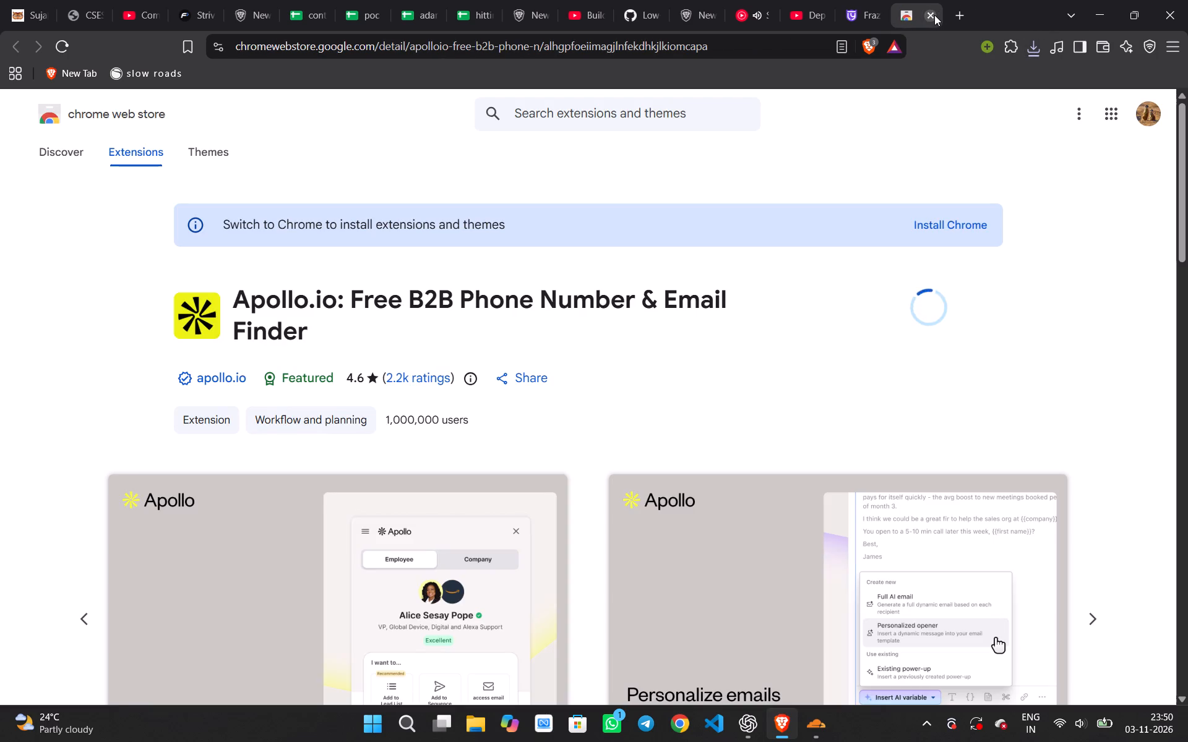
click(934, 15)
click(957, 15)
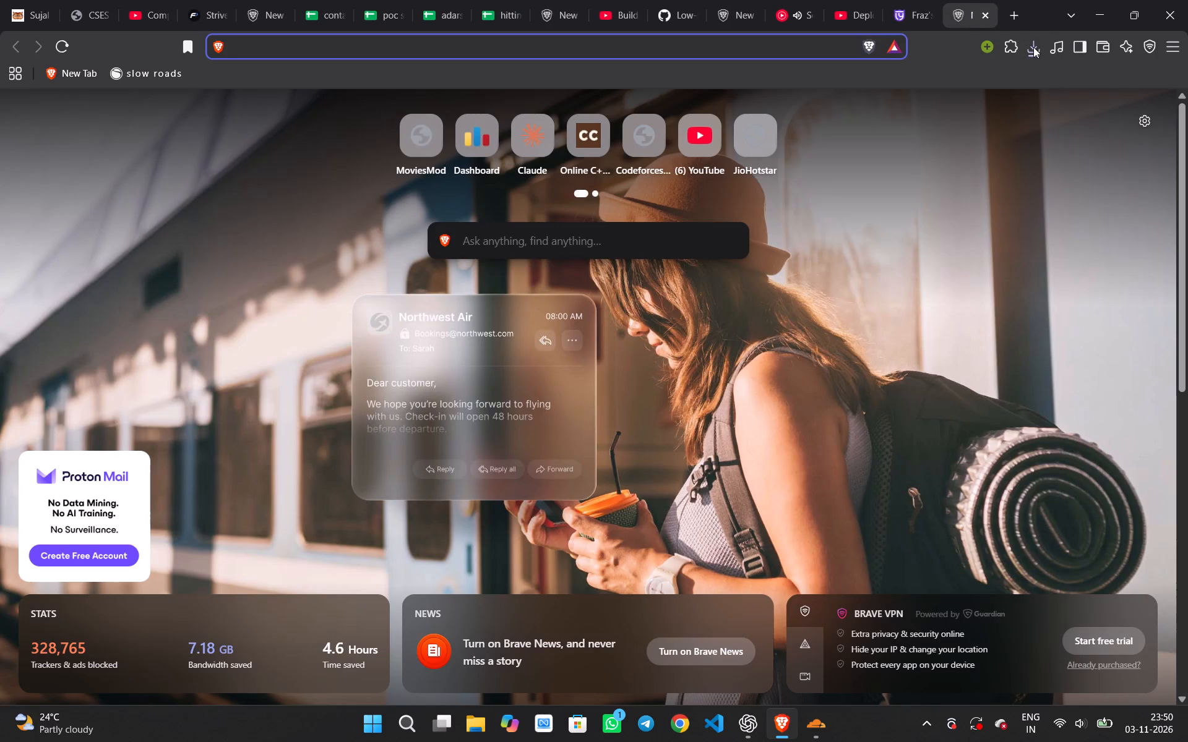
Check Brave's downloads and installed extensions for the Apollo.io extension.
click(1033, 47)
click(1033, 47)
click(752, 722)
click(752, 722)
click(1018, 56)
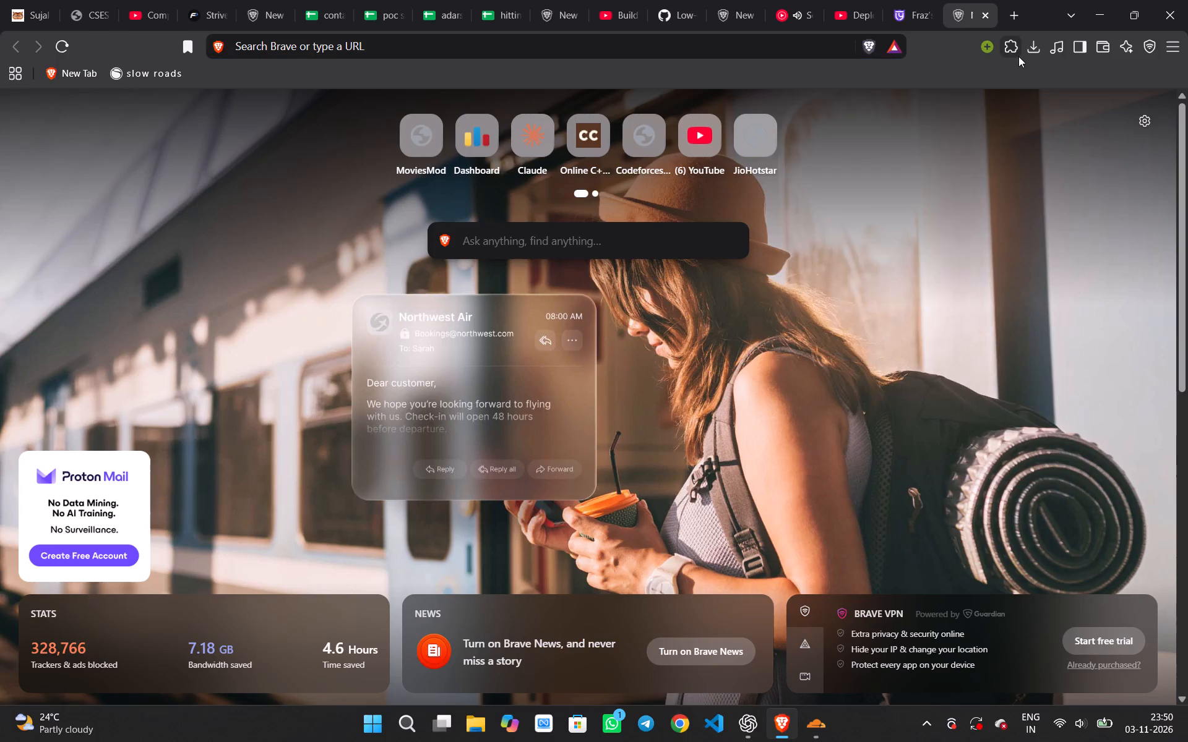
scroll(851, 221, down, 4)
scroll(851, 221, up, 2)
click(1012, 49)
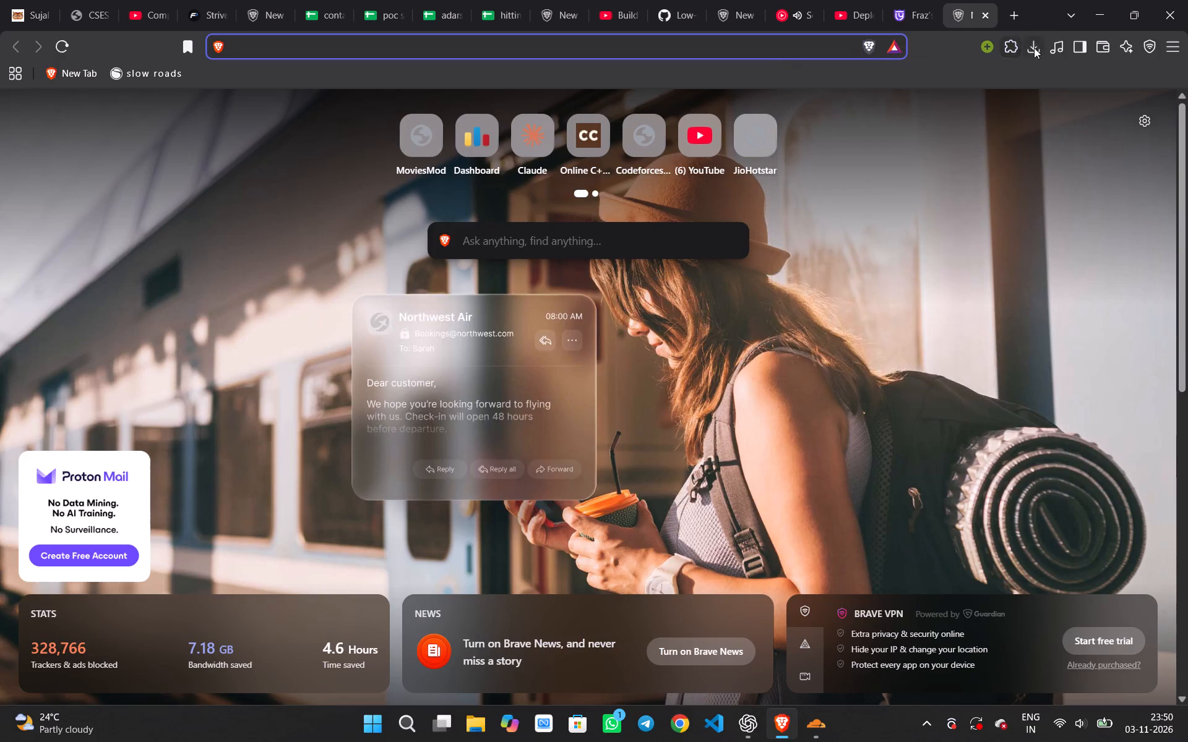
click(1034, 48)
click(1035, 51)
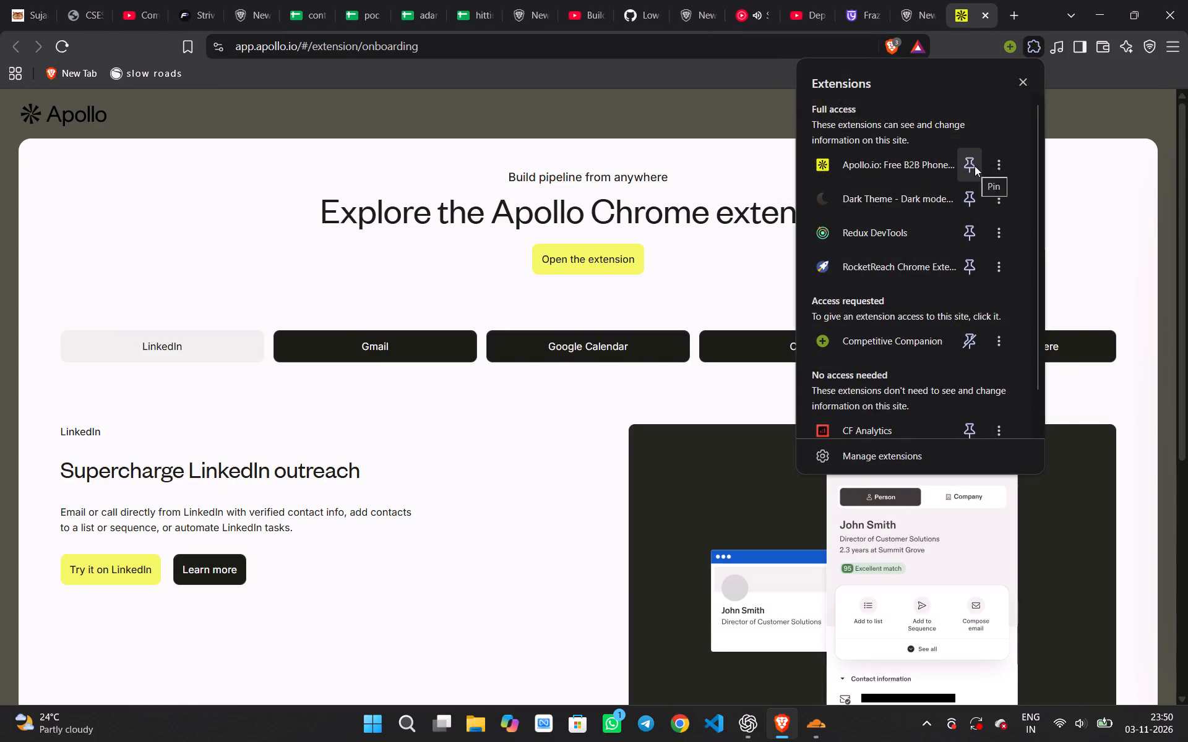
click(1031, 54)
Switch to Google Chrome with the baaba profile, open the Apollo.io extension's side panel and maximize the window.
click(692, 735)
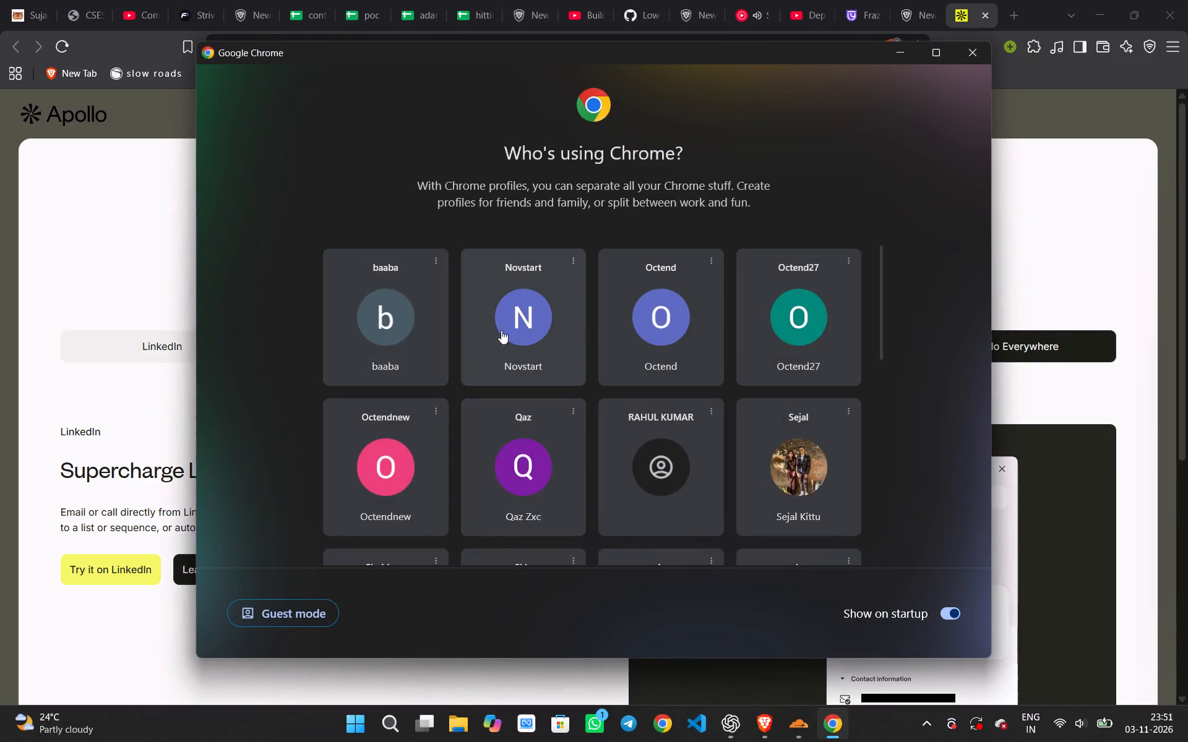
click(395, 344)
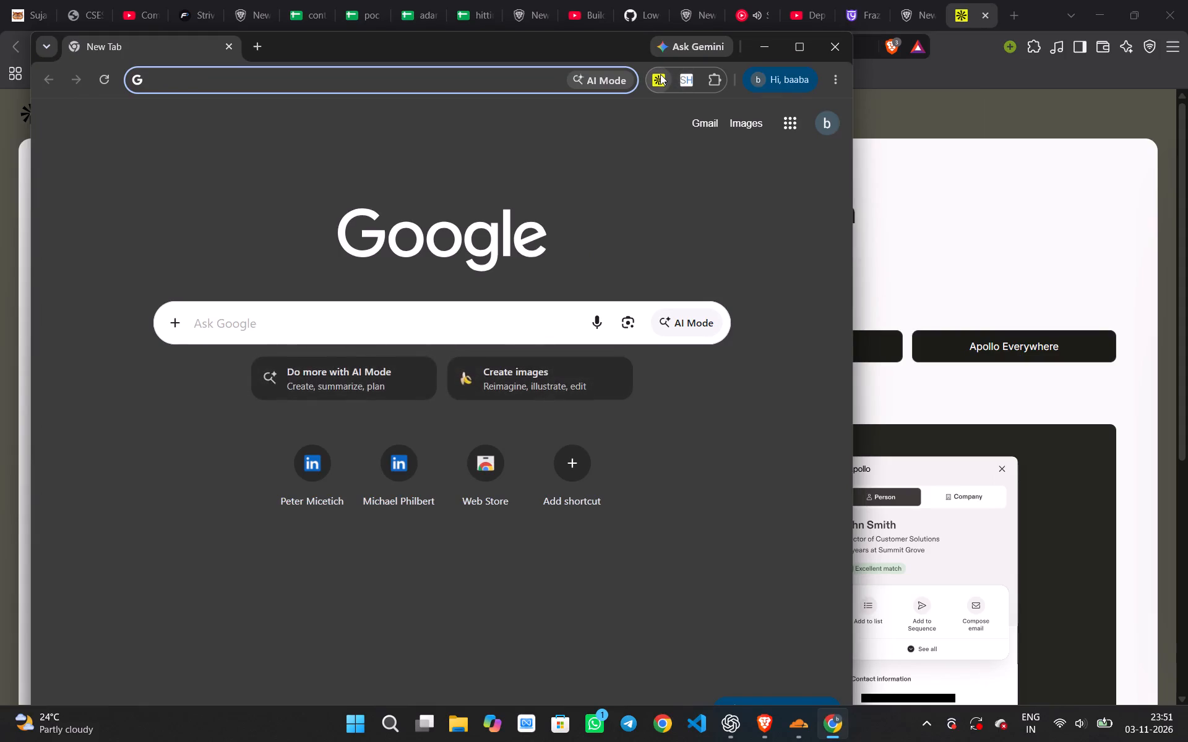
click(660, 74)
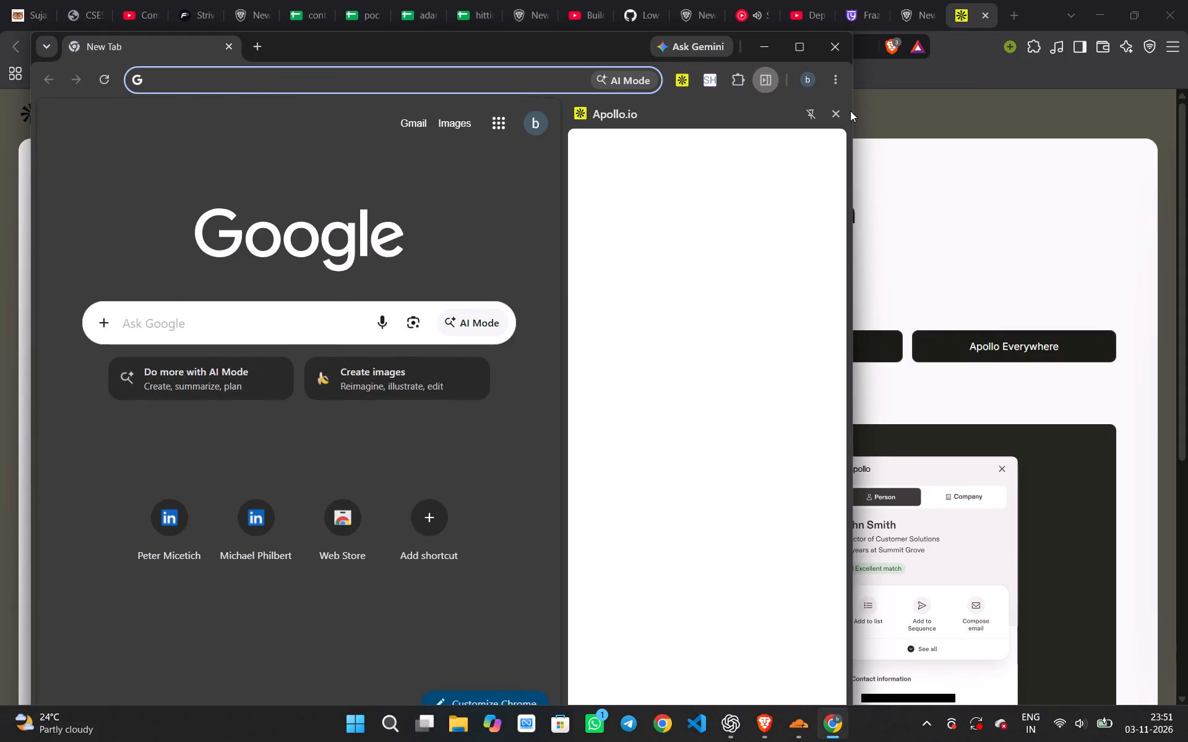
drag(608, 49, 590, 0)
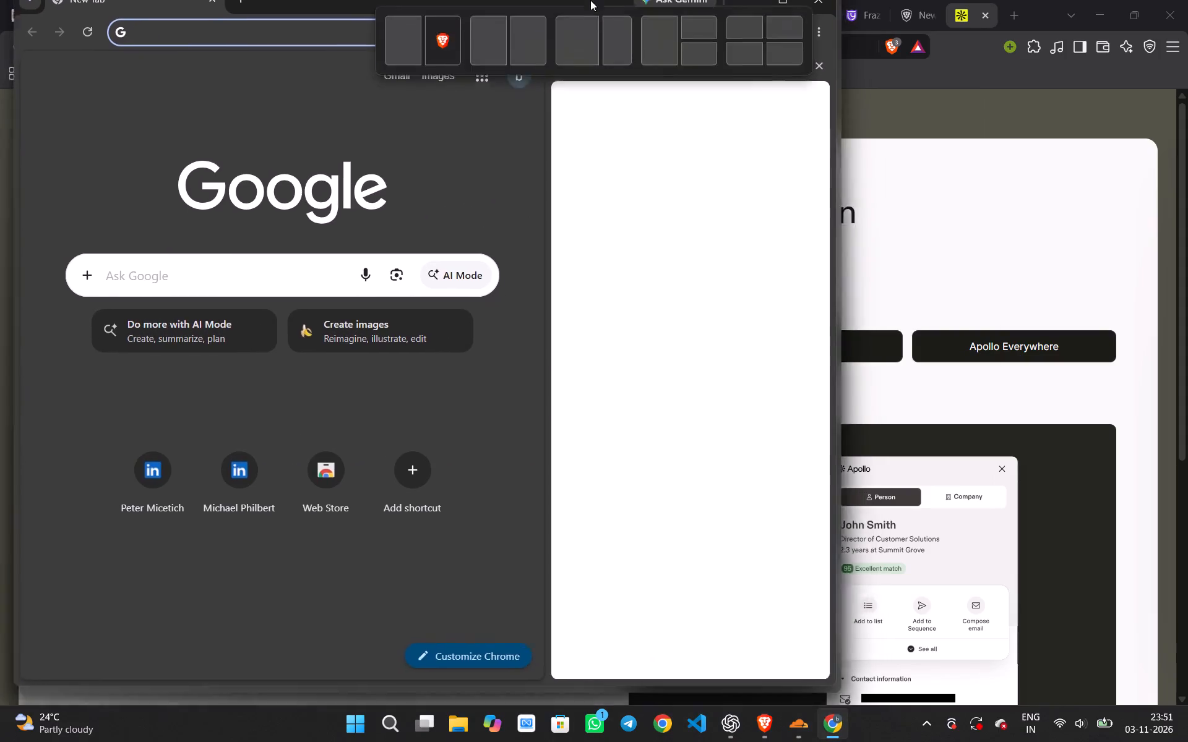
drag(590, 0, 590, 0)
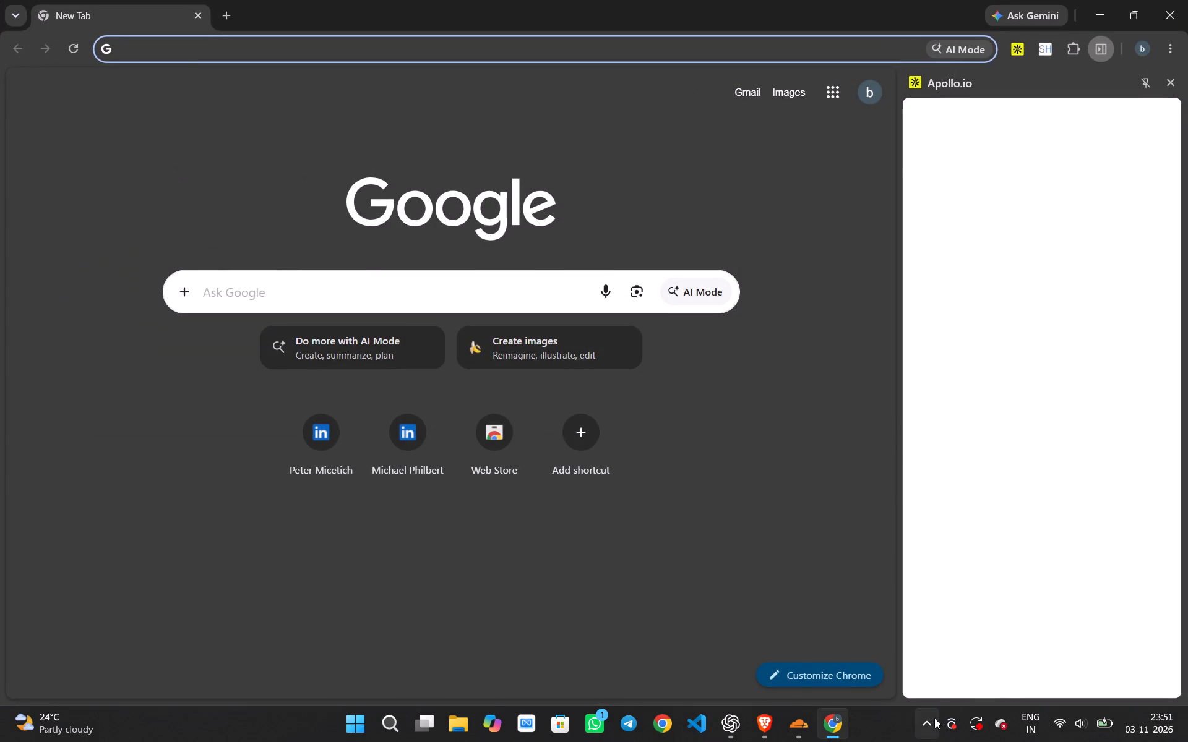
Disconnect the Cloudflare One Client and return to the Chrome window.
click(934, 718)
click(901, 642)
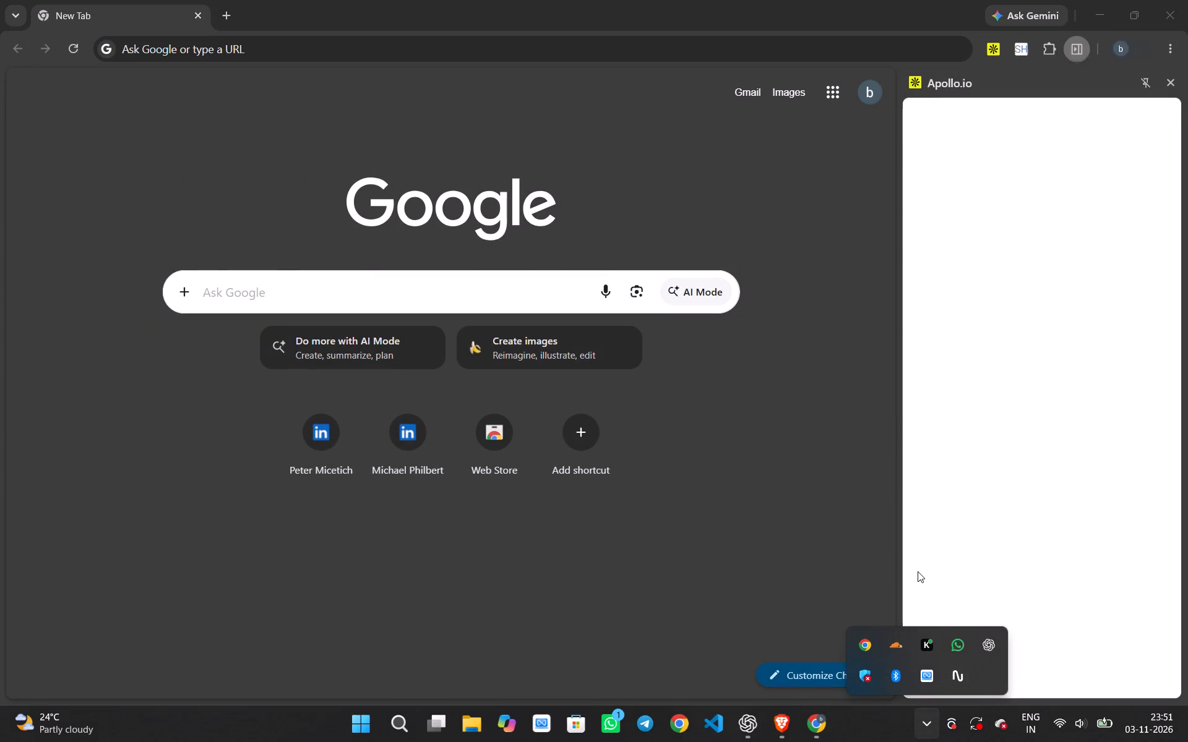
click(895, 639)
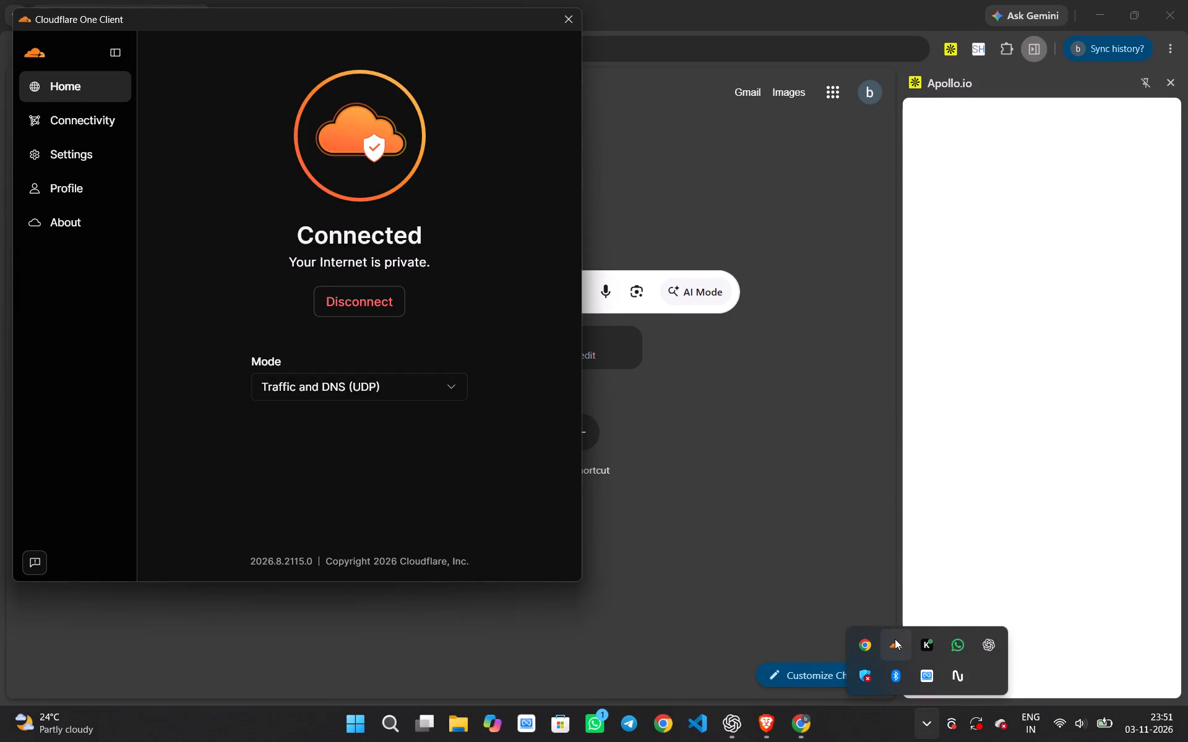
click(350, 305)
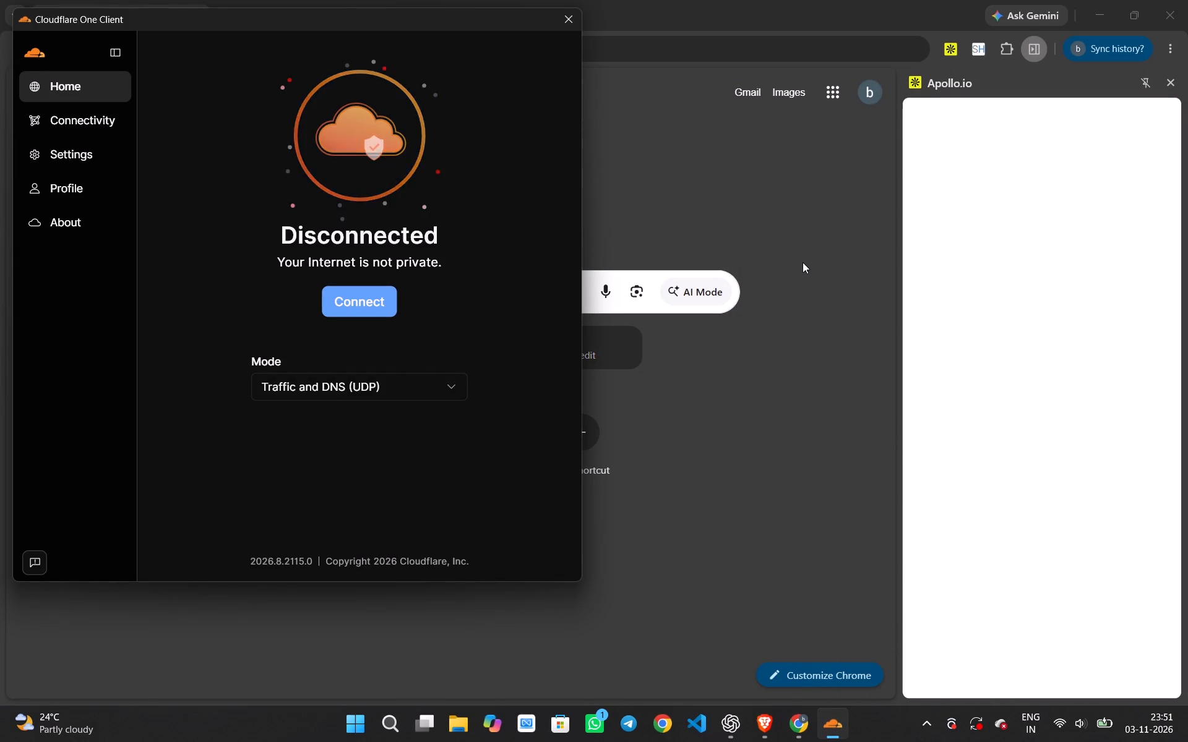
click(803, 262)
Reload the new tab page, close the Apollo.io side panel and open it again.
click(77, 51)
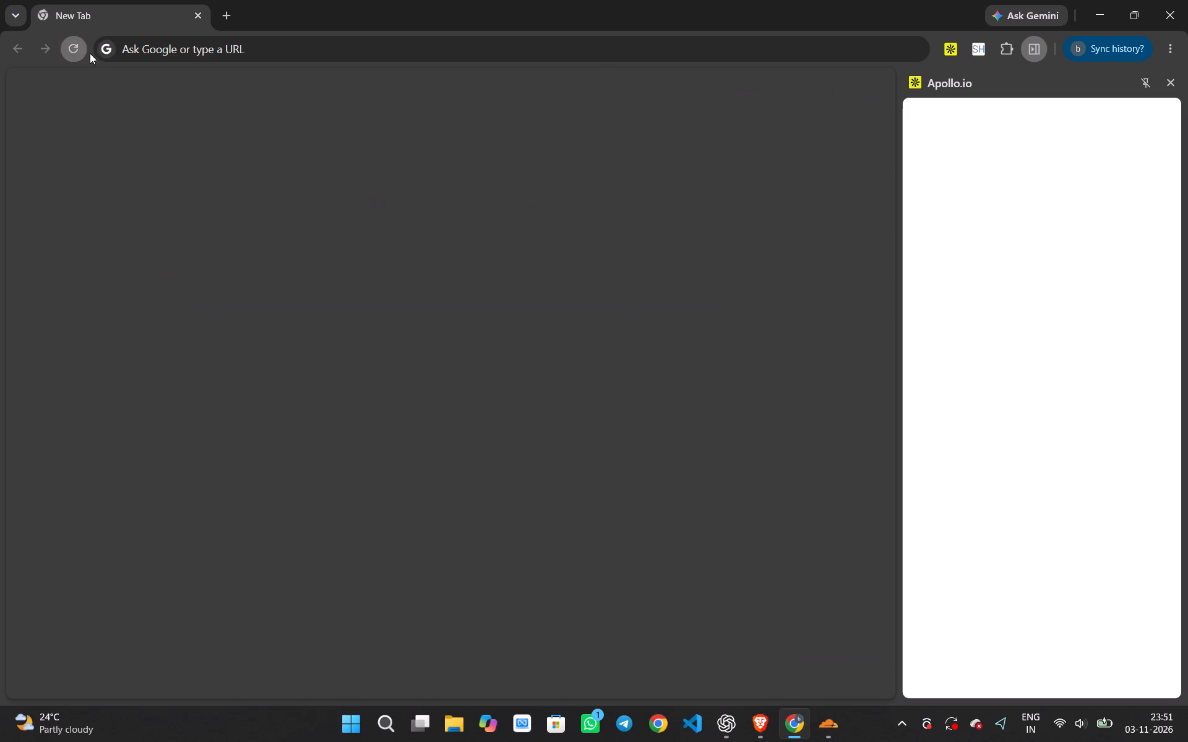
click(1174, 85)
click(973, 46)
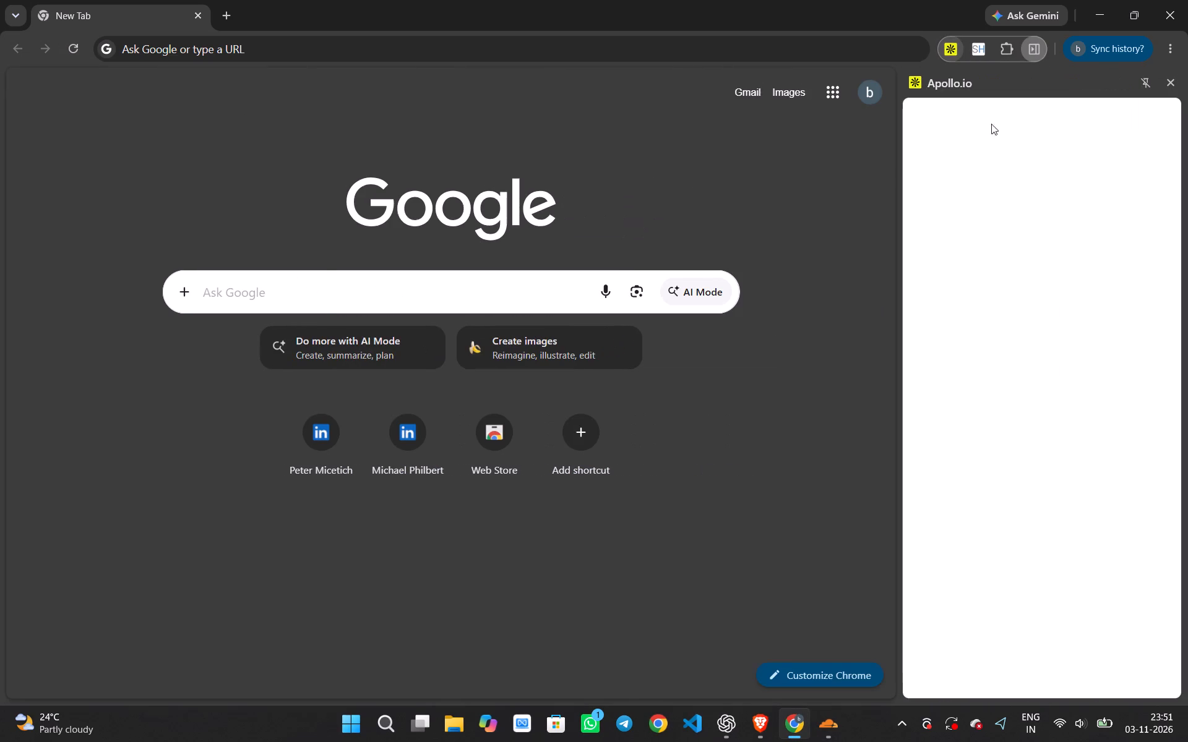
Search Google for apollo in the current Chrome tab.
click(419, 55)
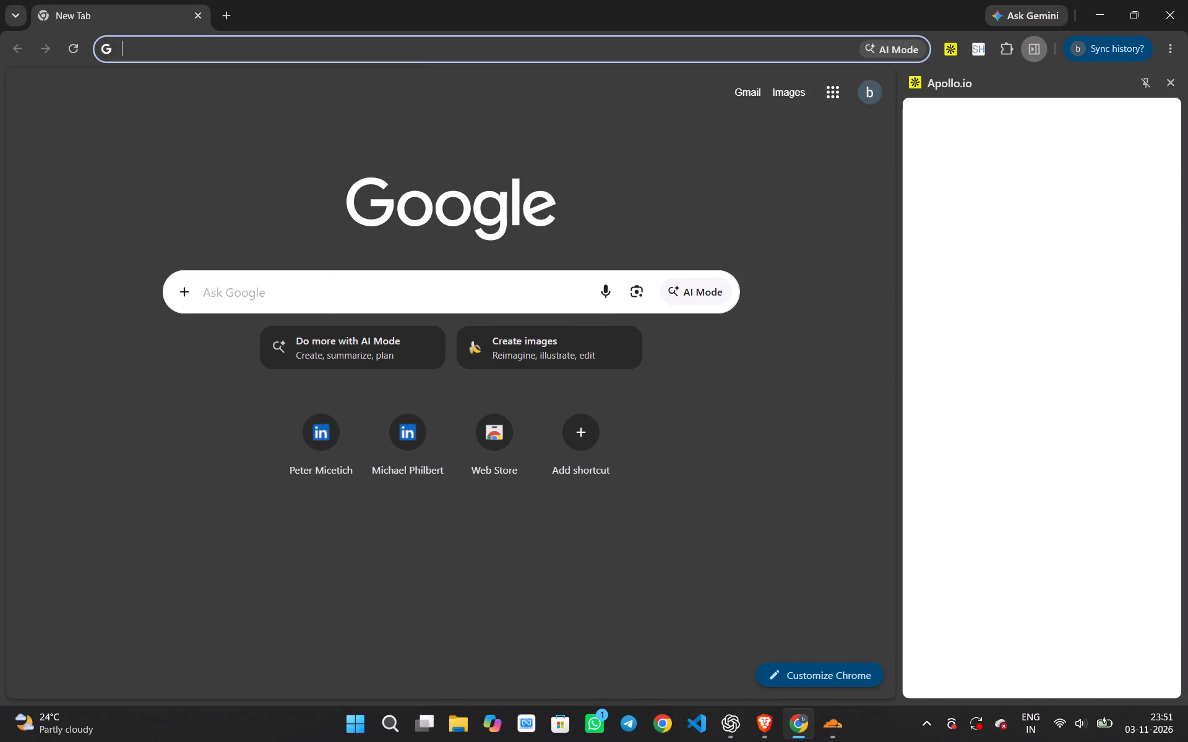
text(ap)
key(Down)
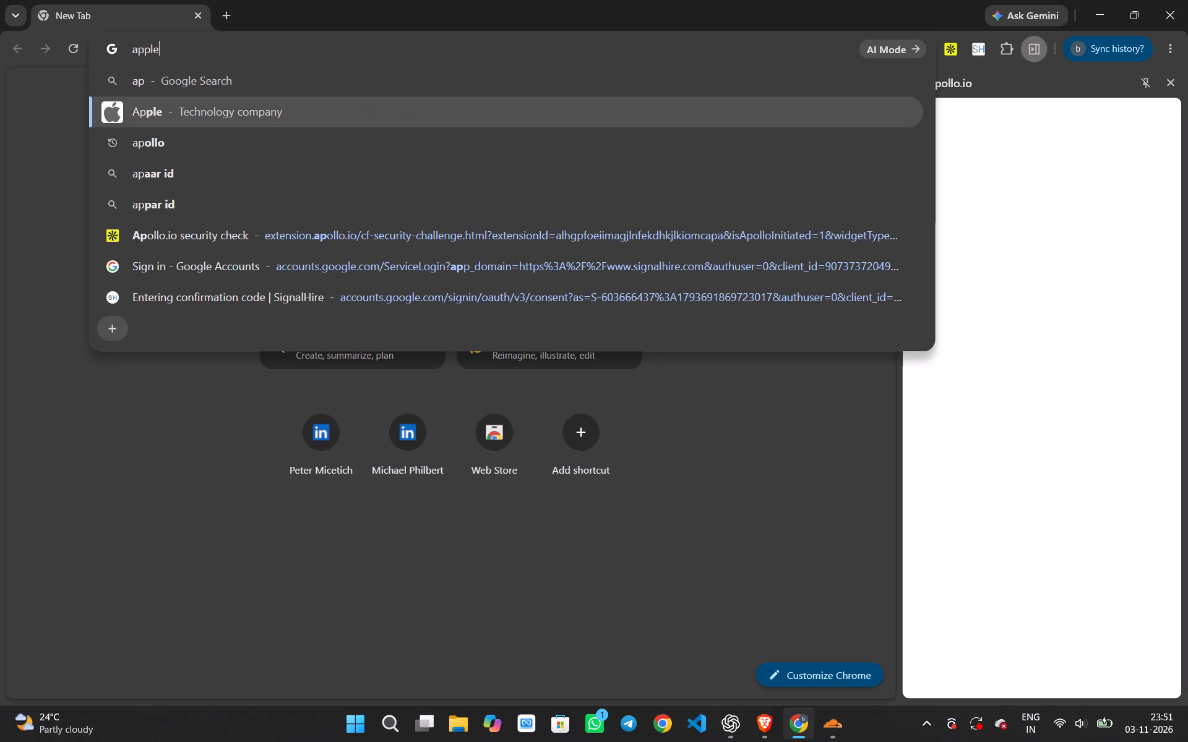
key(Down)
key(Down)
key(Down)
key(Down)
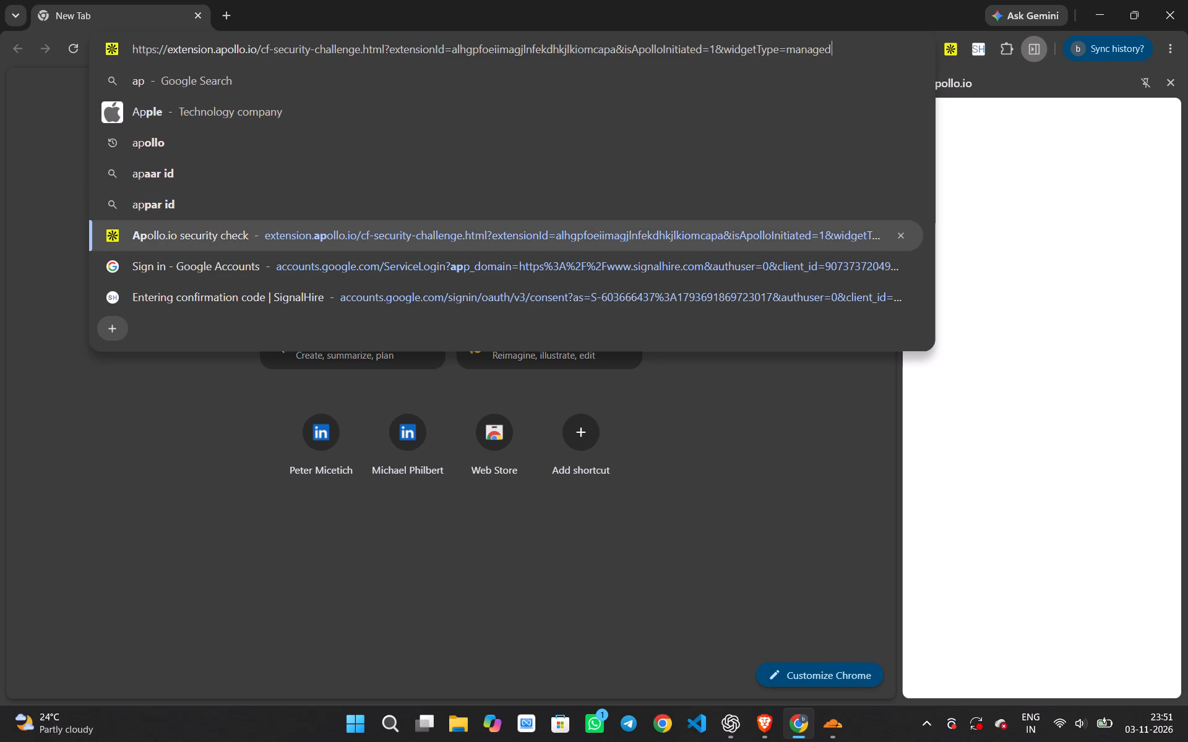
key(Up)
key(Up)
key(Up)
key(Return)
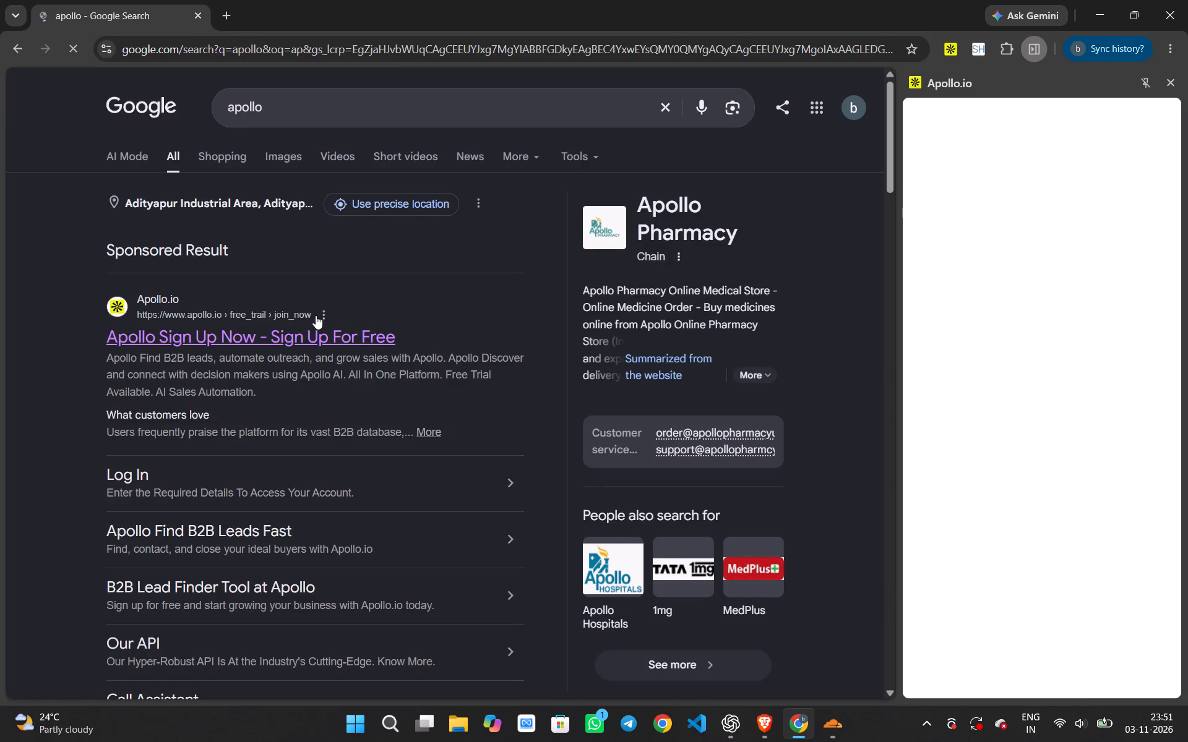
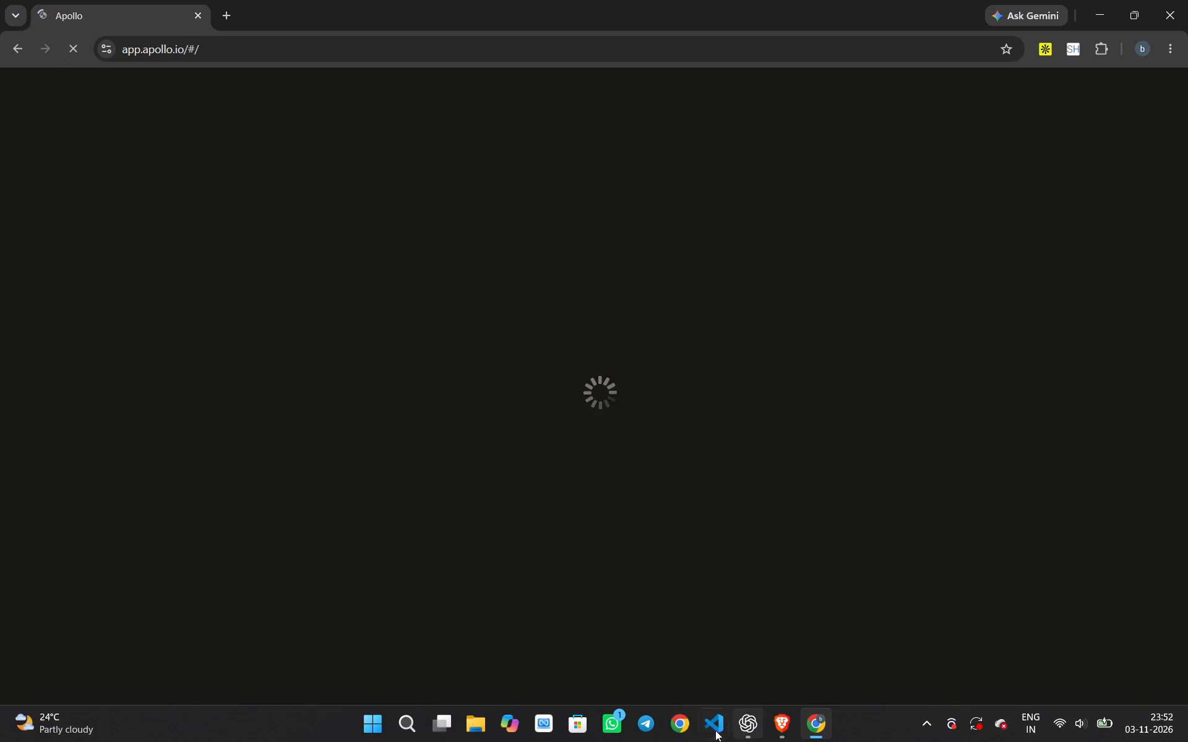
Switch to Brave, close the Apollo extension onboarding tab and return to the Chrome window.
click(783, 730)
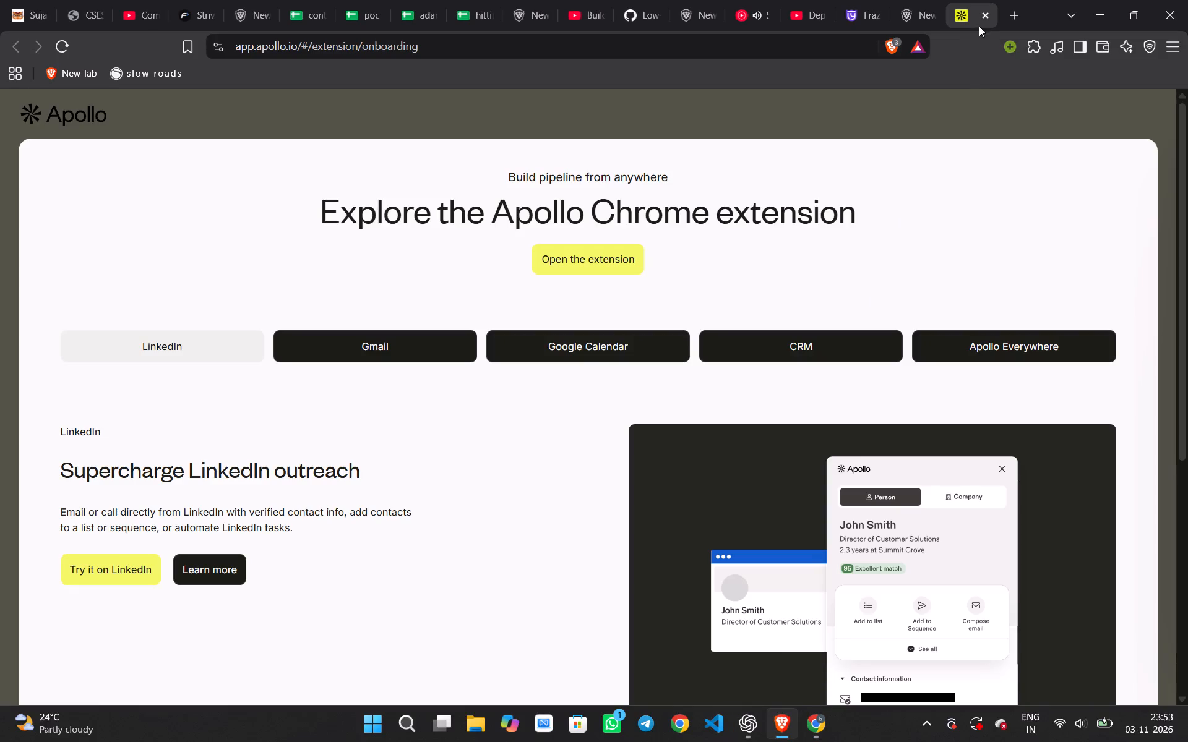
click(984, 14)
click(827, 717)
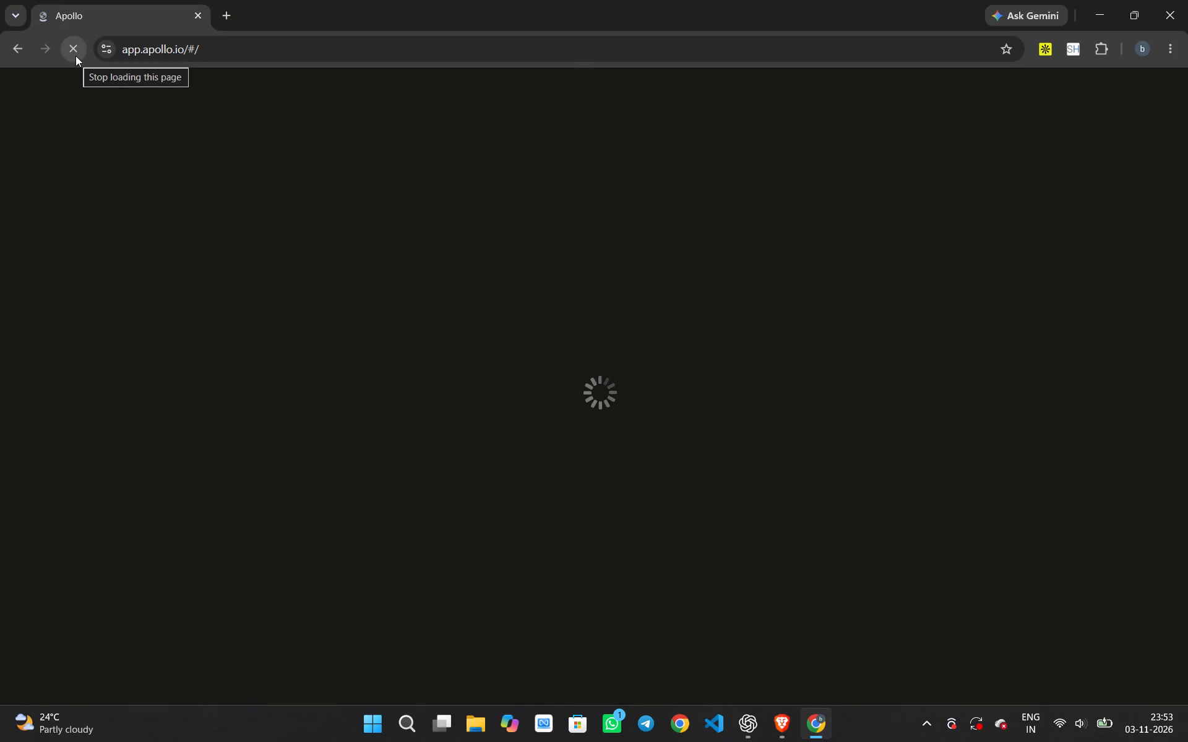
Load the app.apollo.io page again in the current Chrome tab and look at the system's quick settings.
scroll(158, 245, down, 3)
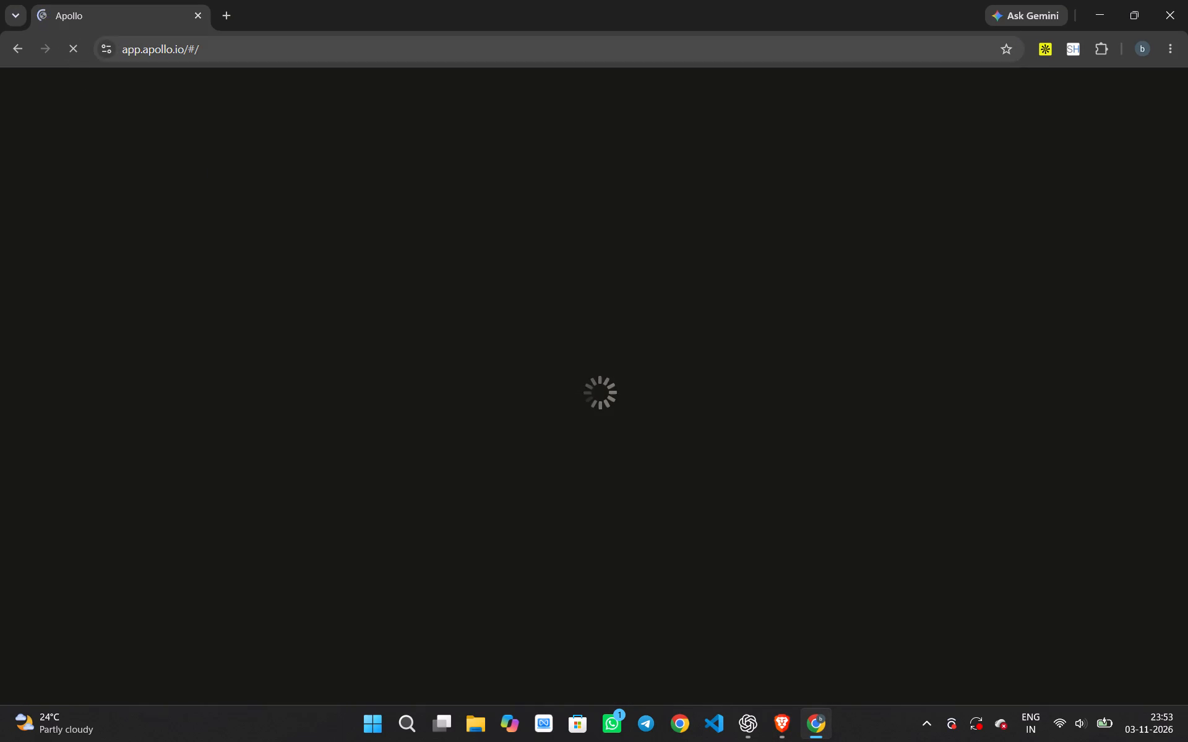
click(218, 49)
key(Return)
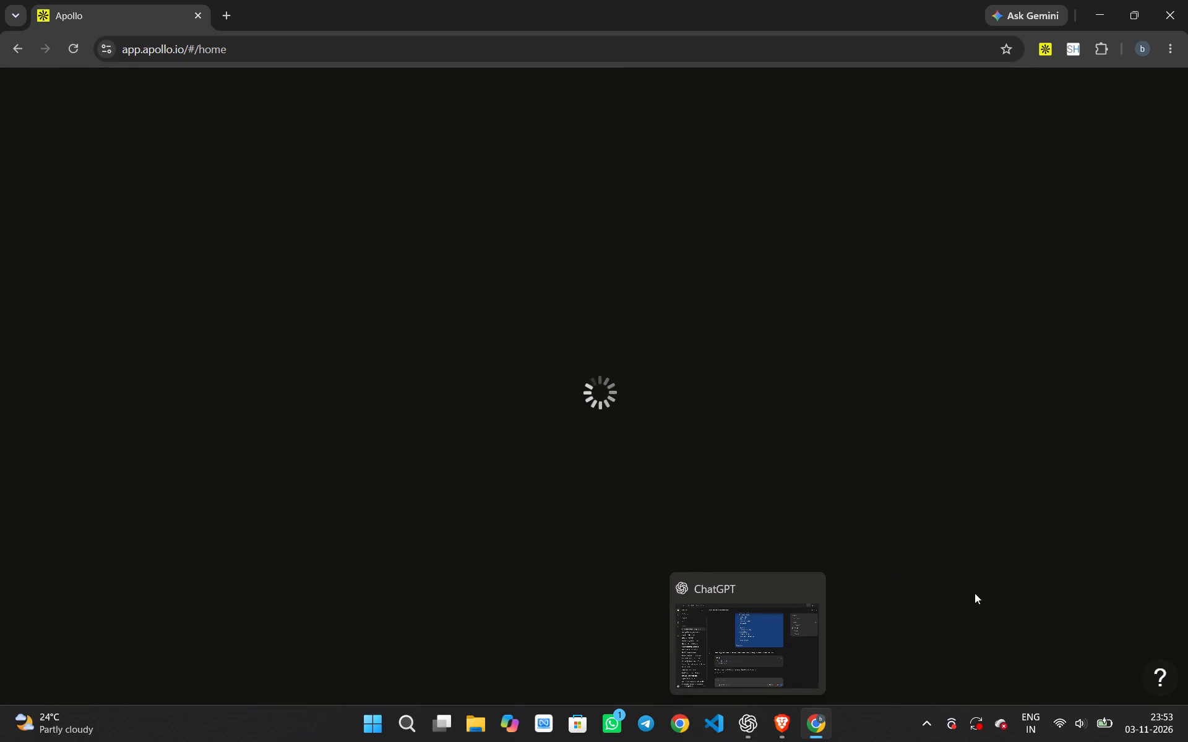
click(1074, 722)
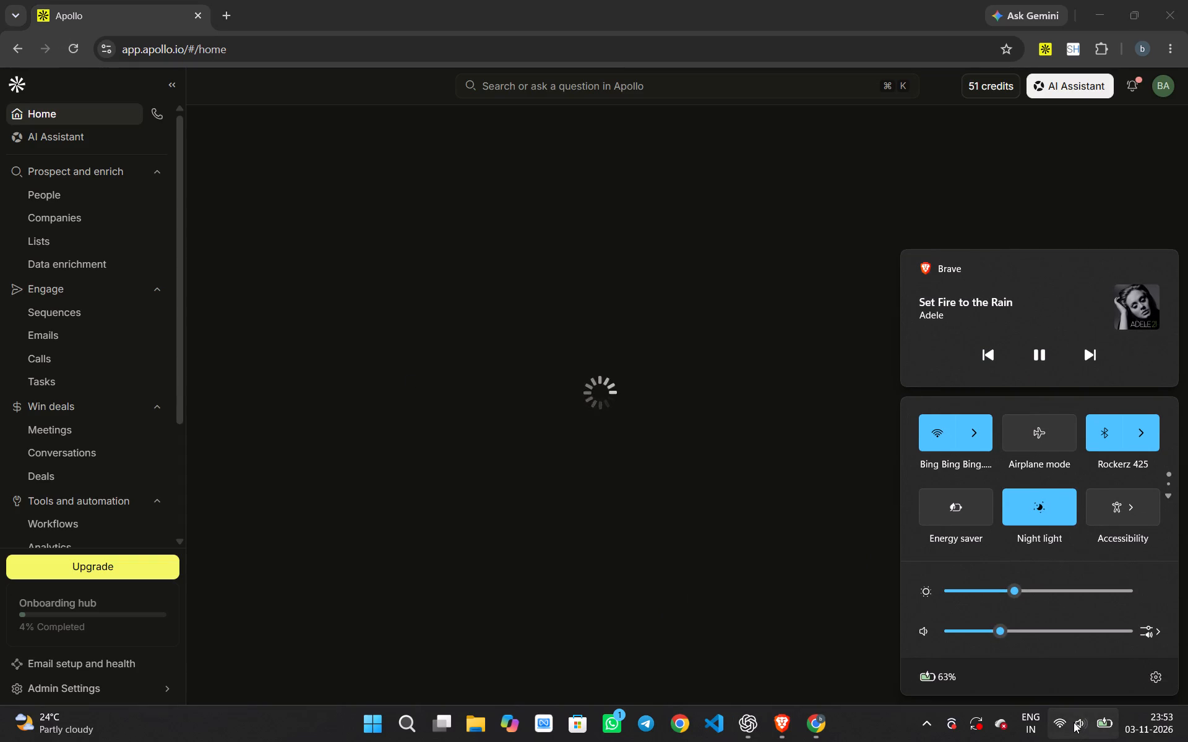
click(1036, 158)
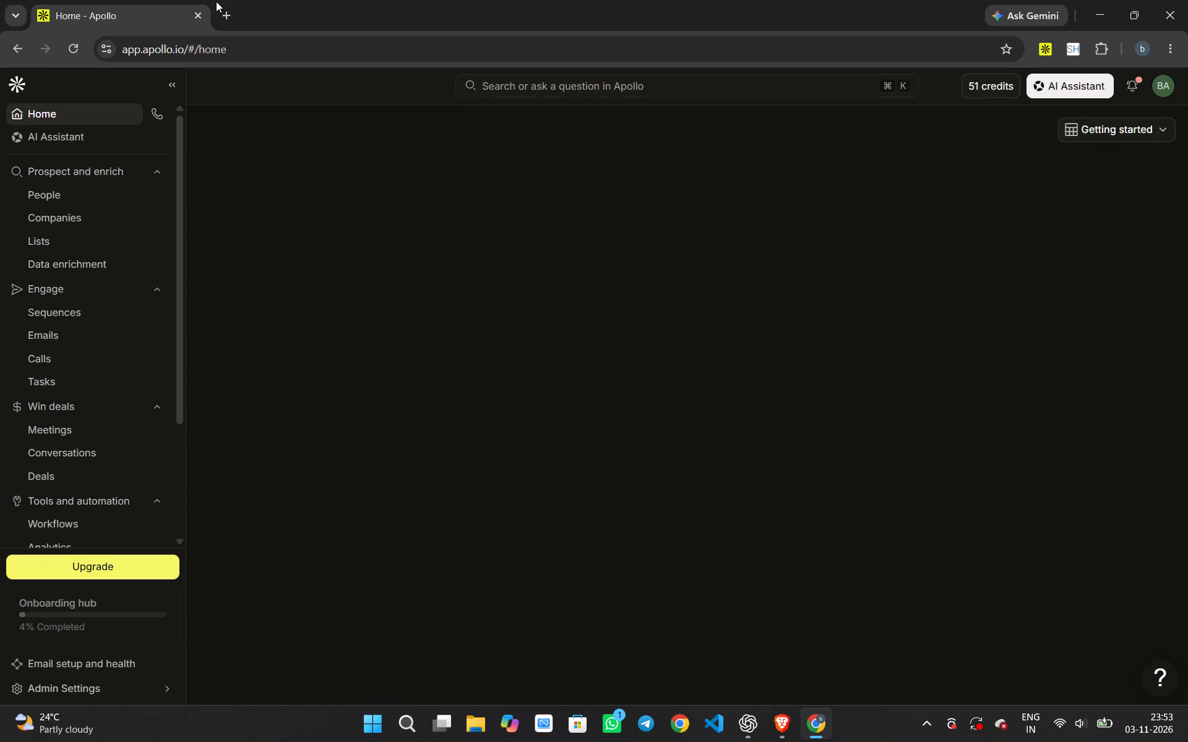
Close the baaba profile's Chrome window and open Chrome with the Octendnew profile.
click(1187, 0)
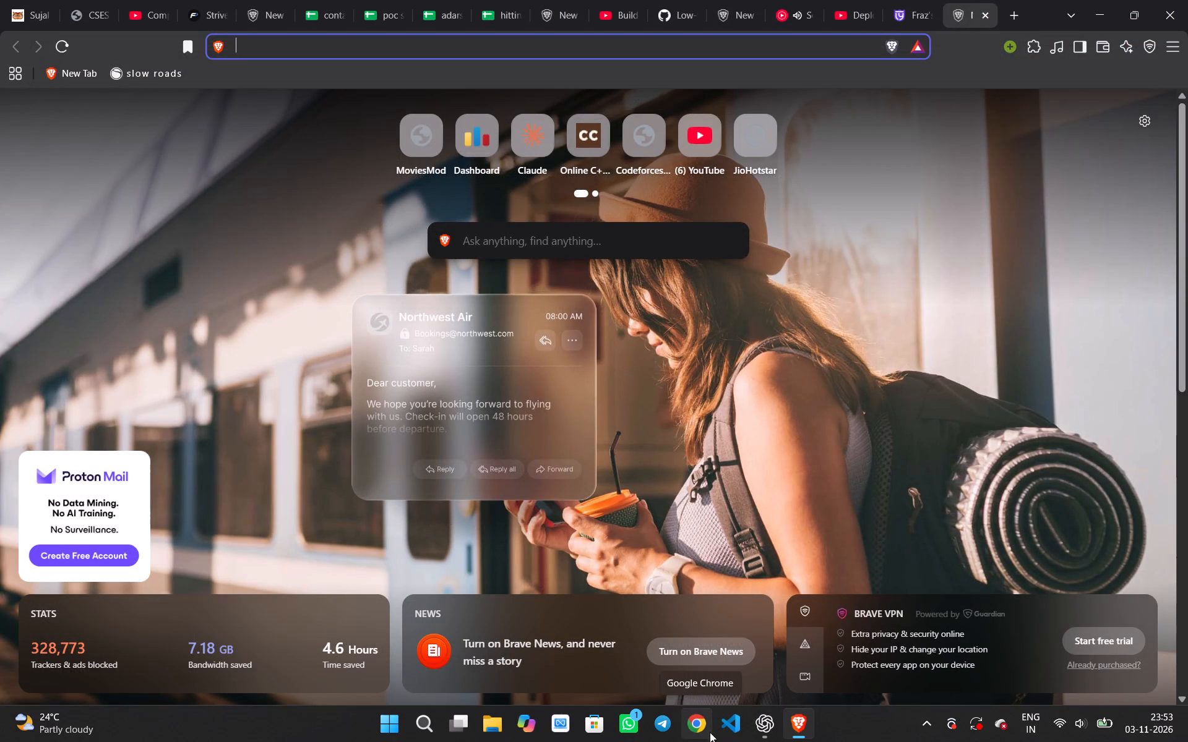
click(704, 730)
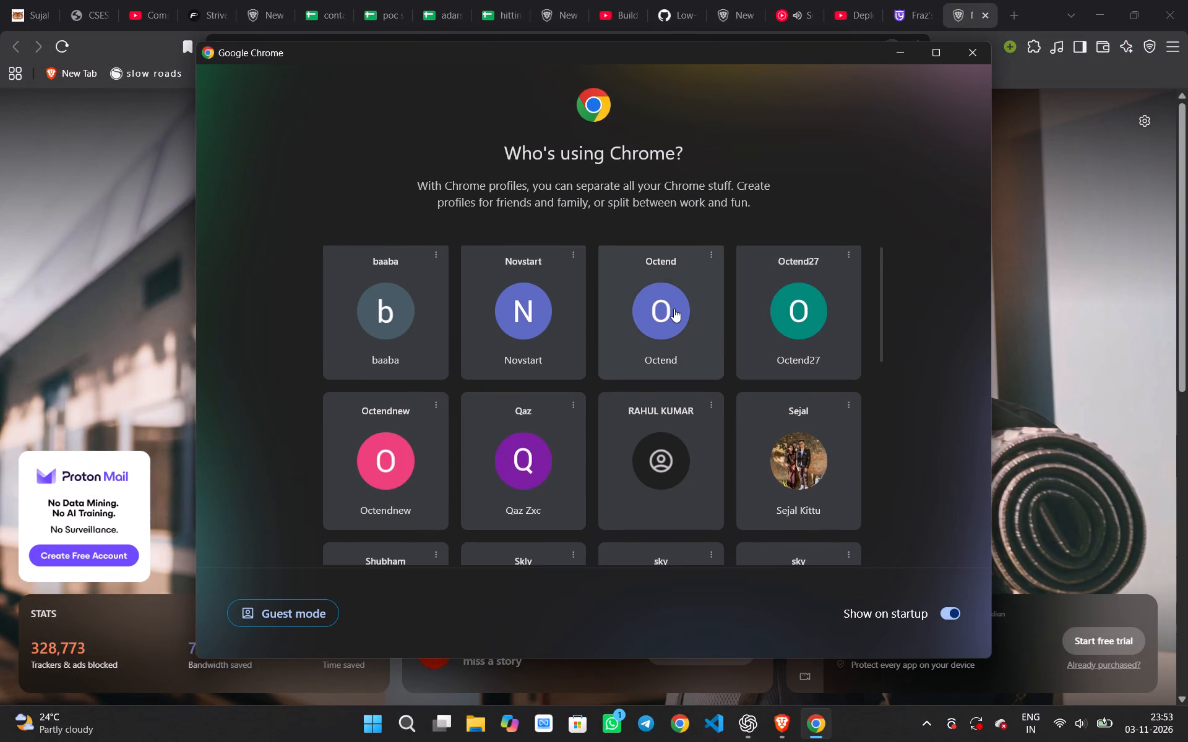
click(414, 458)
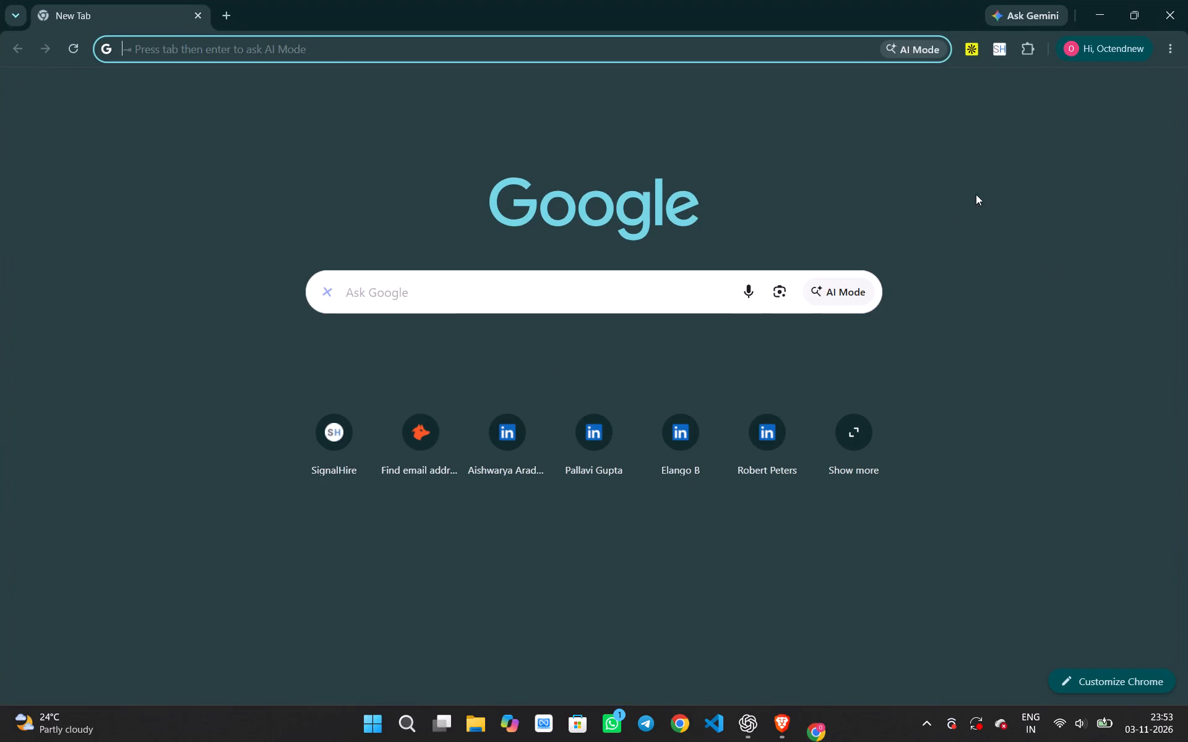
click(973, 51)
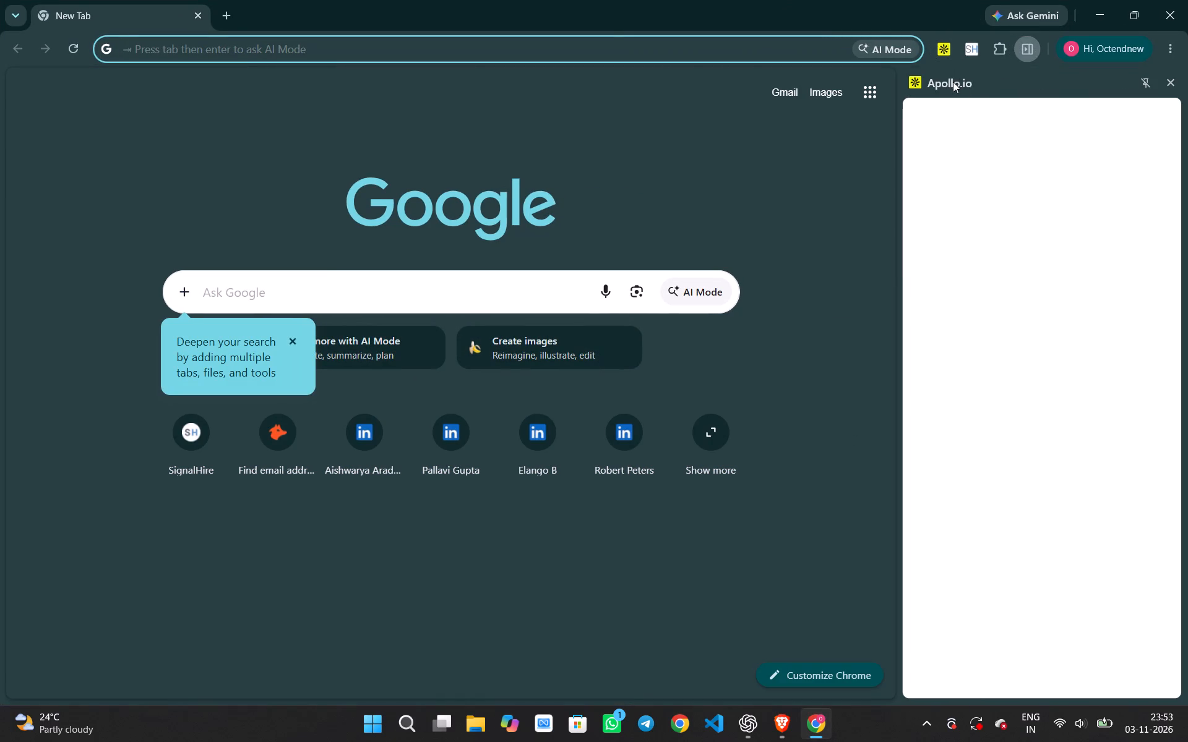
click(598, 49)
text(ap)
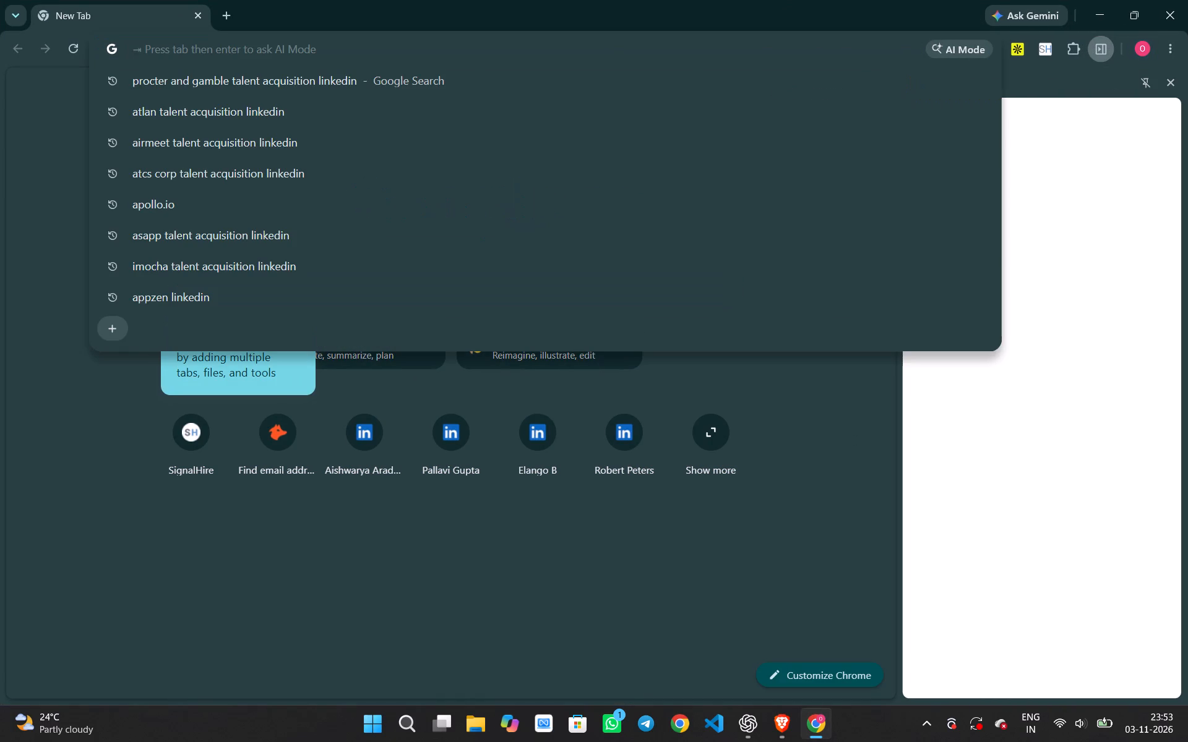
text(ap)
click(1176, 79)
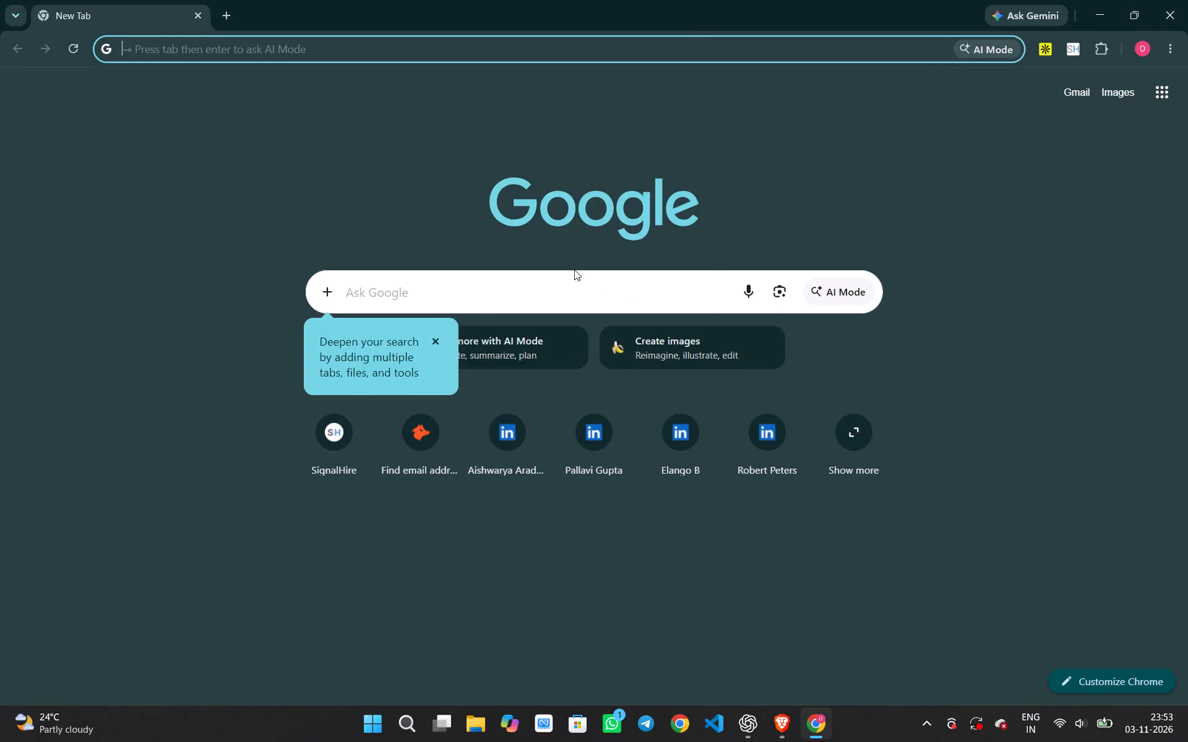
Enter ap in the new tab page's Google search to reach the apollo.io suggestion.
click(557, 299)
text(ap)
key(Down)
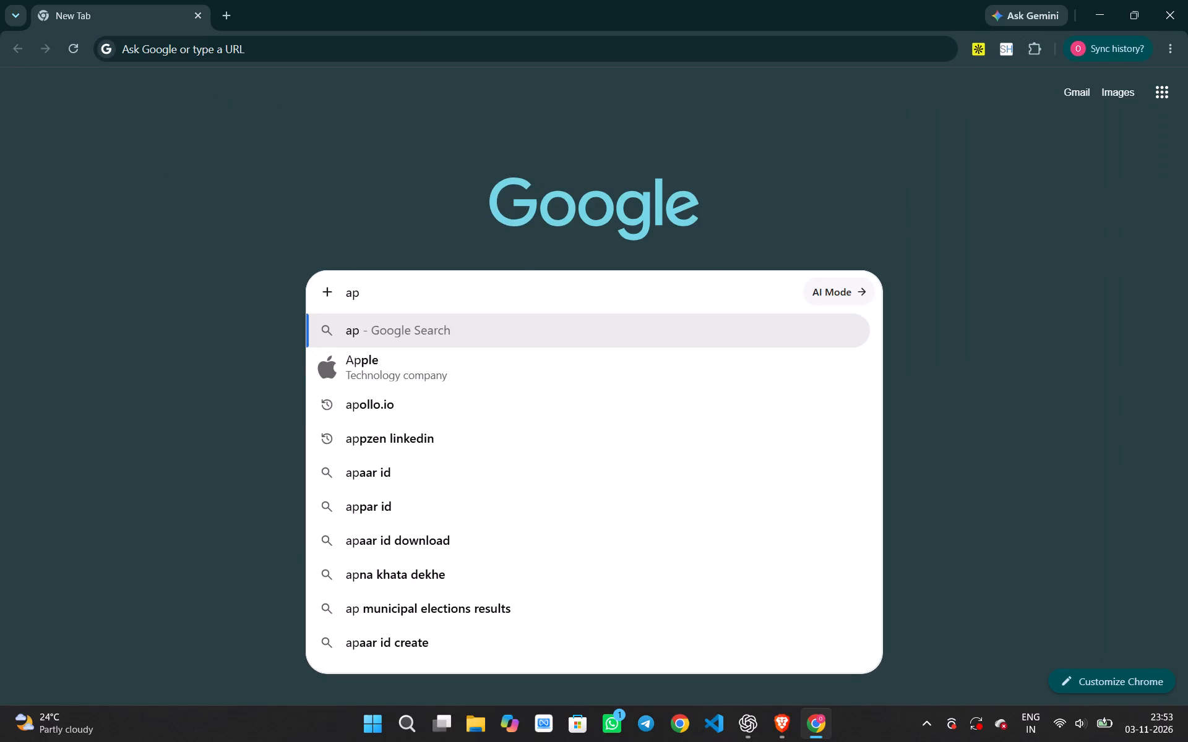
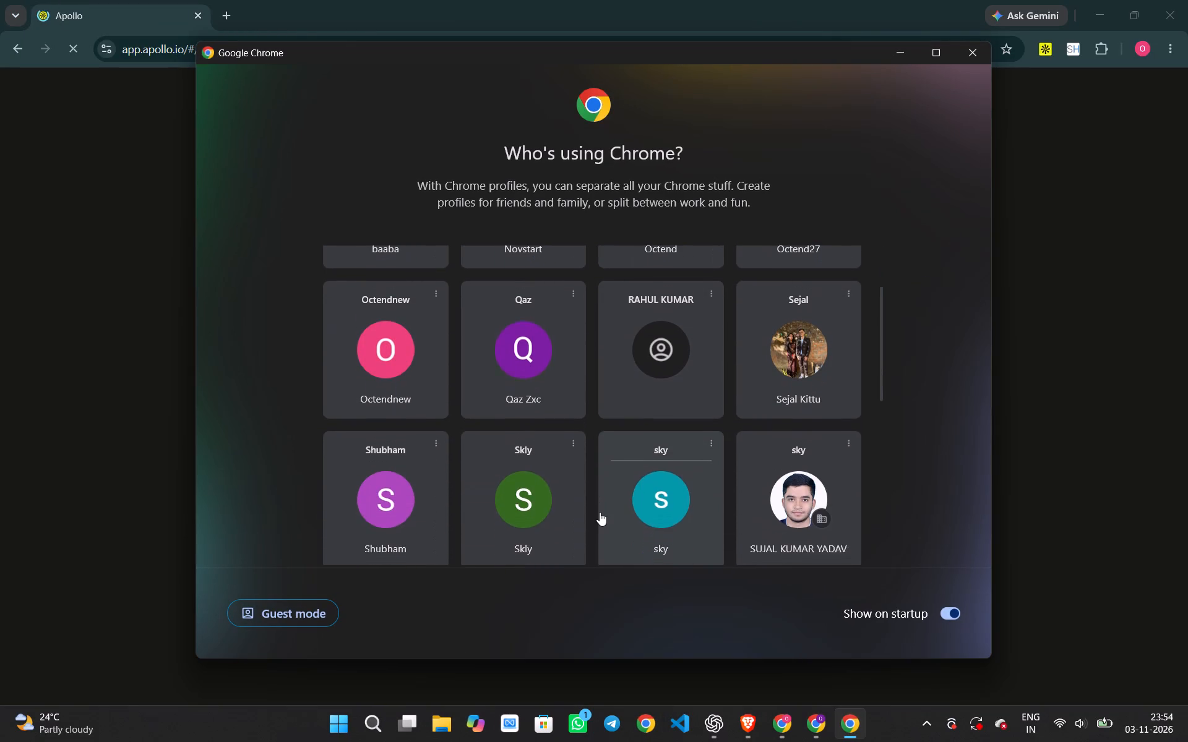
Open Chrome with the Stud profile from the profile chooser.
scroll(600, 512, down, 4)
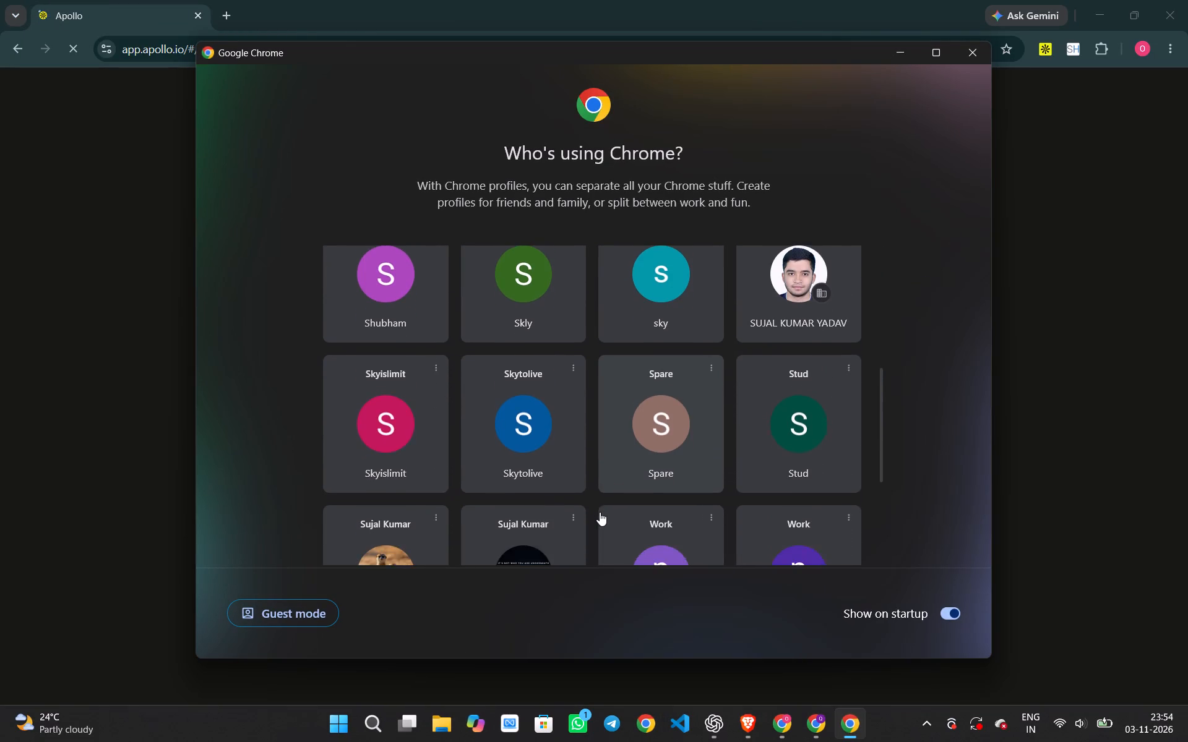
scroll(600, 512, down, 2)
scroll(650, 348, down, 1)
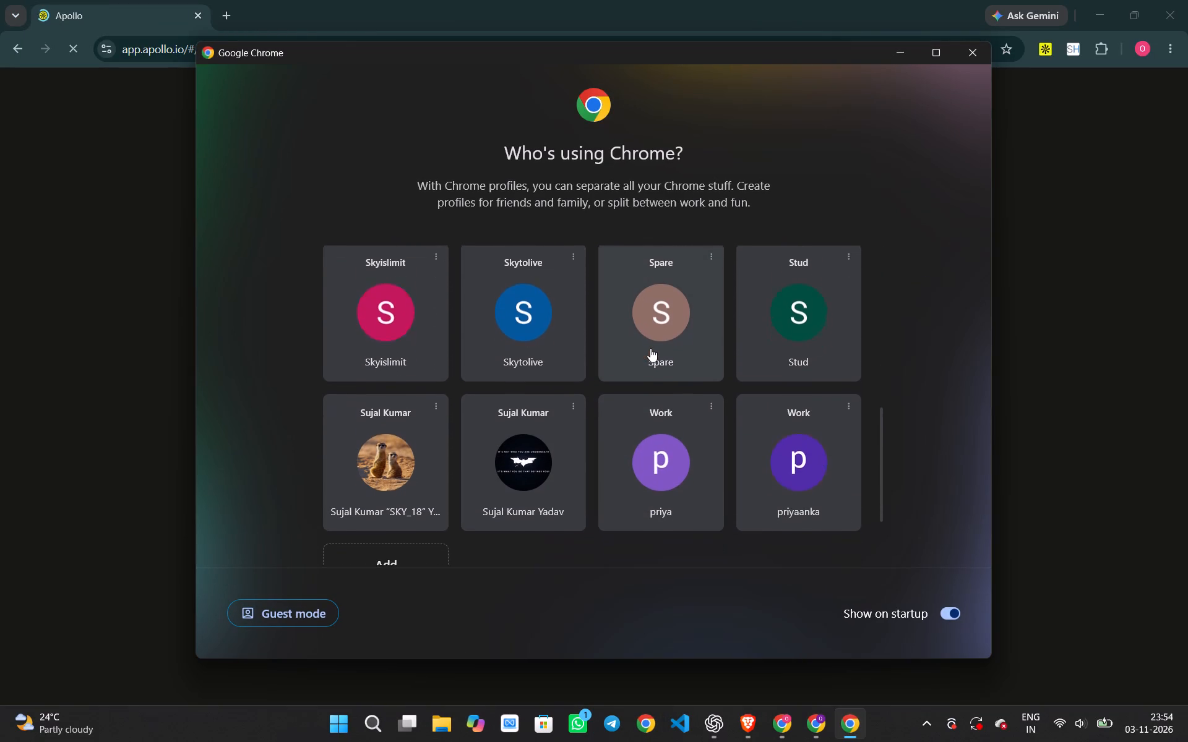
scroll(650, 348, down, 1)
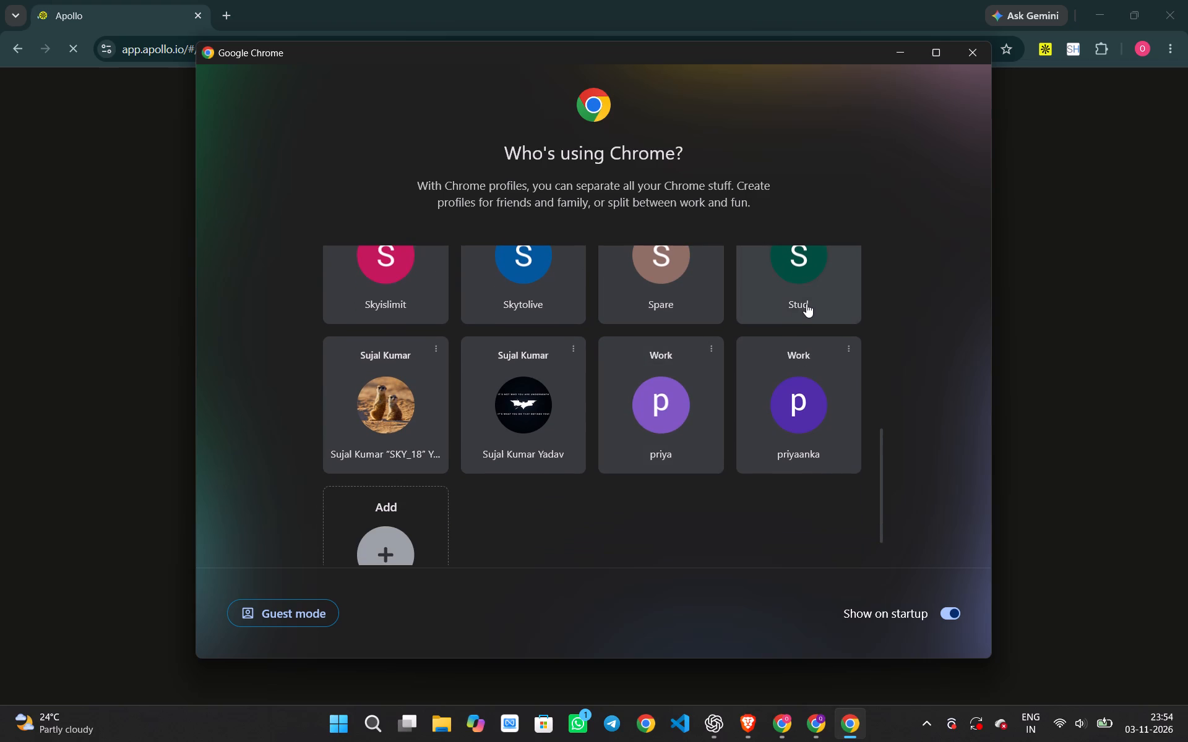
click(806, 304)
Switch to the Qaz profile's Chrome window with the apollo.io Google search.
click(819, 722)
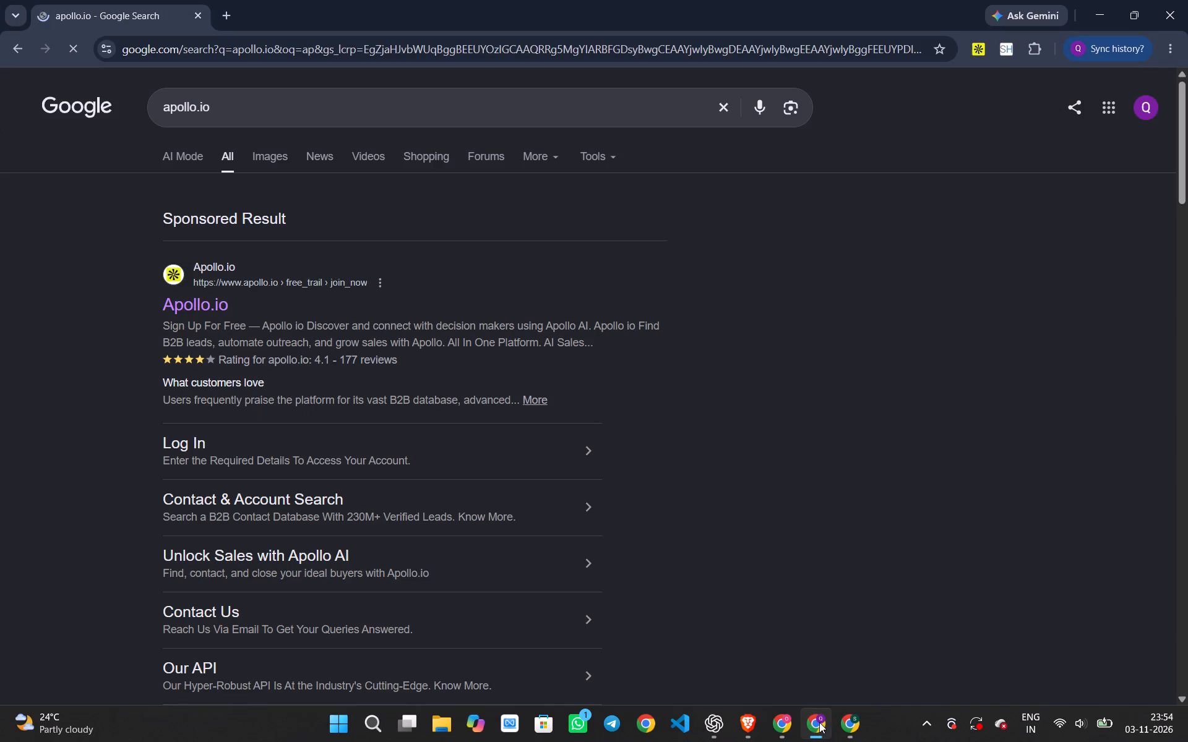
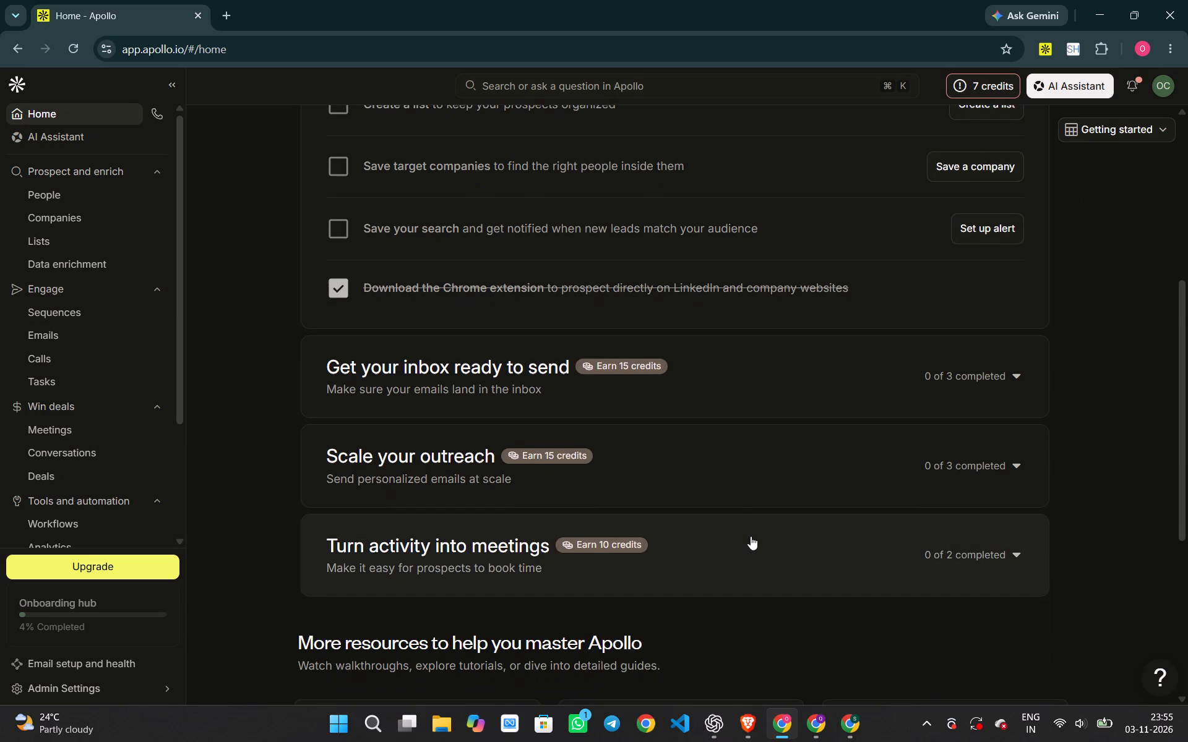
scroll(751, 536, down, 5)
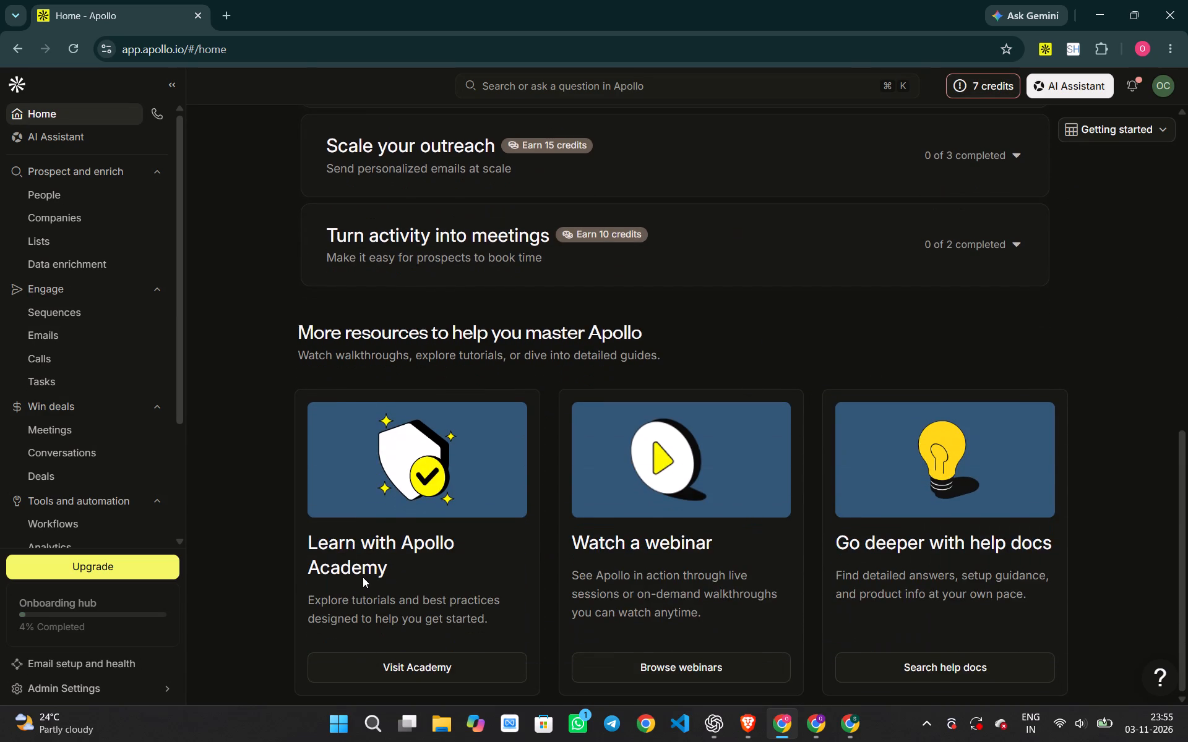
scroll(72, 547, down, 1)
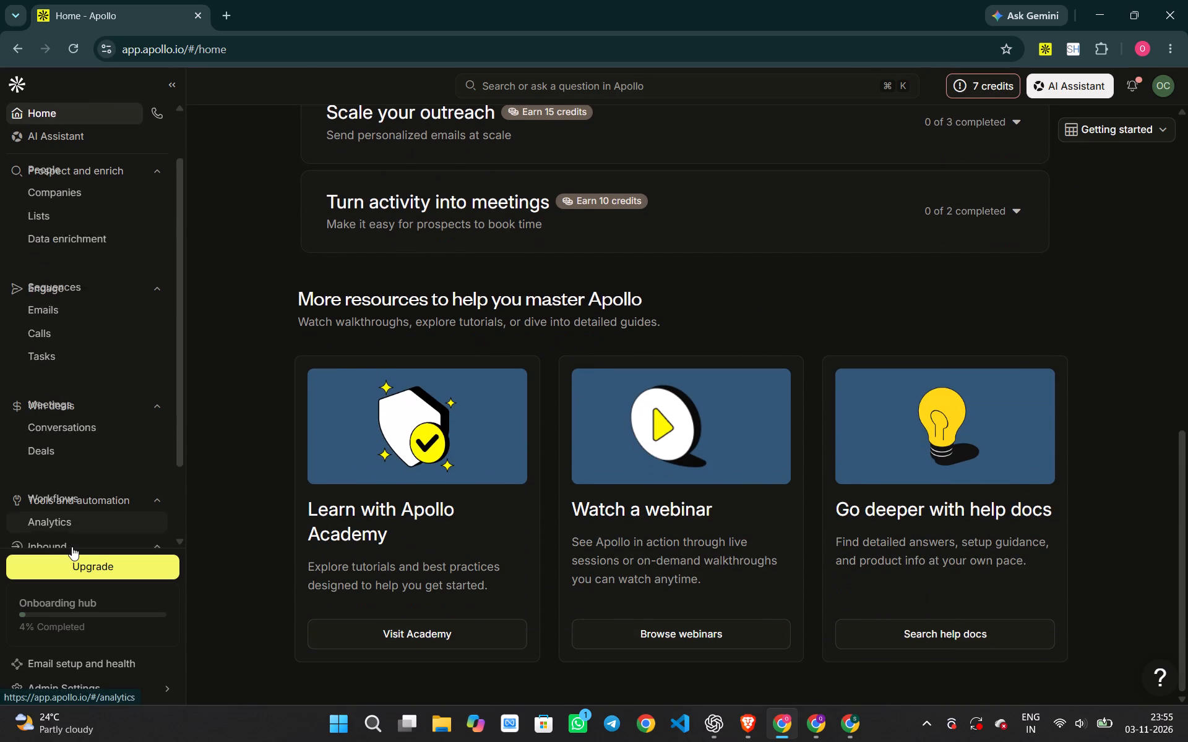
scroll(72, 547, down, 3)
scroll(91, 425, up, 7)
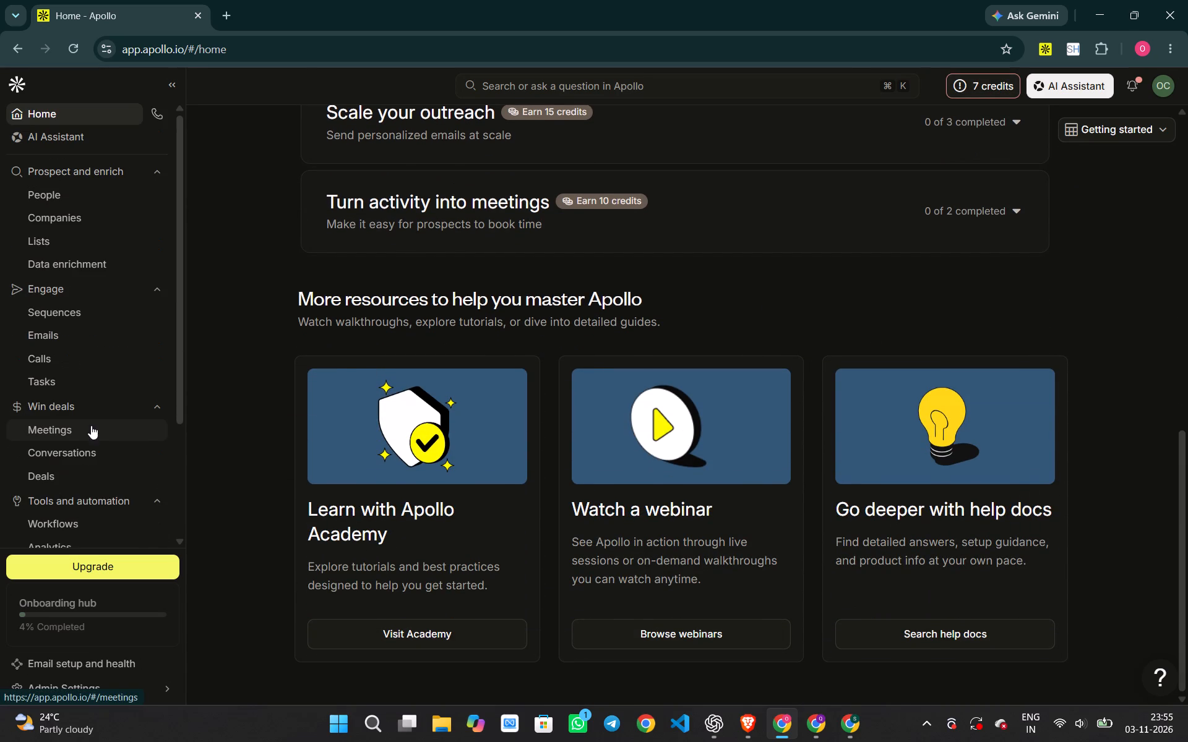
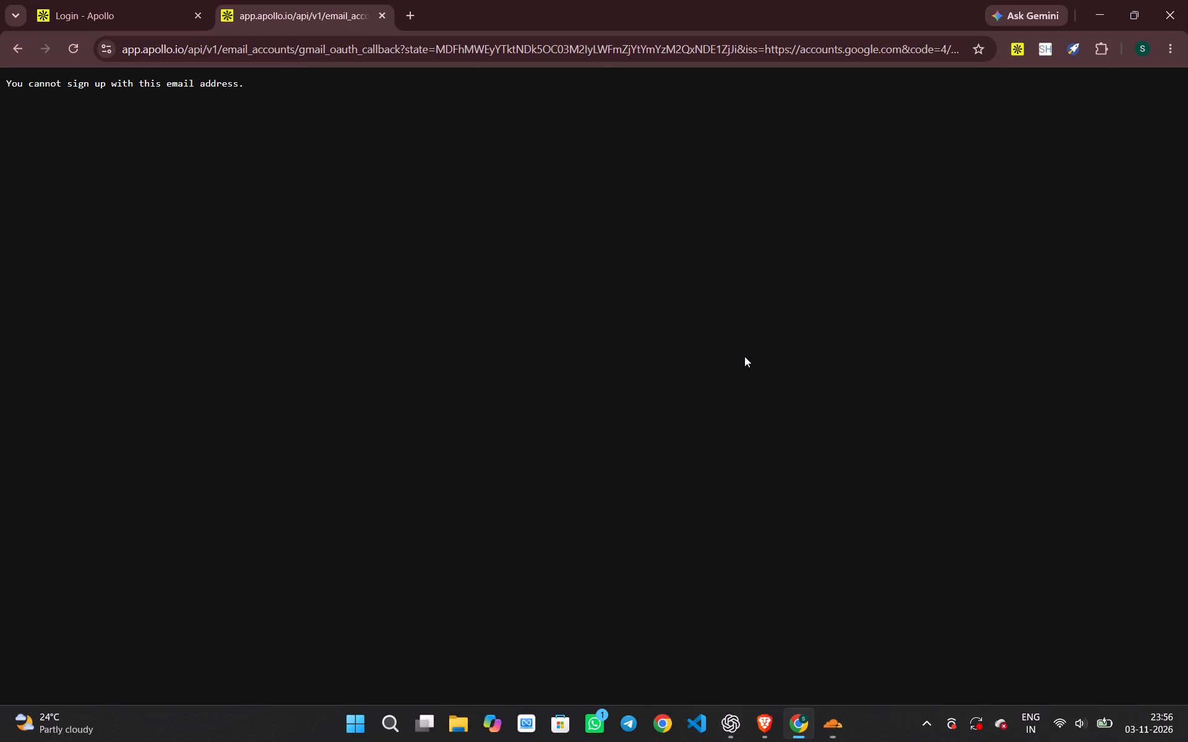
Close the Chrome window holding the Apollo login and email sign-up tabs.
click(1187, 0)
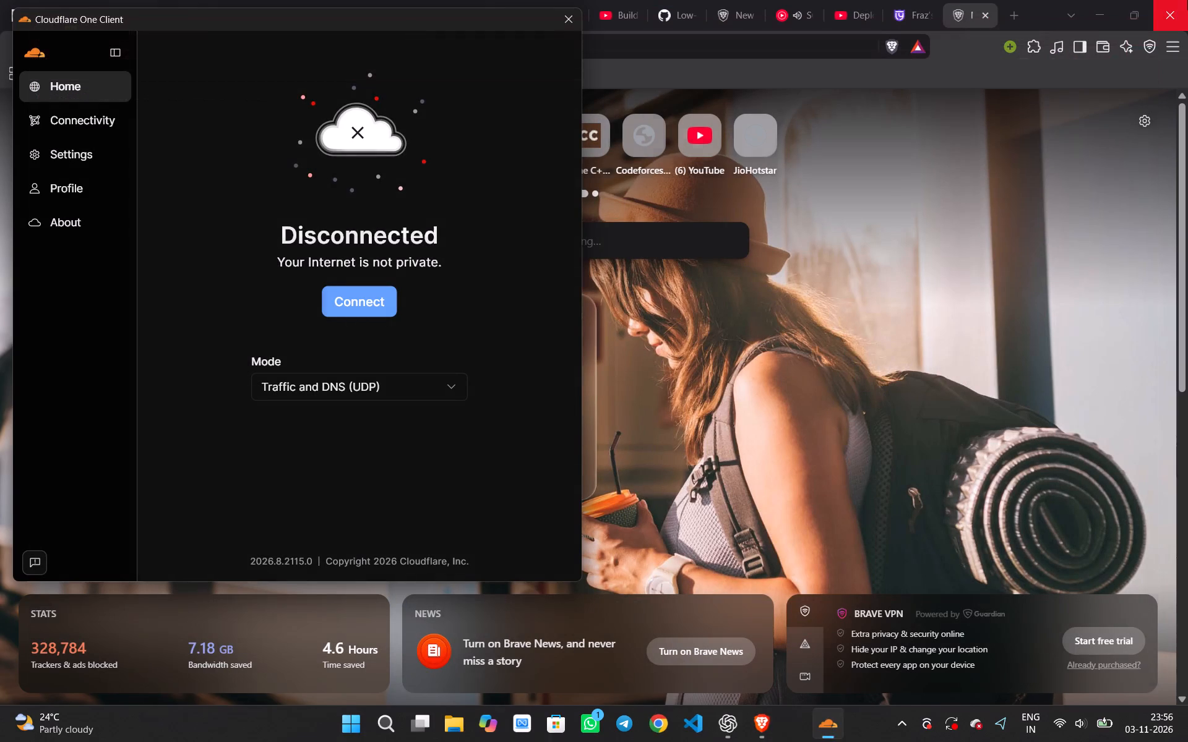
click(679, 740)
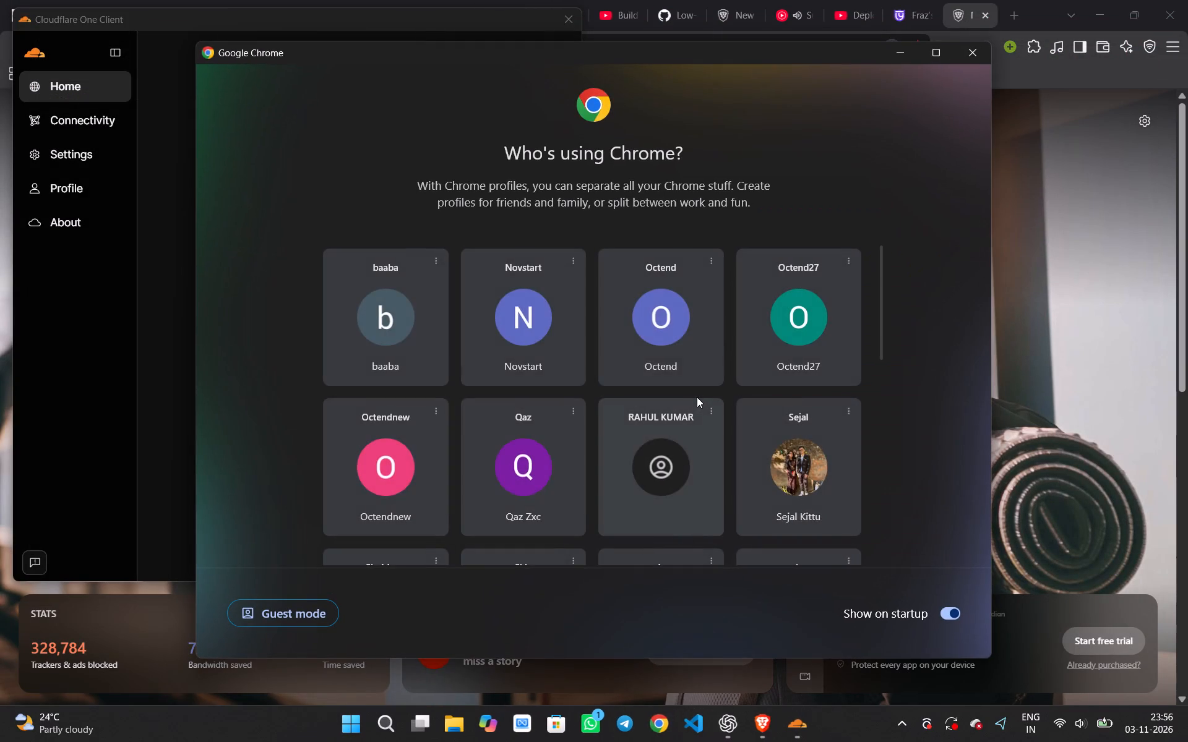
scroll(697, 397, down, 5)
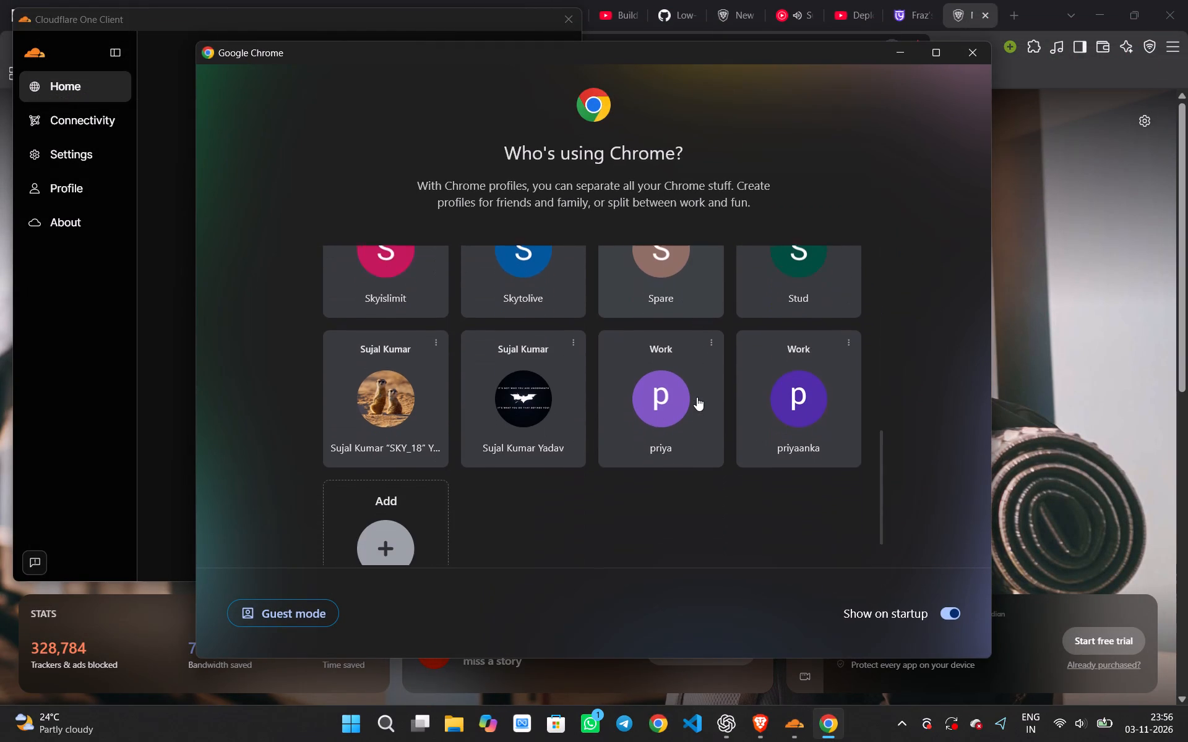
scroll(618, 420, down, 1)
scroll(700, 382, down, 1)
scroll(700, 382, up, 1)
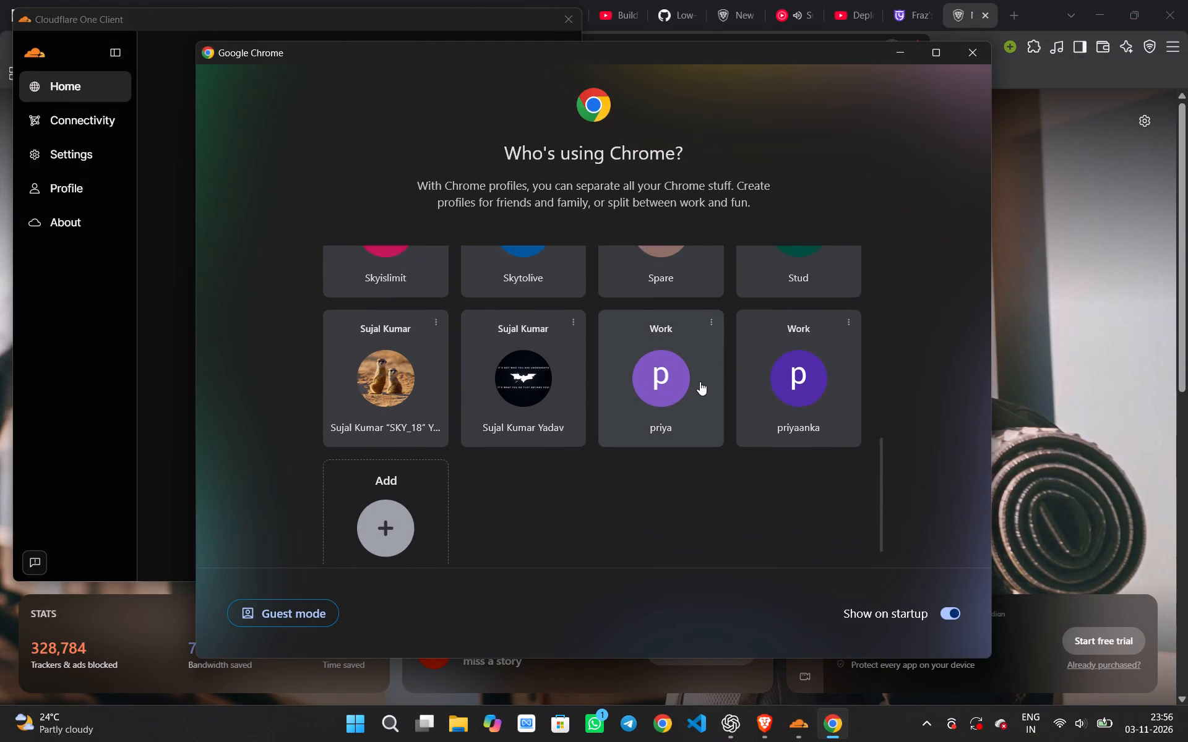
scroll(700, 382, up, 1)
scroll(700, 382, down, 1)
scroll(523, 388, up, 1)
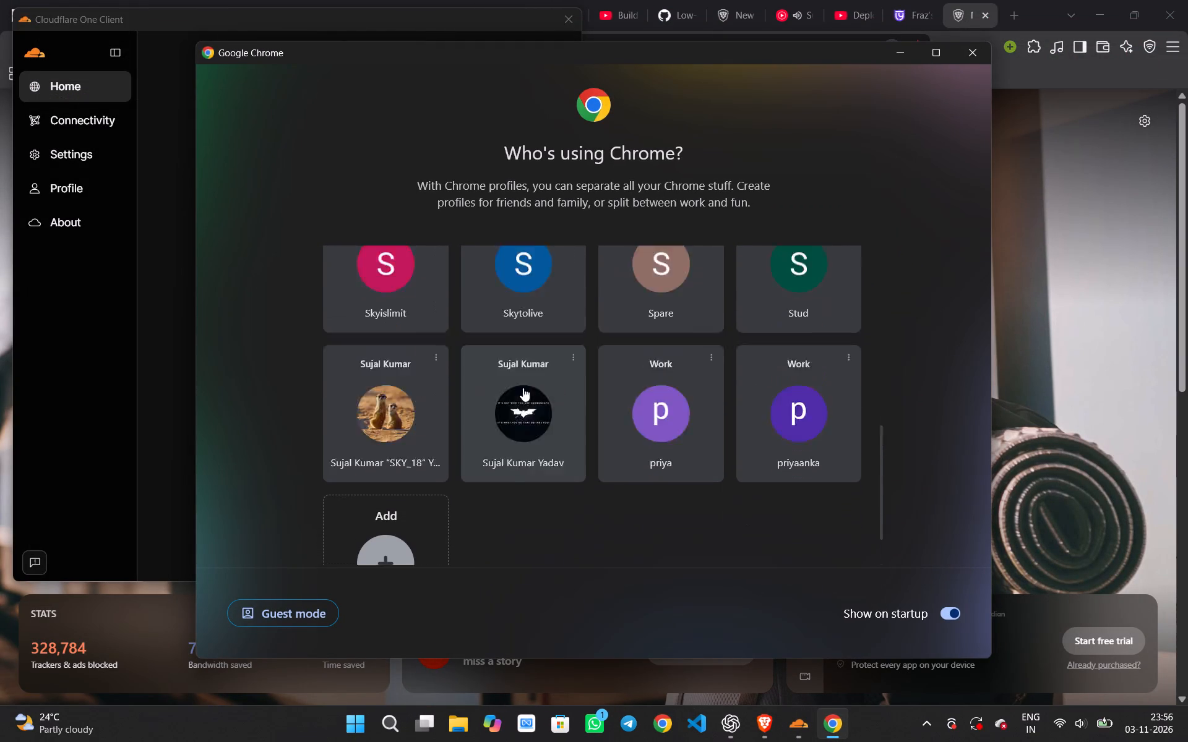
scroll(523, 388, up, 4)
scroll(523, 388, down, 3)
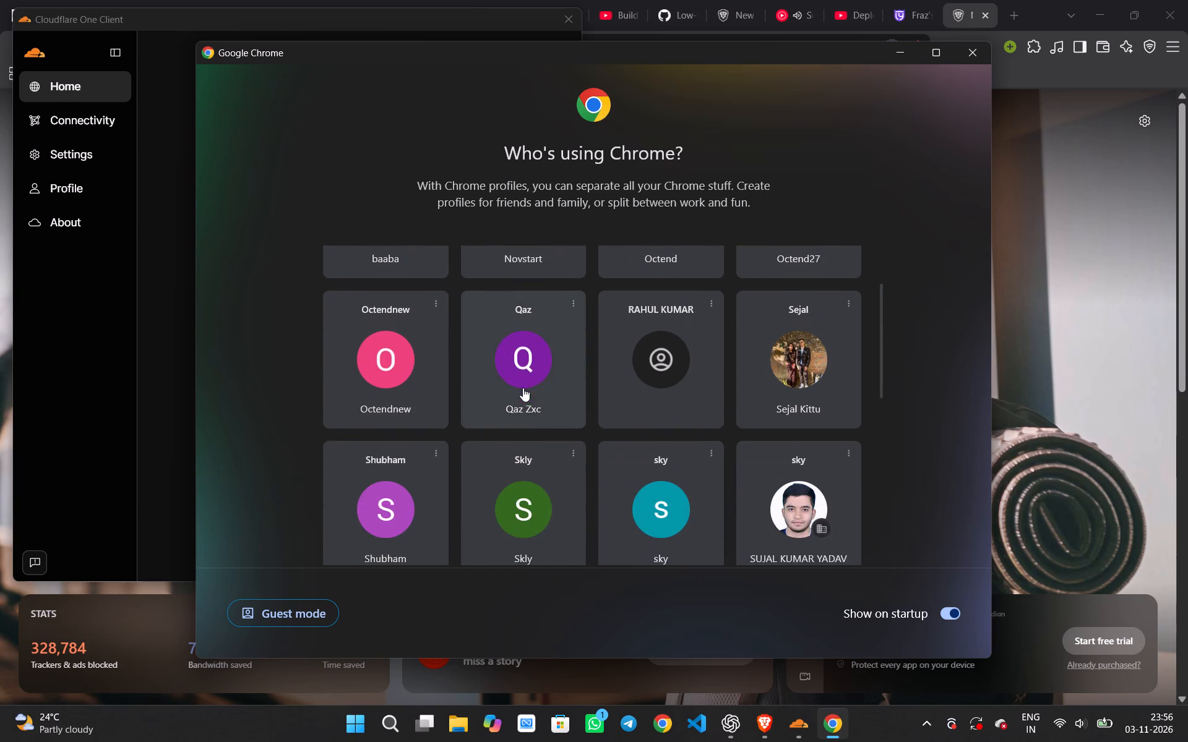
scroll(523, 388, down, 4)
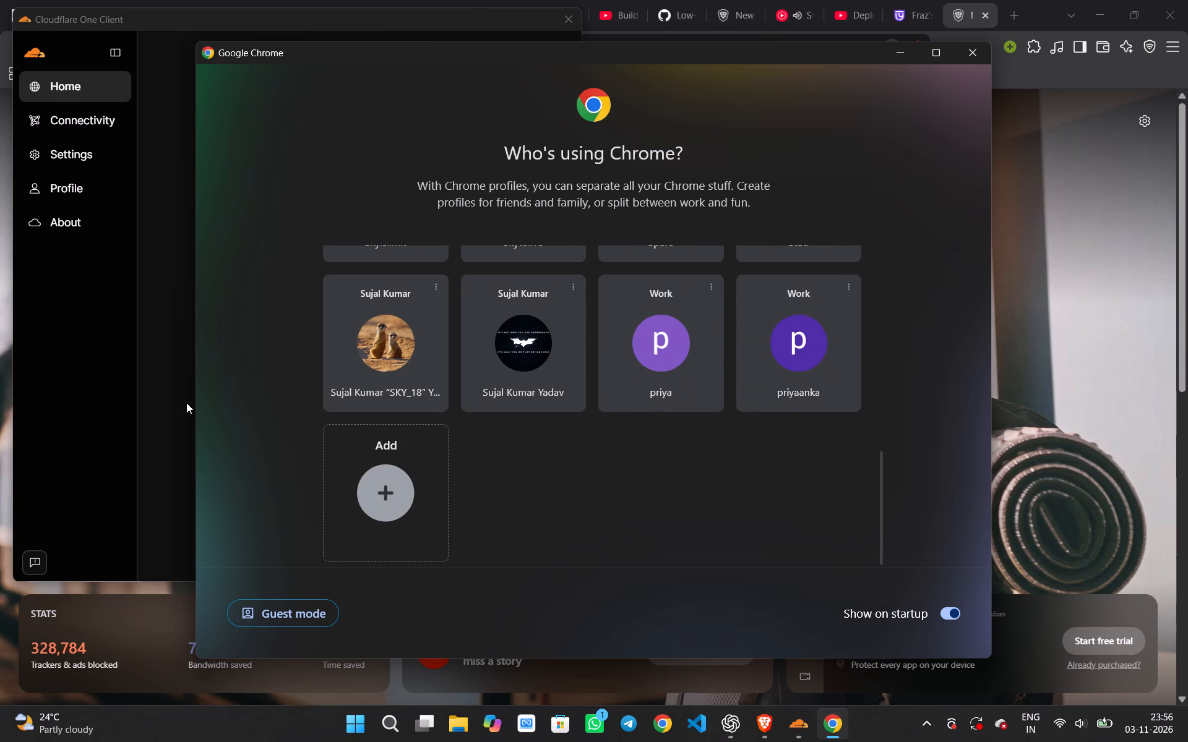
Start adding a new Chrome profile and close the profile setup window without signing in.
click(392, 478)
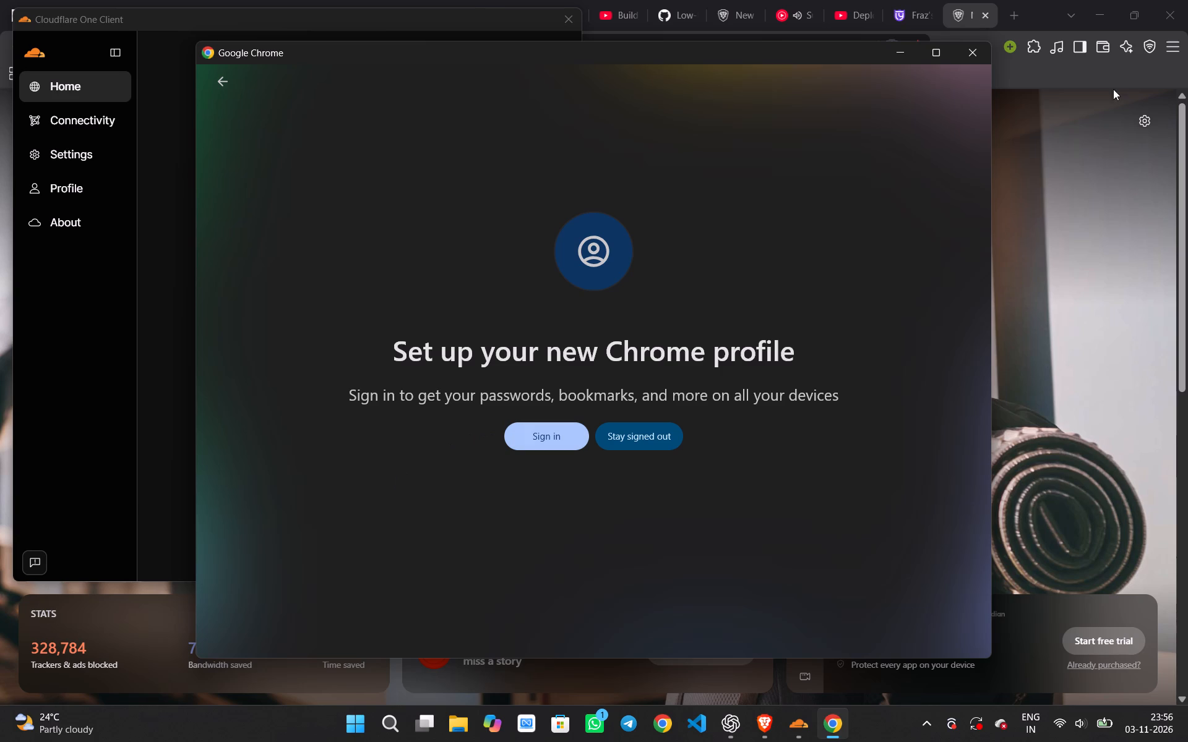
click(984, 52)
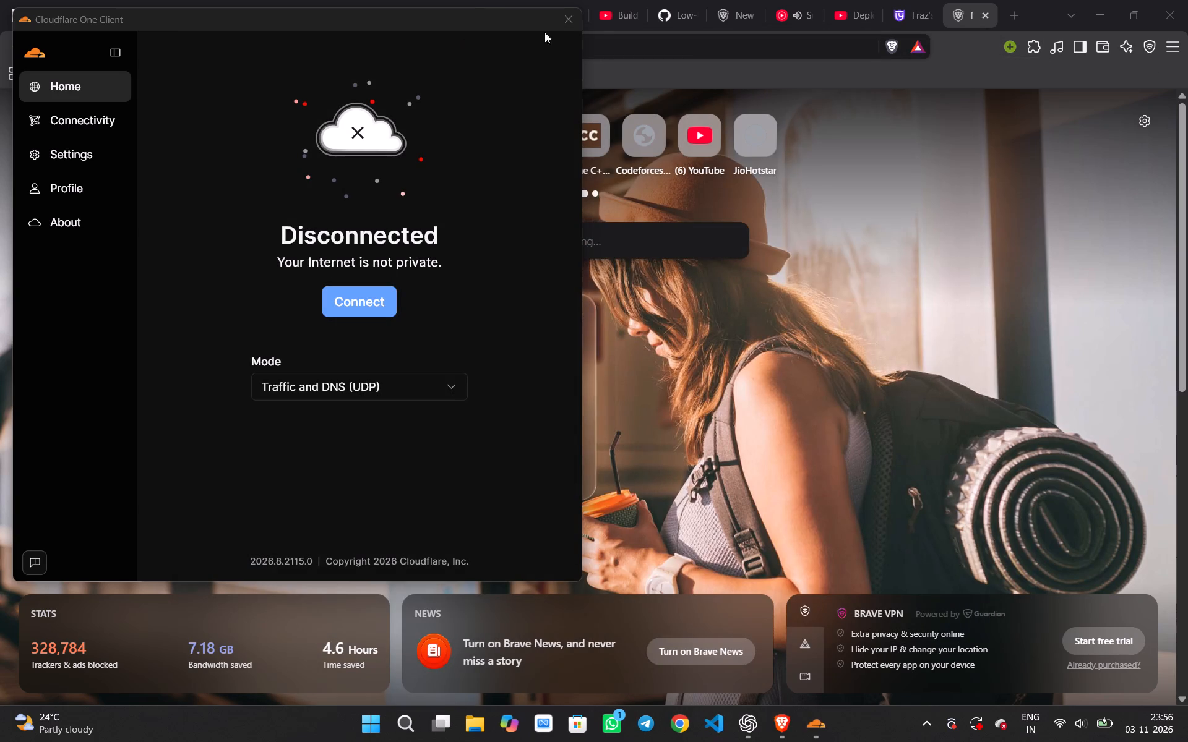
Close the Cloudflare One Client window.
click(560, 30)
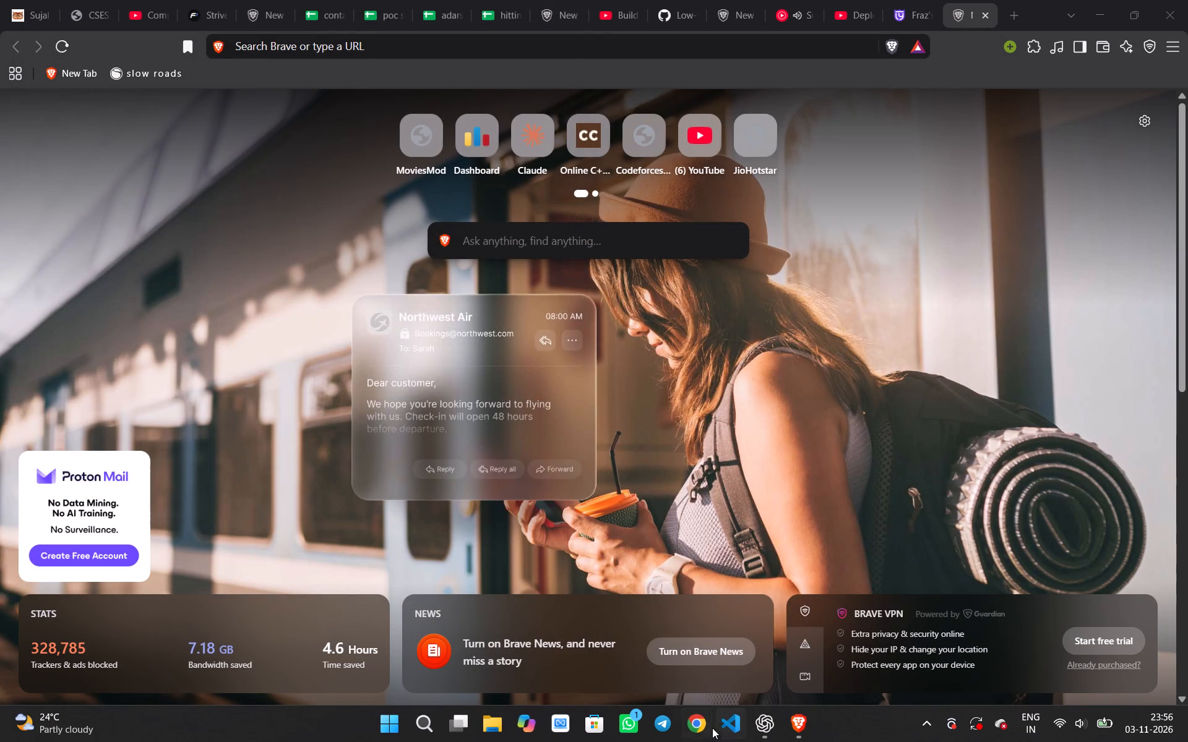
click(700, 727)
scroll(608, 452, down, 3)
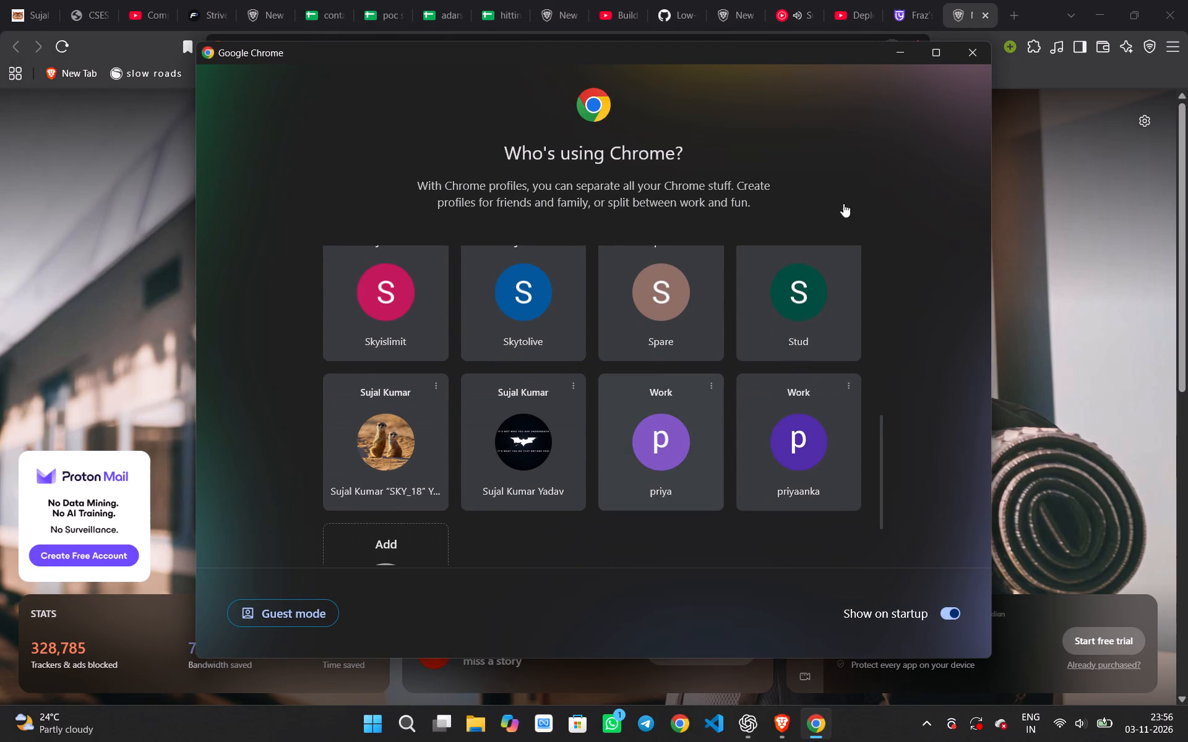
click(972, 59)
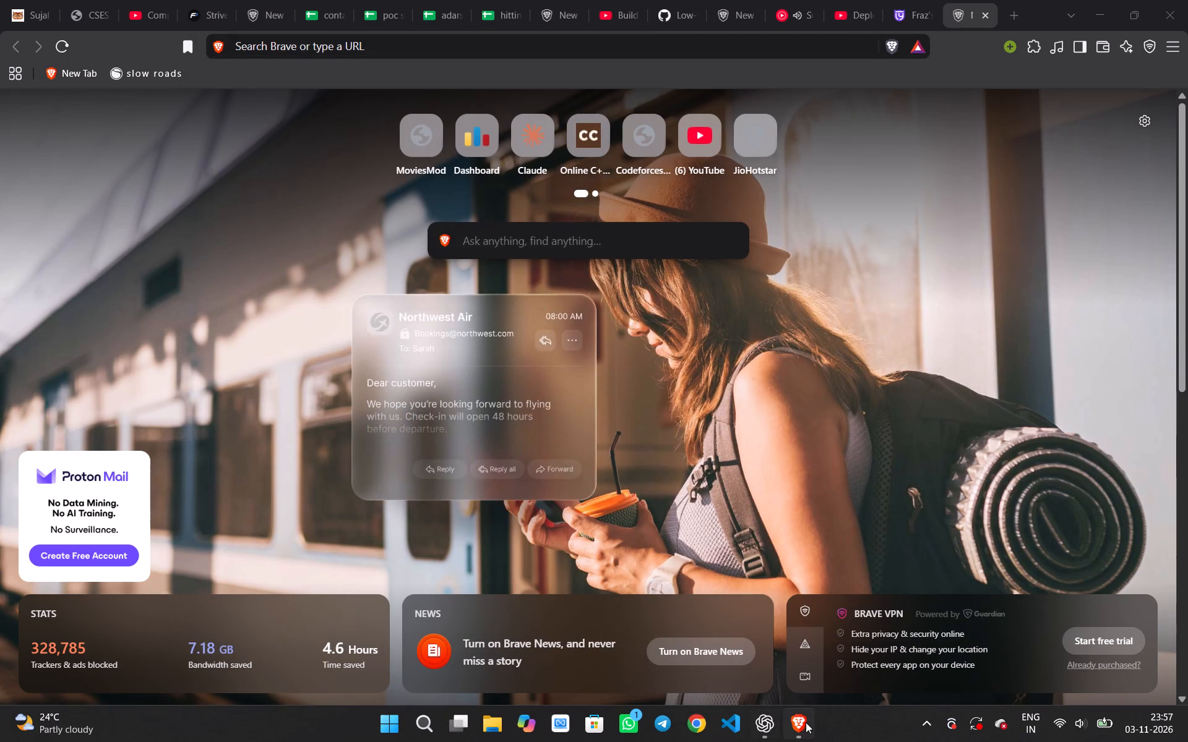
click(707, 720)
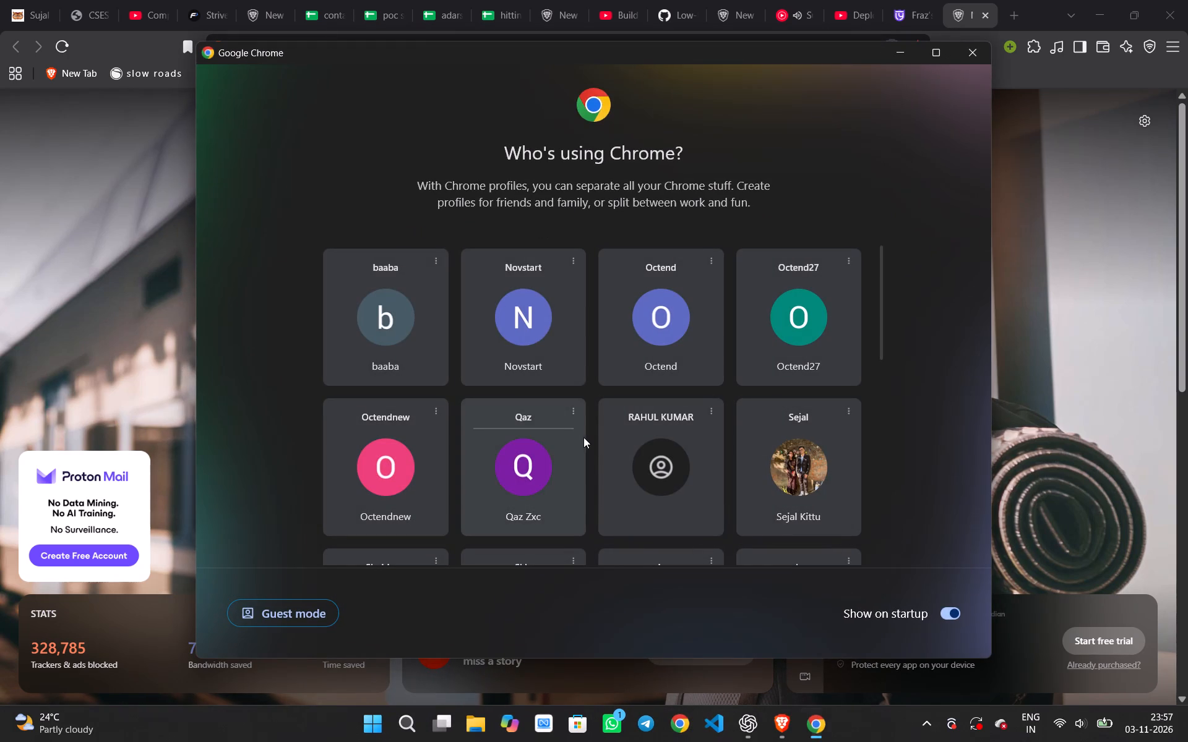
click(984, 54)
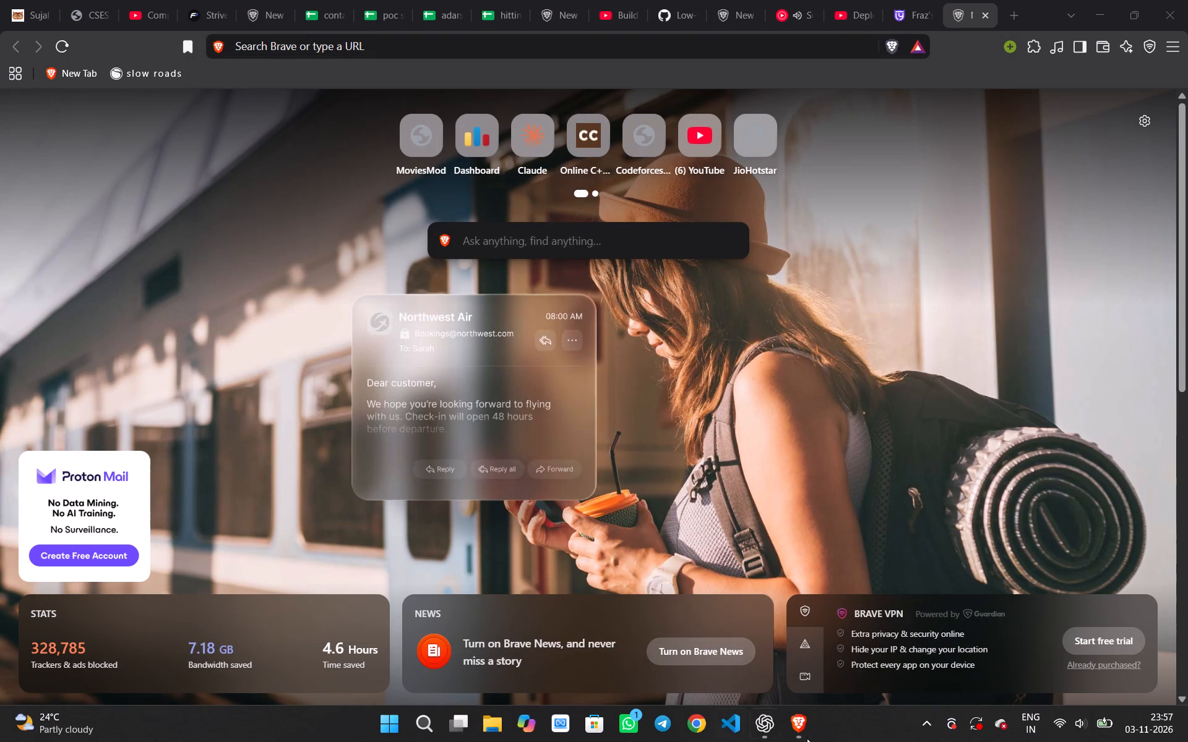
Check the most recent HR contact entries at the end of the contact detail spreadsheet, from HabileLabs back to AIMLEAP.
click(334, 0)
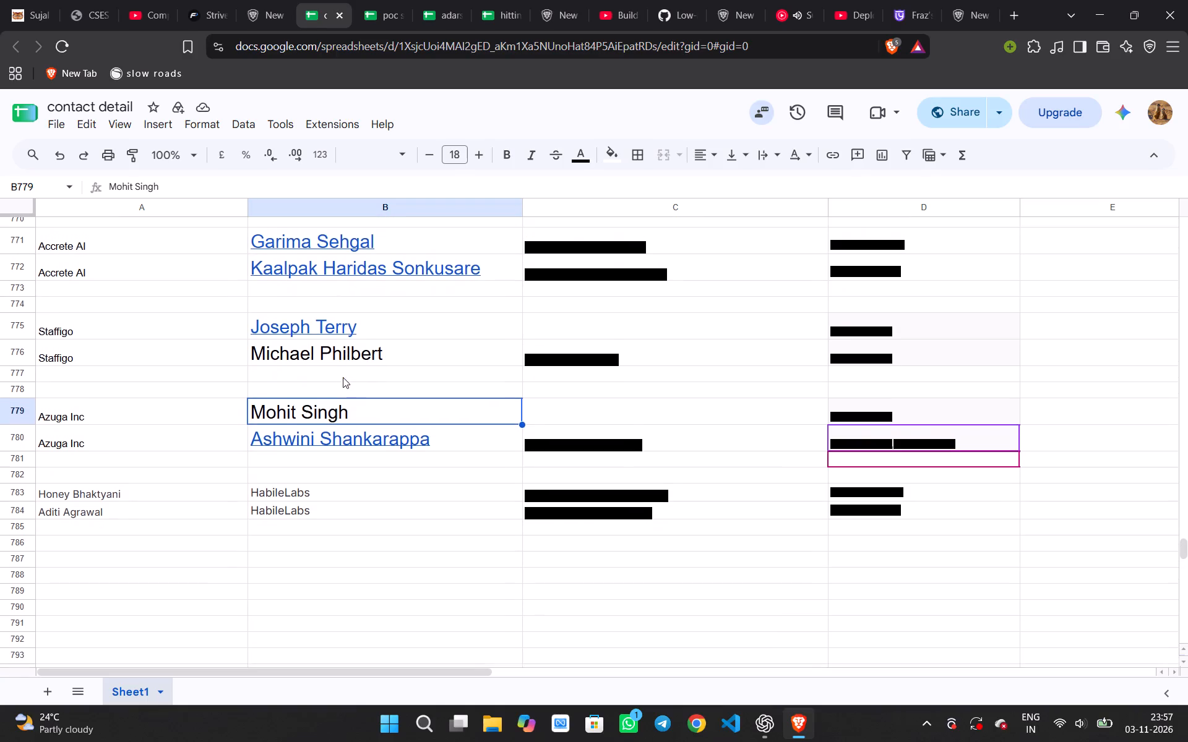
scroll(343, 377, up, 1)
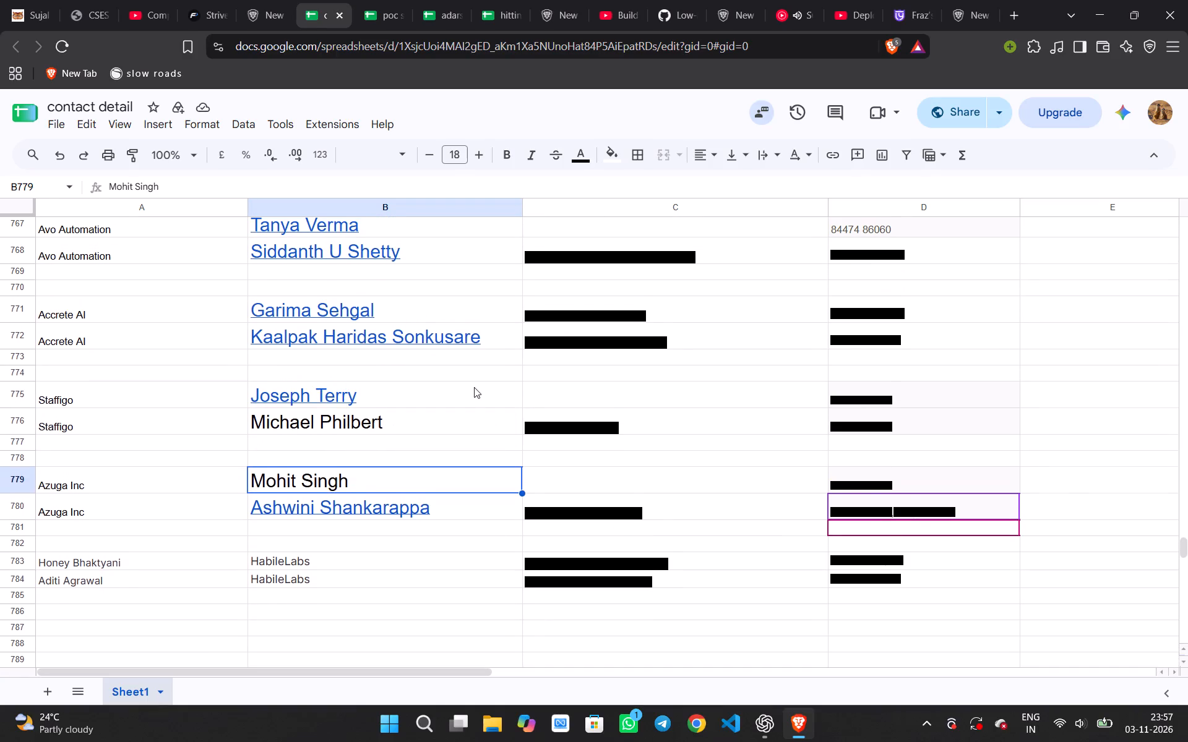
click(474, 387)
click(352, 473)
click(376, 408)
scroll(376, 408, up, 1)
click(407, 358)
scroll(407, 358, up, 1)
click(419, 358)
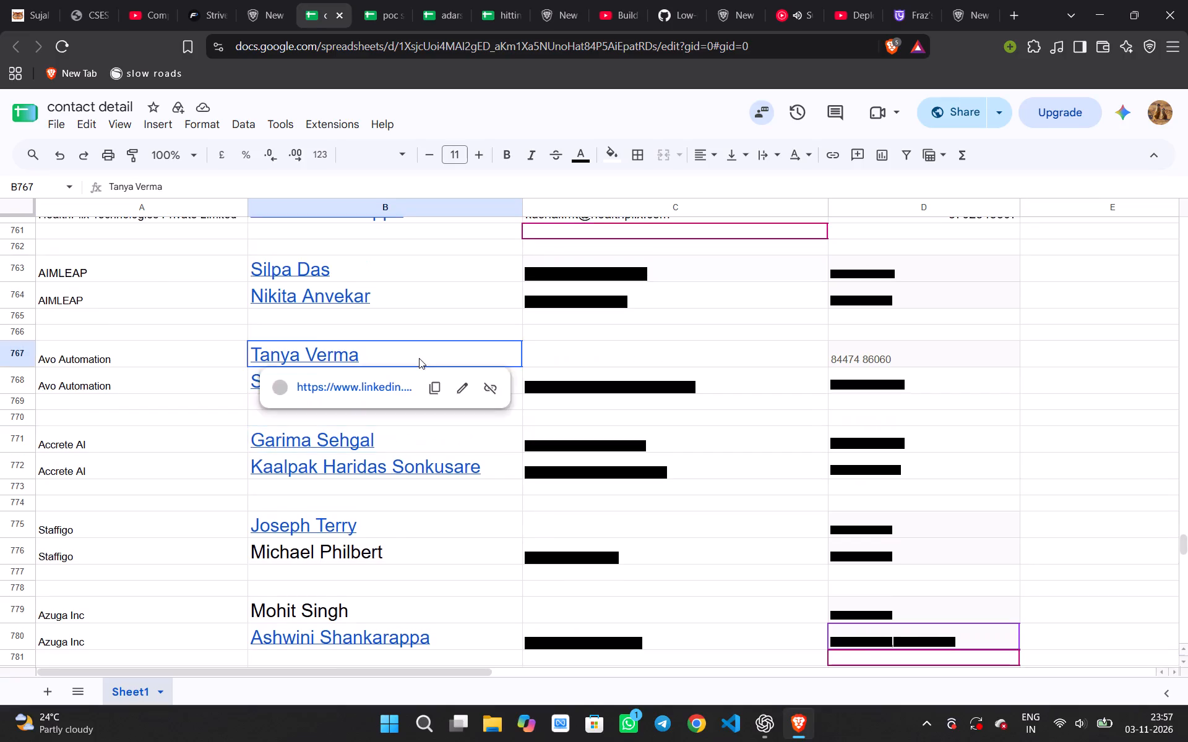
scroll(419, 358, up, 1)
click(419, 358)
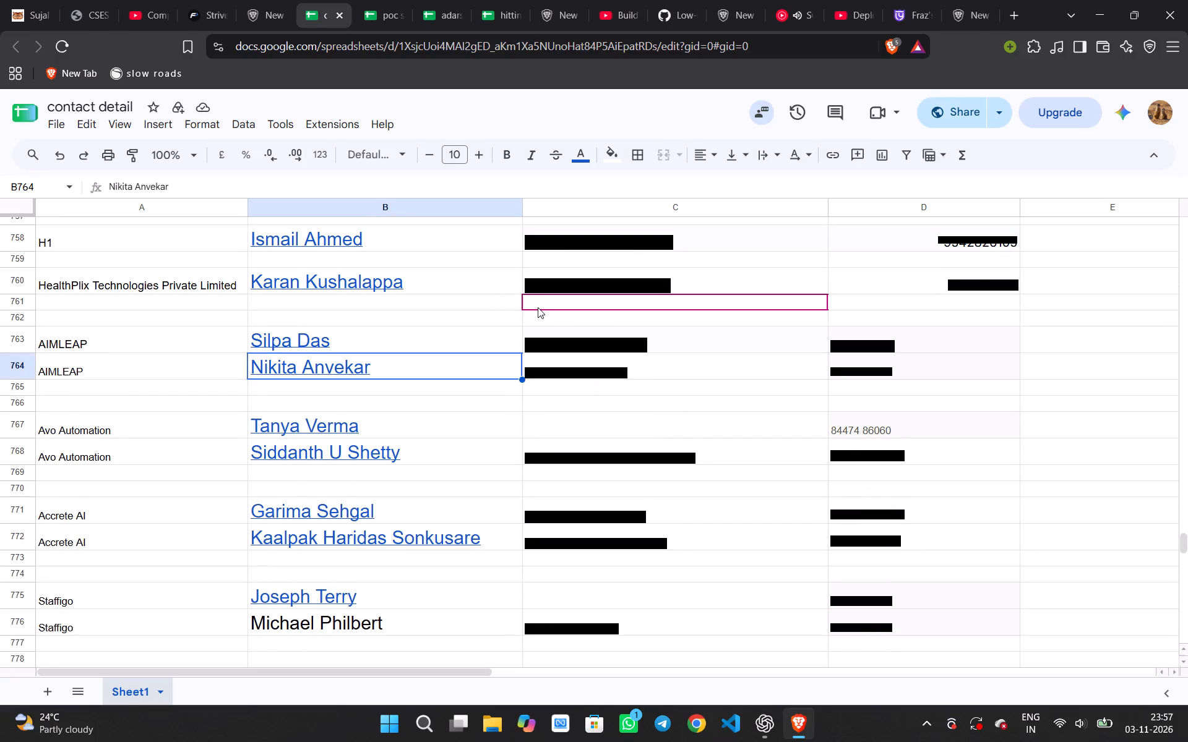
Review the earlier company contacts and their call-status notes in the contact detail sheet, going back from HealthPlix to Porter.
scroll(538, 307, up, 1)
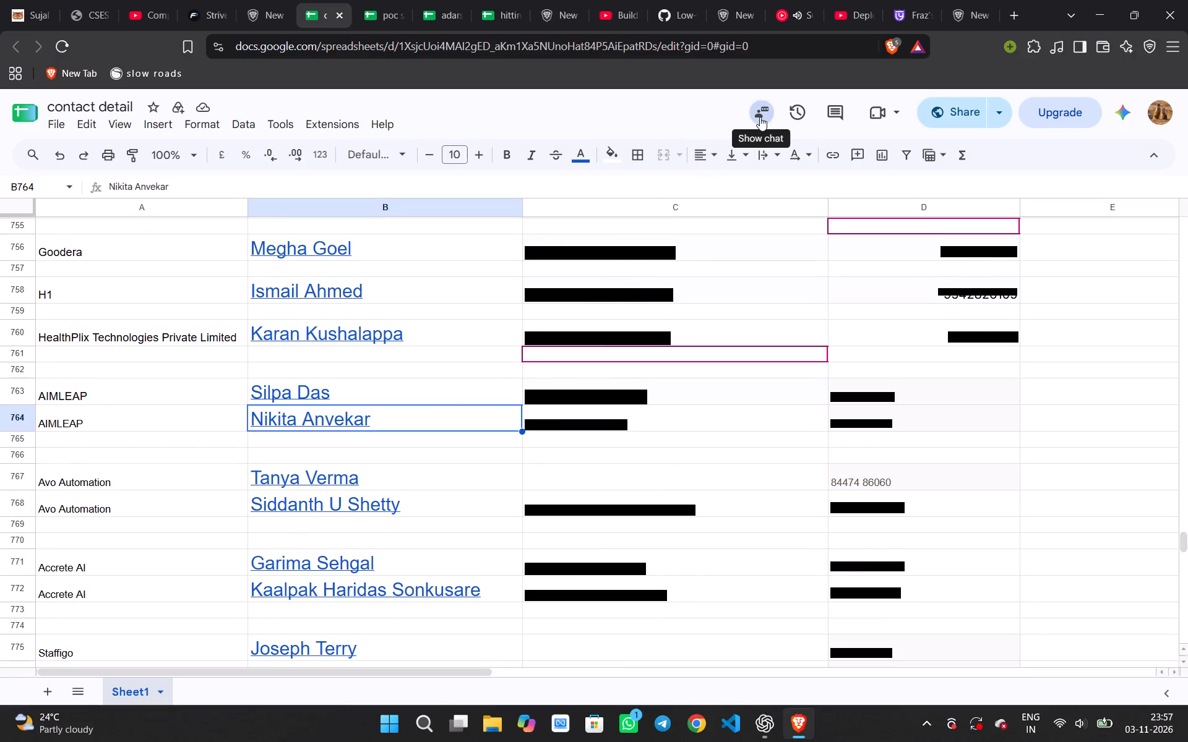
scroll(424, 323, up, 4)
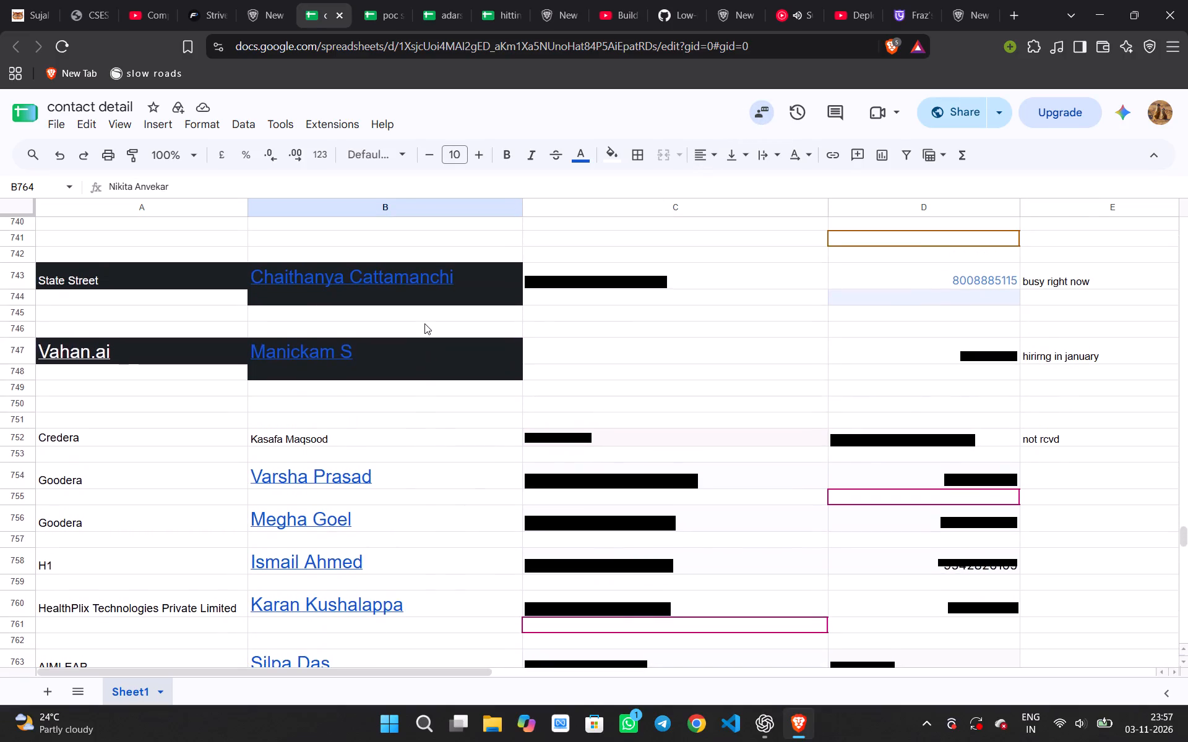
scroll(424, 323, up, 1)
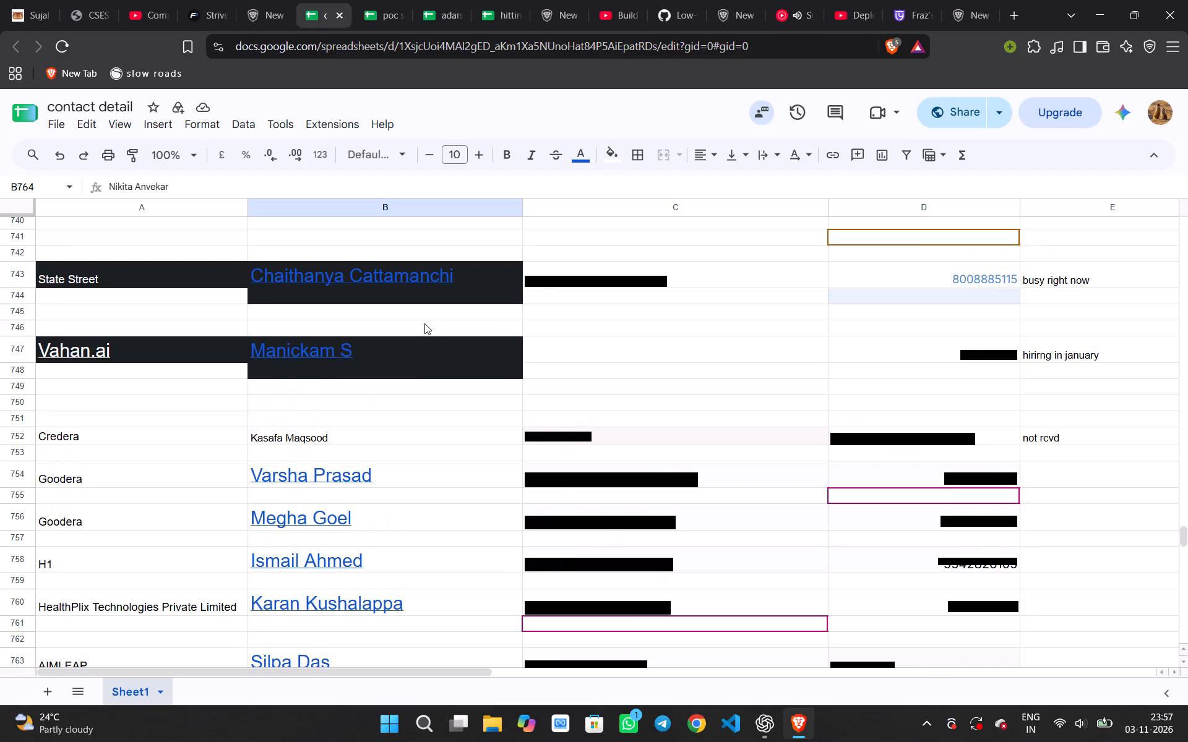
scroll(572, 407, up, 2)
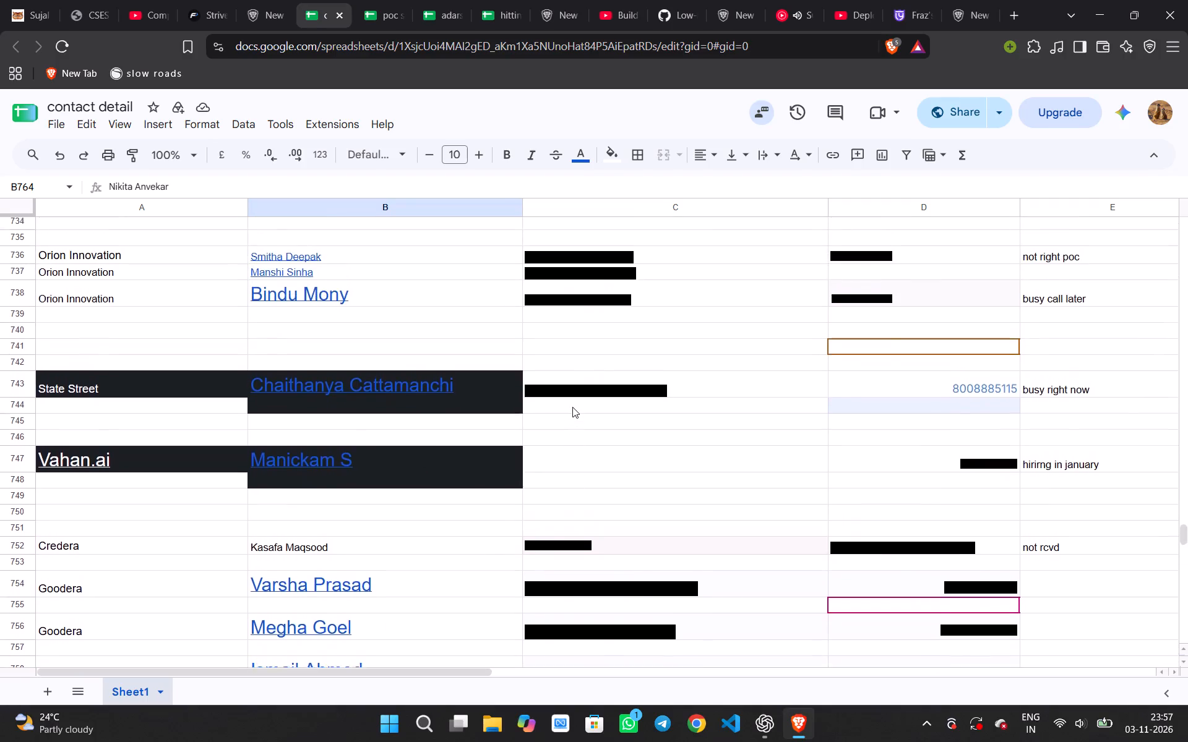
scroll(572, 407, up, 5)
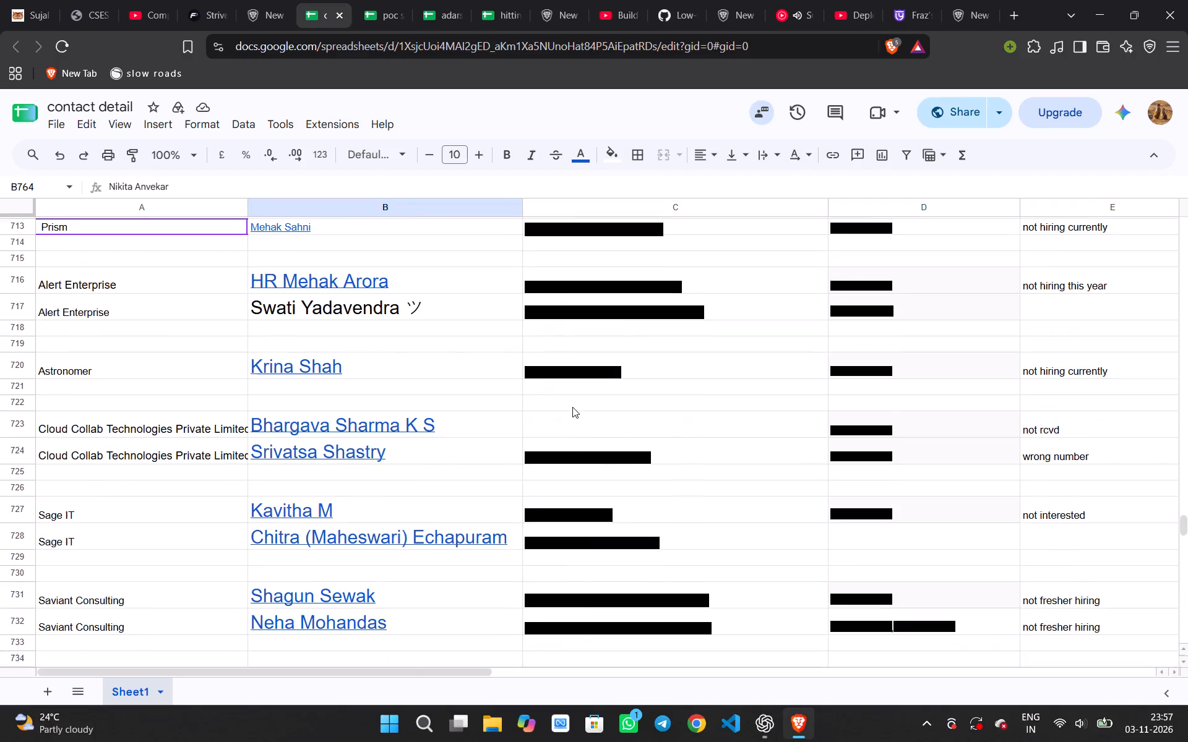
scroll(572, 407, up, 6)
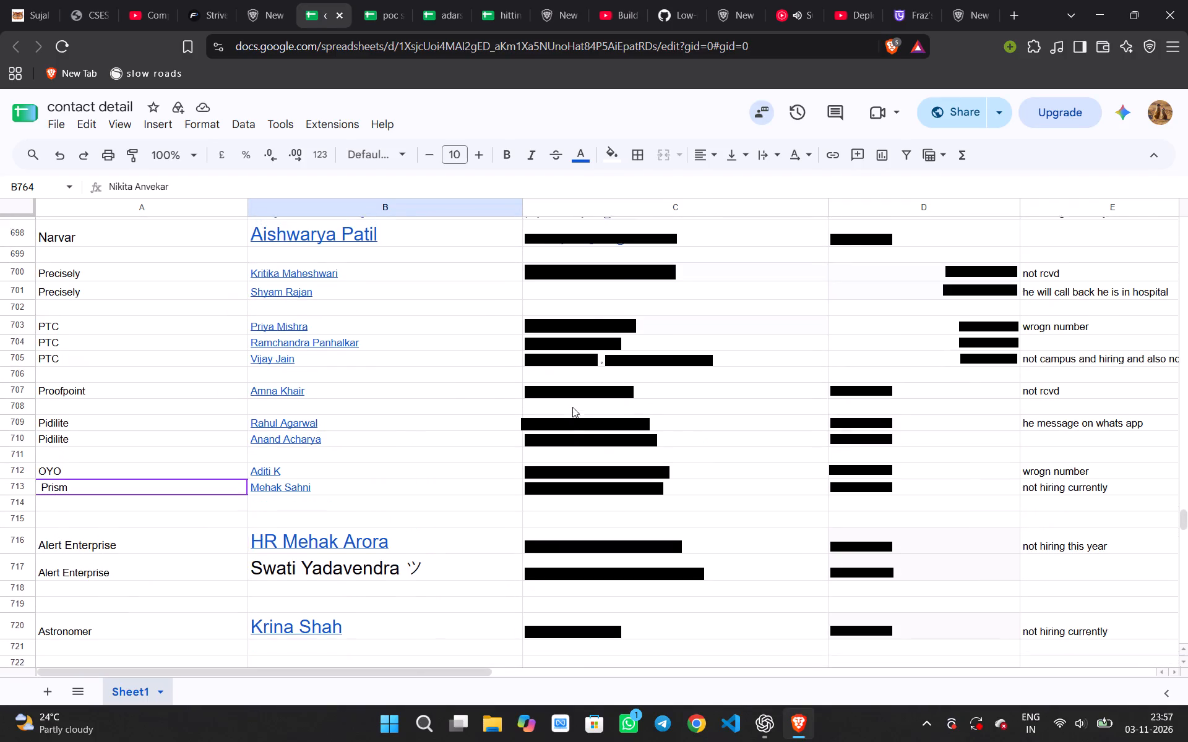
scroll(572, 407, up, 5)
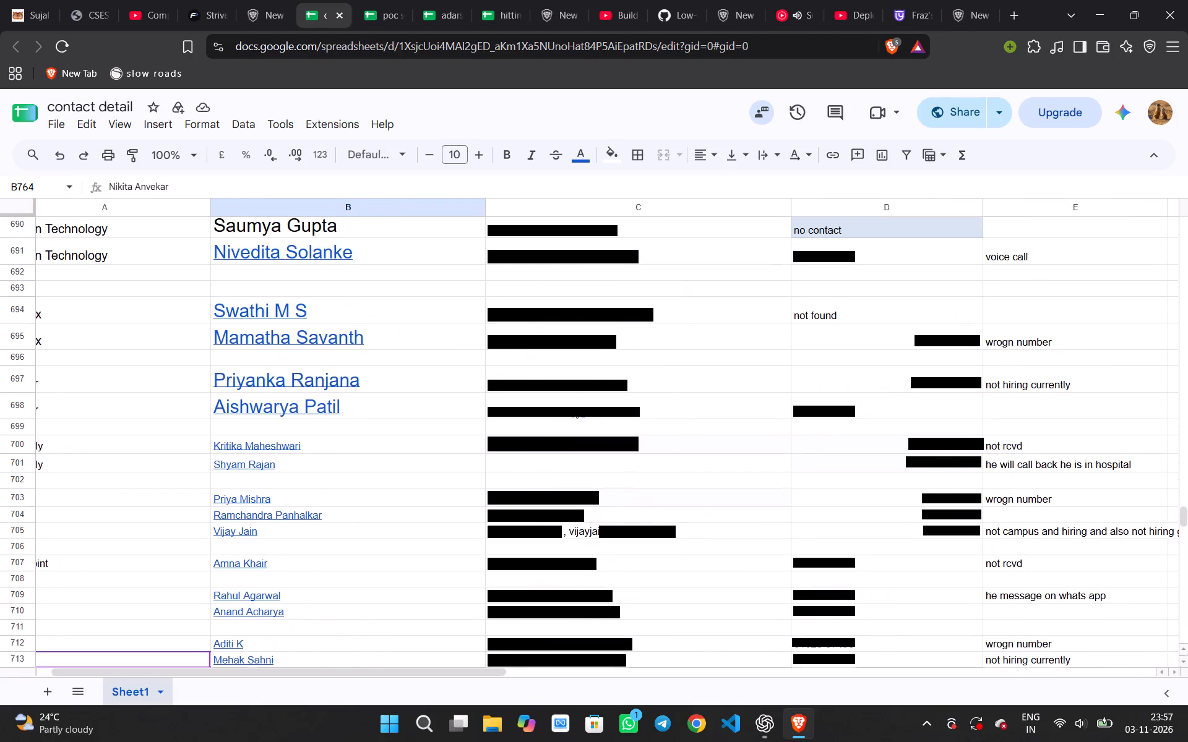
scroll(572, 407, up, 5)
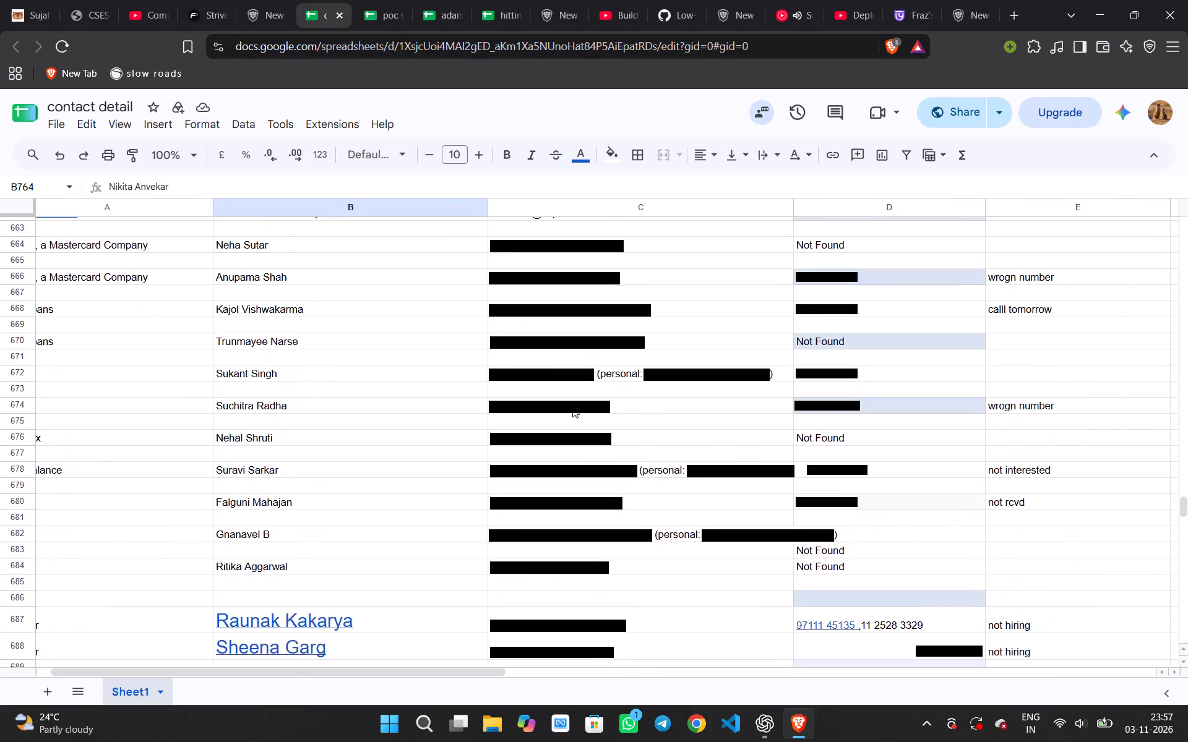
scroll(572, 407, up, 5)
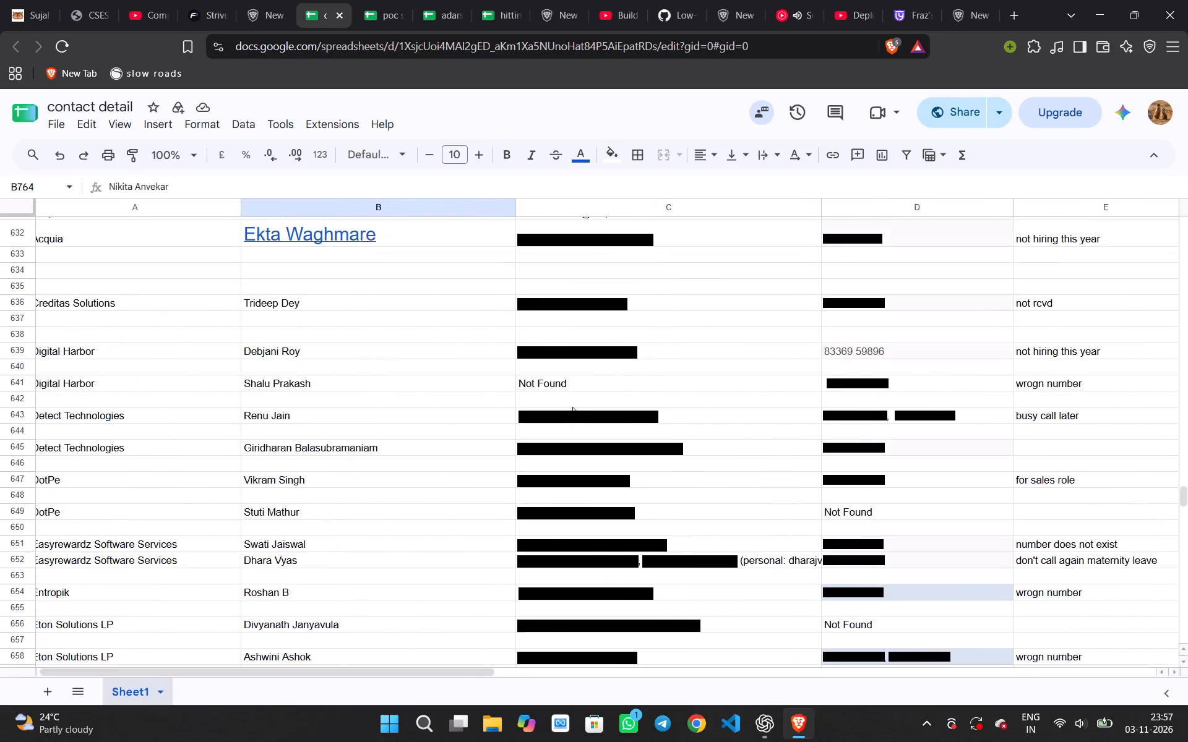
scroll(572, 407, up, 5)
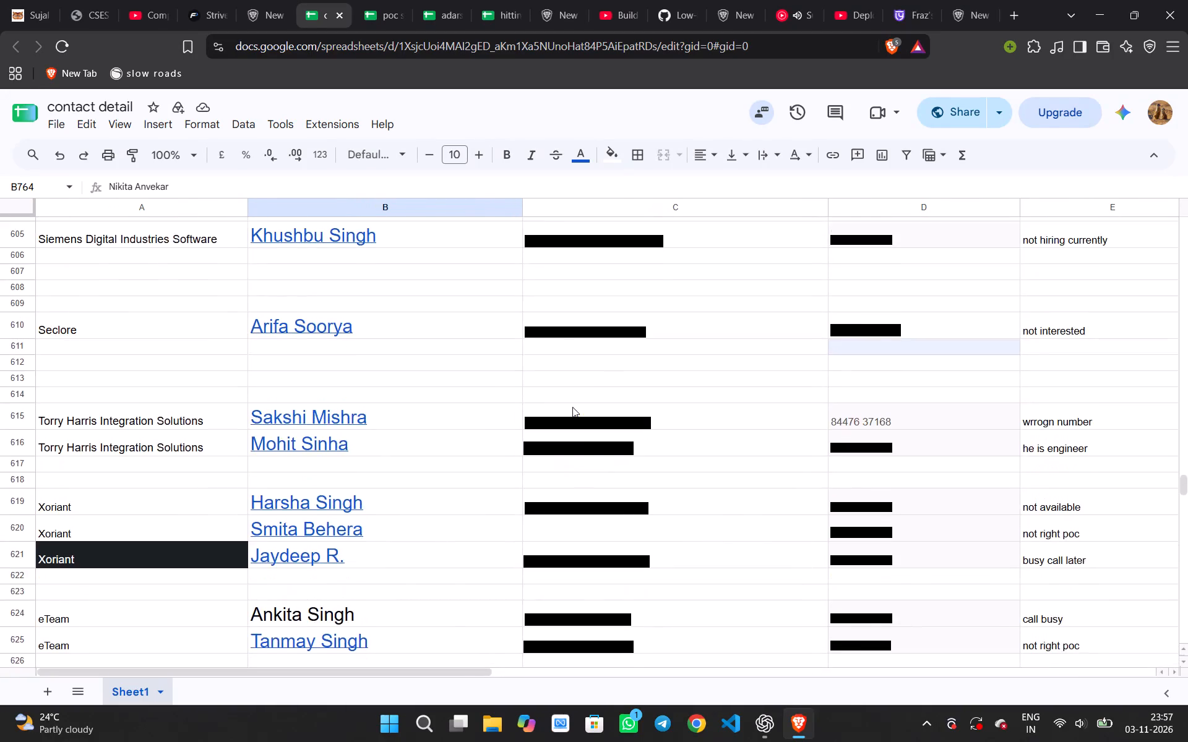
scroll(572, 407, up, 5)
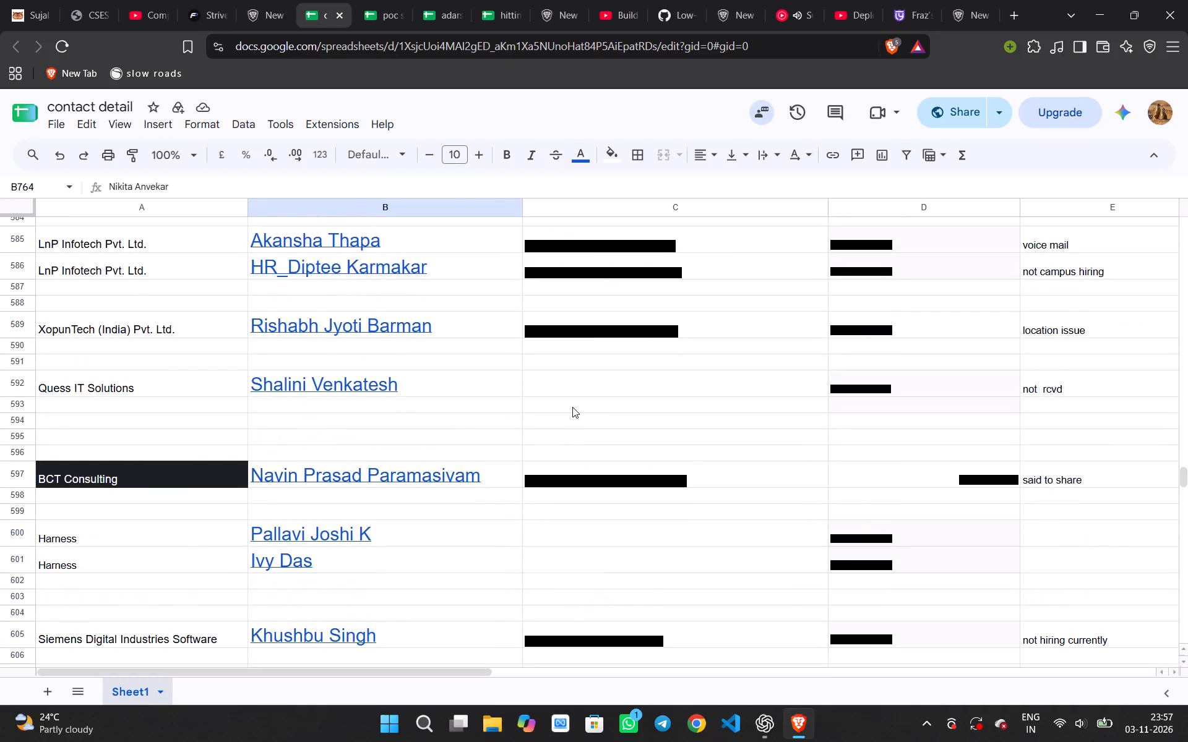
scroll(572, 407, up, 6)
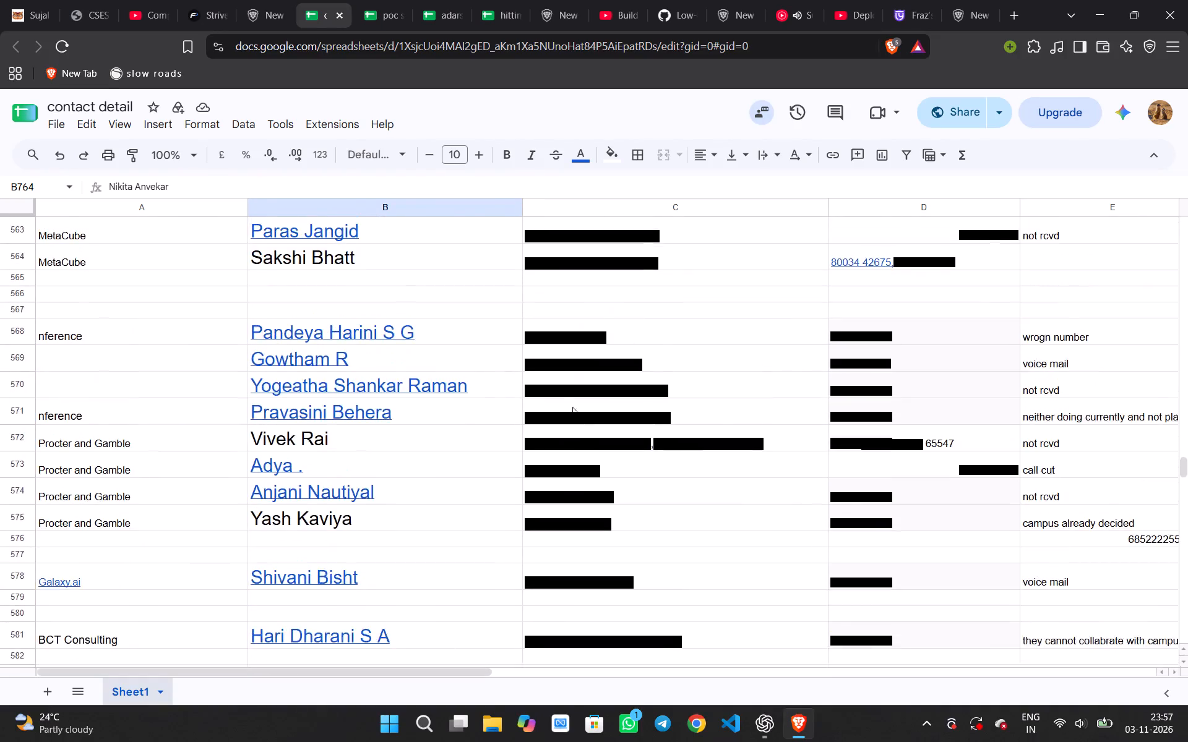
scroll(572, 407, up, 5)
scroll(572, 407, down, 1)
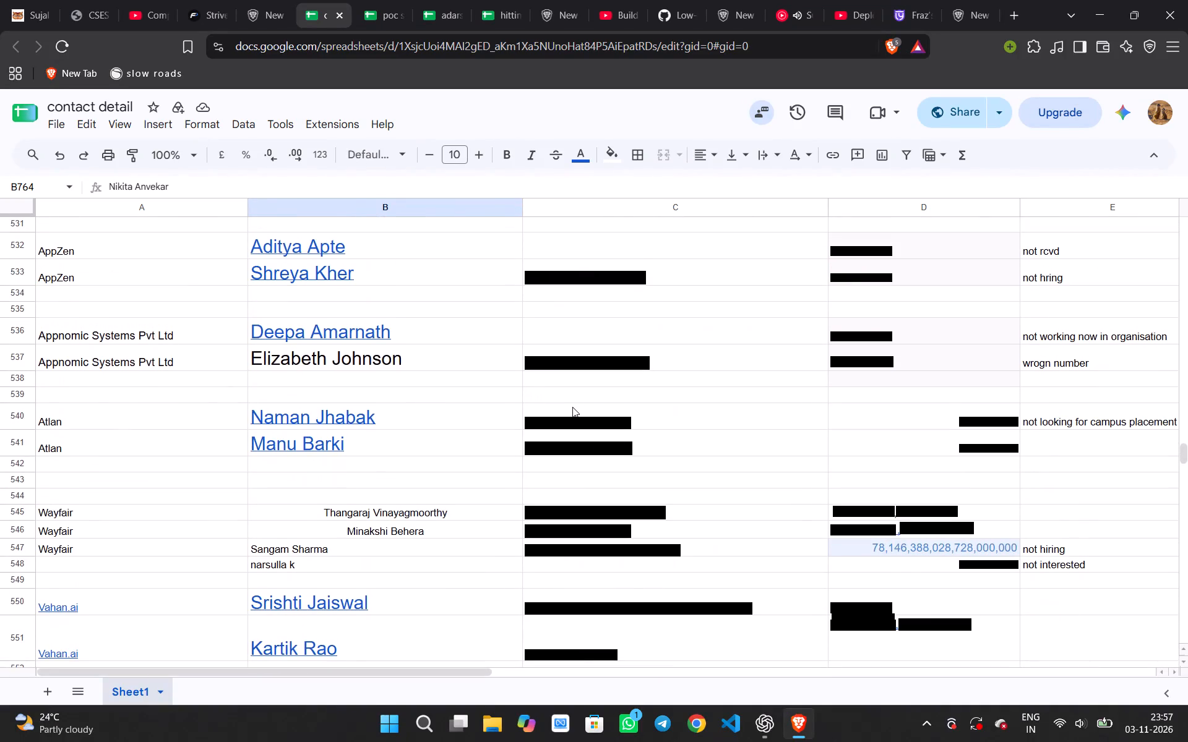
scroll(572, 407, down, 1)
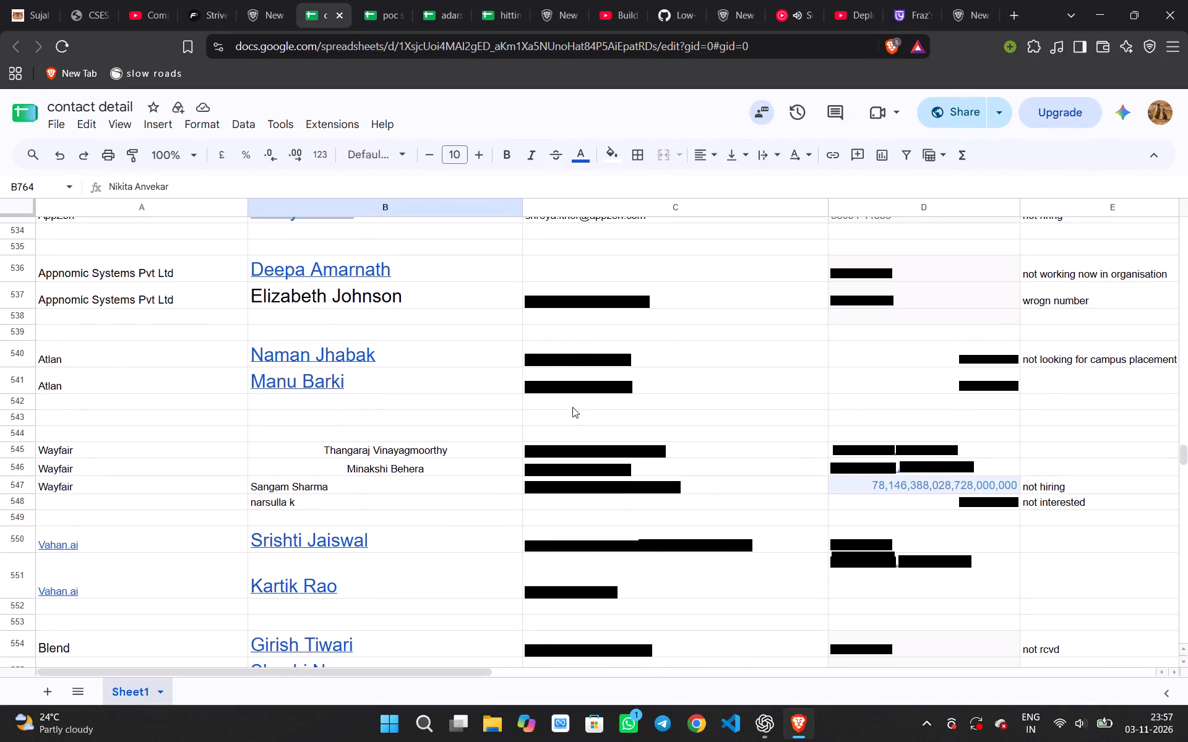
scroll(587, 454, up, 1)
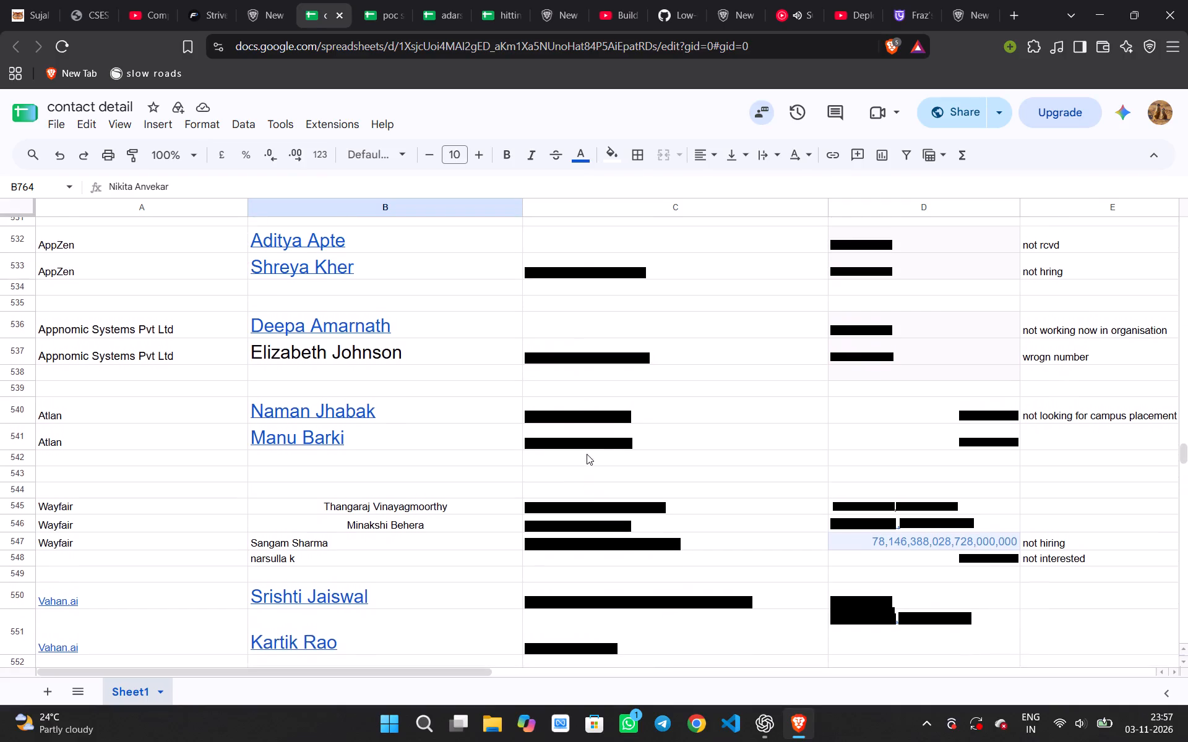
scroll(587, 454, up, 2)
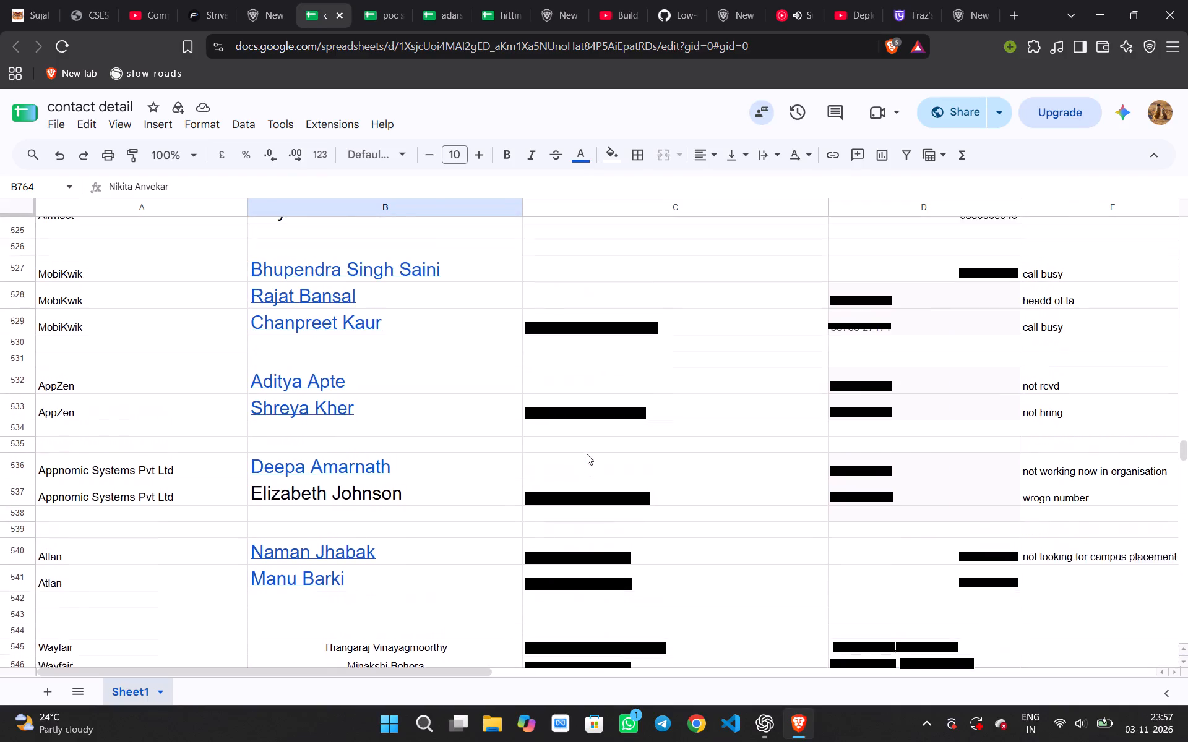
scroll(587, 454, up, 4)
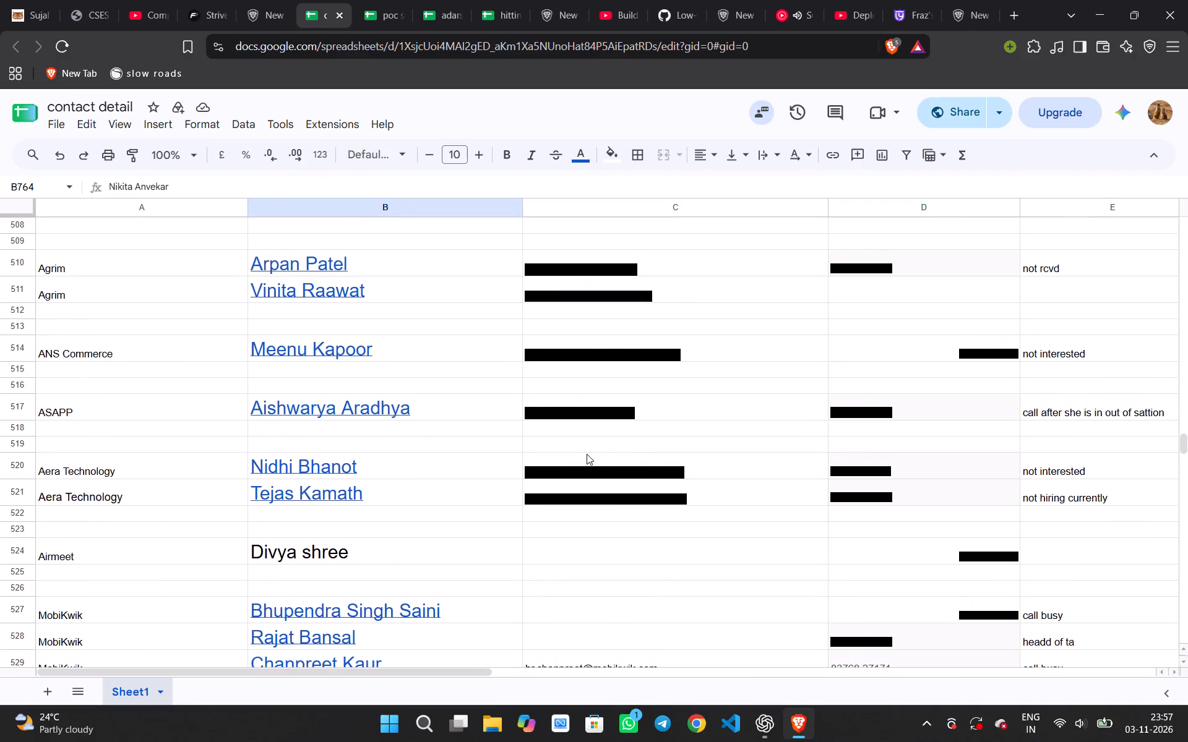
scroll(587, 454, up, 4)
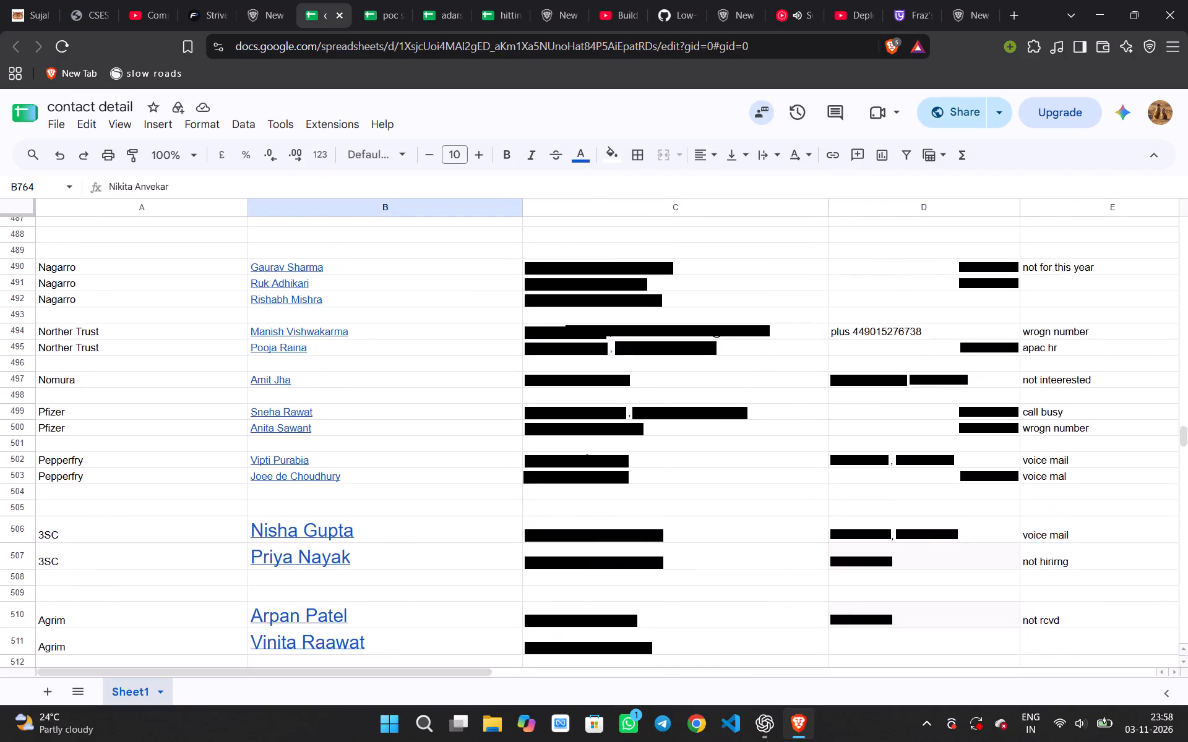
scroll(587, 454, up, 4)
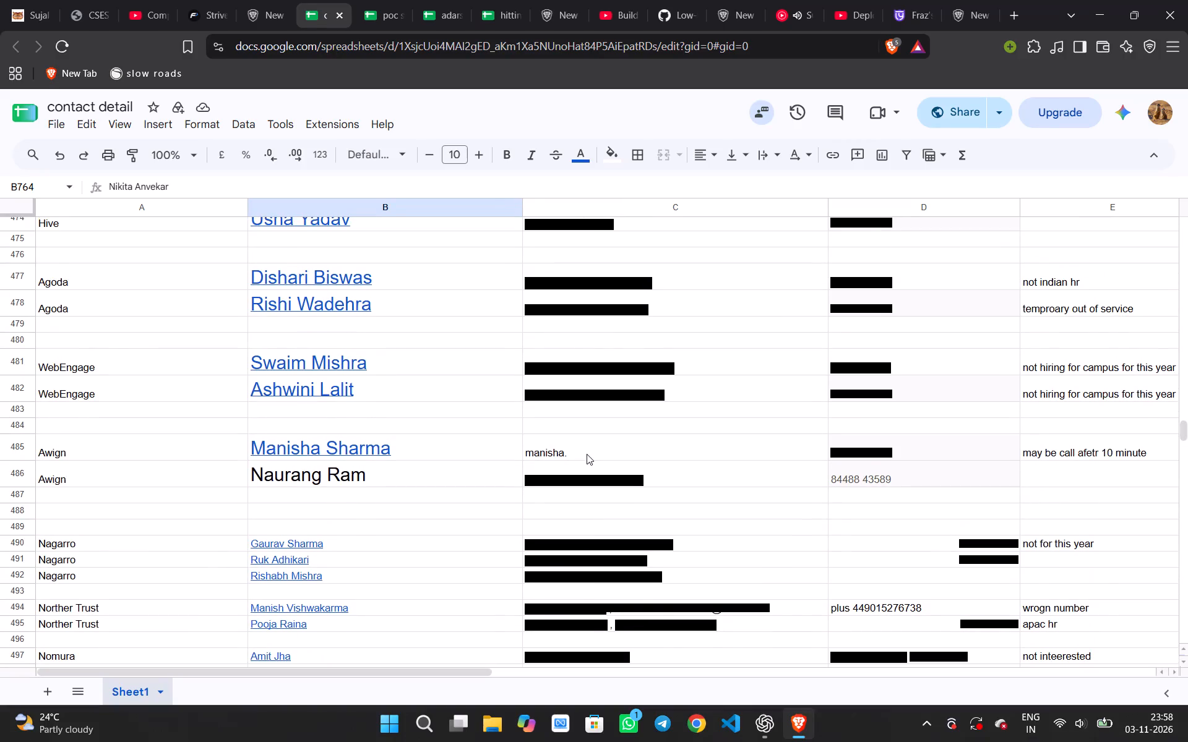
scroll(587, 454, up, 4)
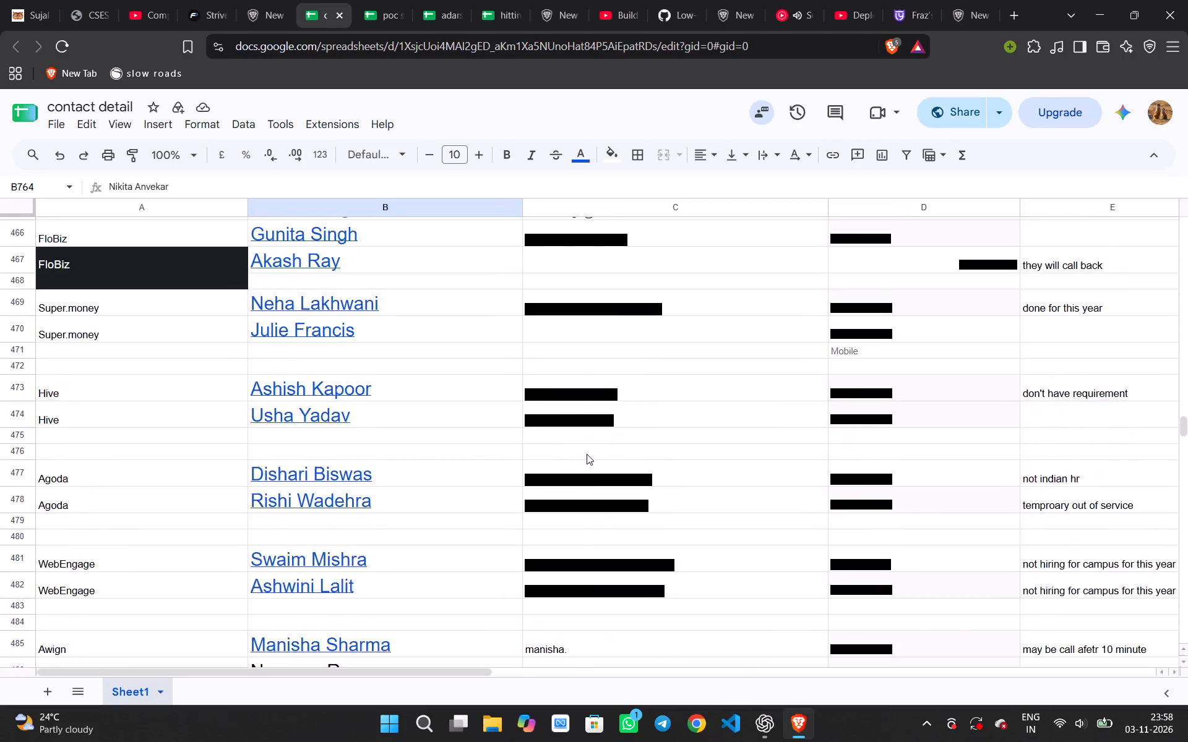
scroll(587, 454, up, 6)
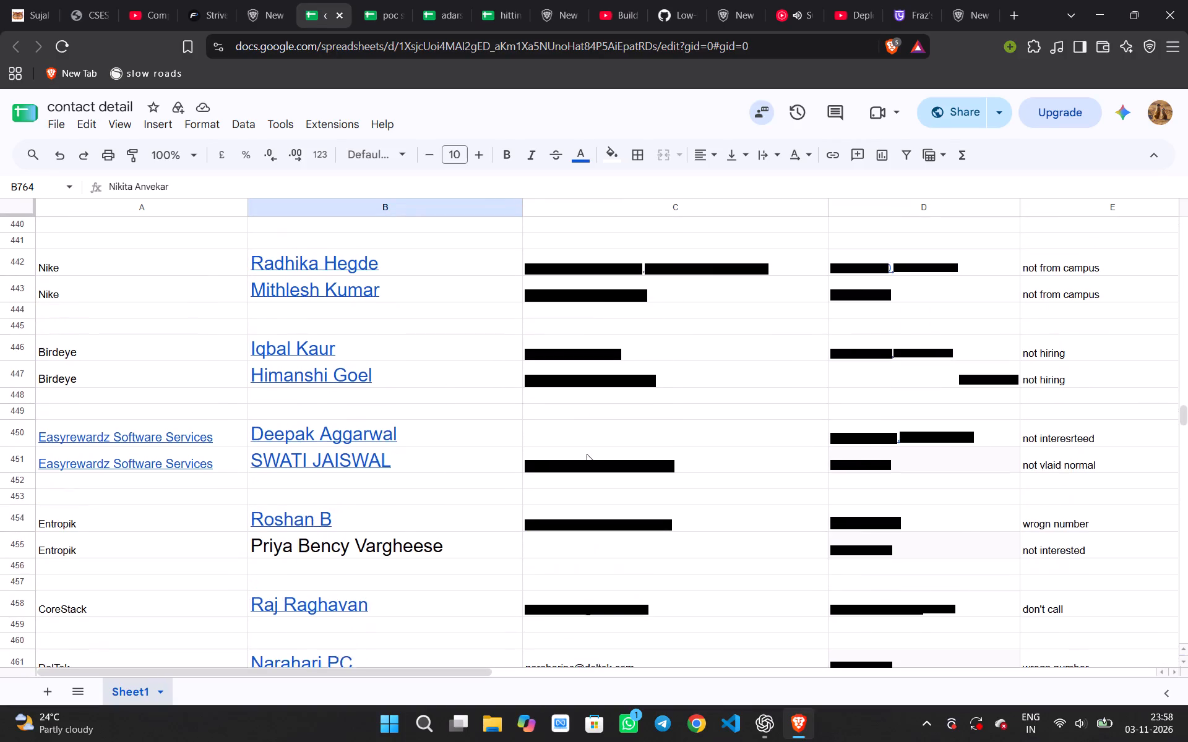
scroll(587, 454, up, 3)
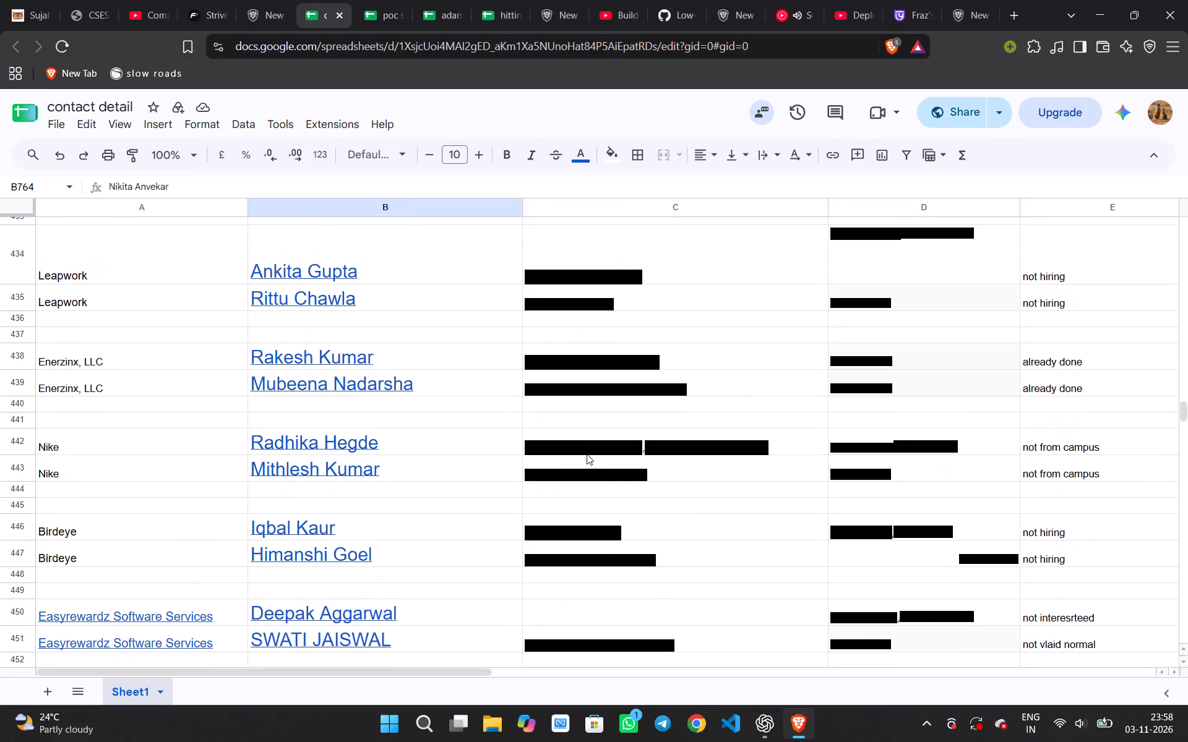
scroll(587, 454, up, 6)
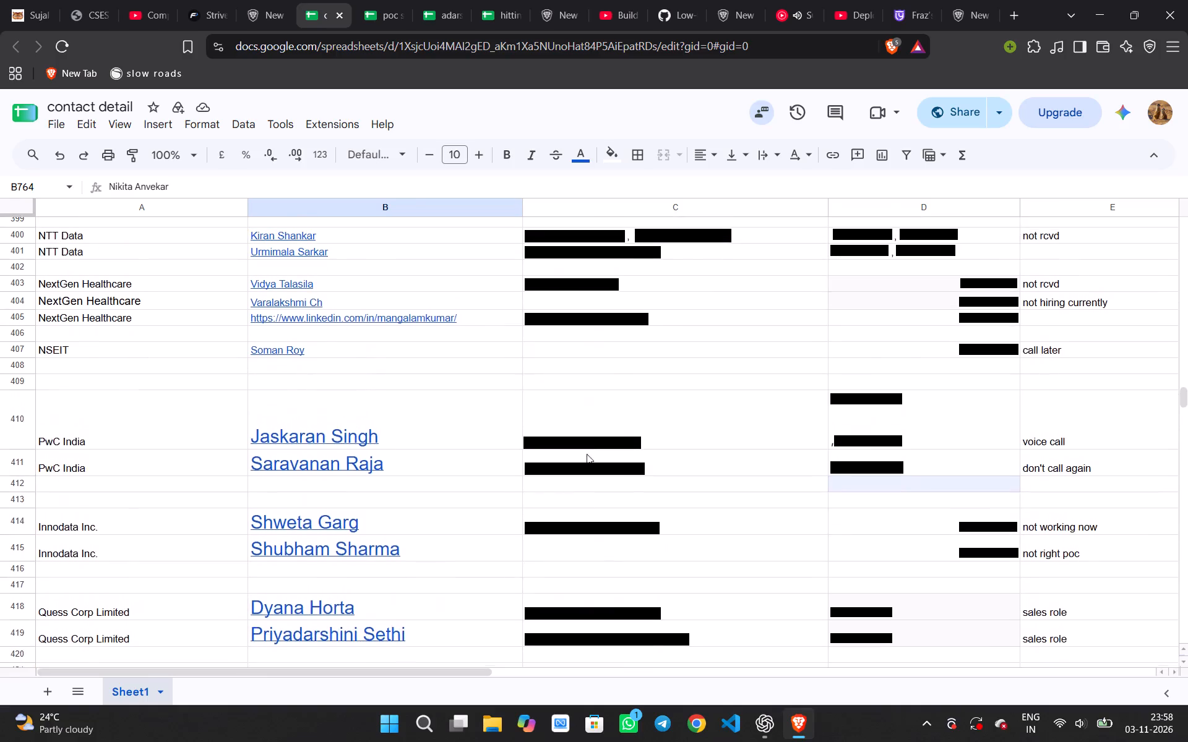
scroll(587, 454, up, 1)
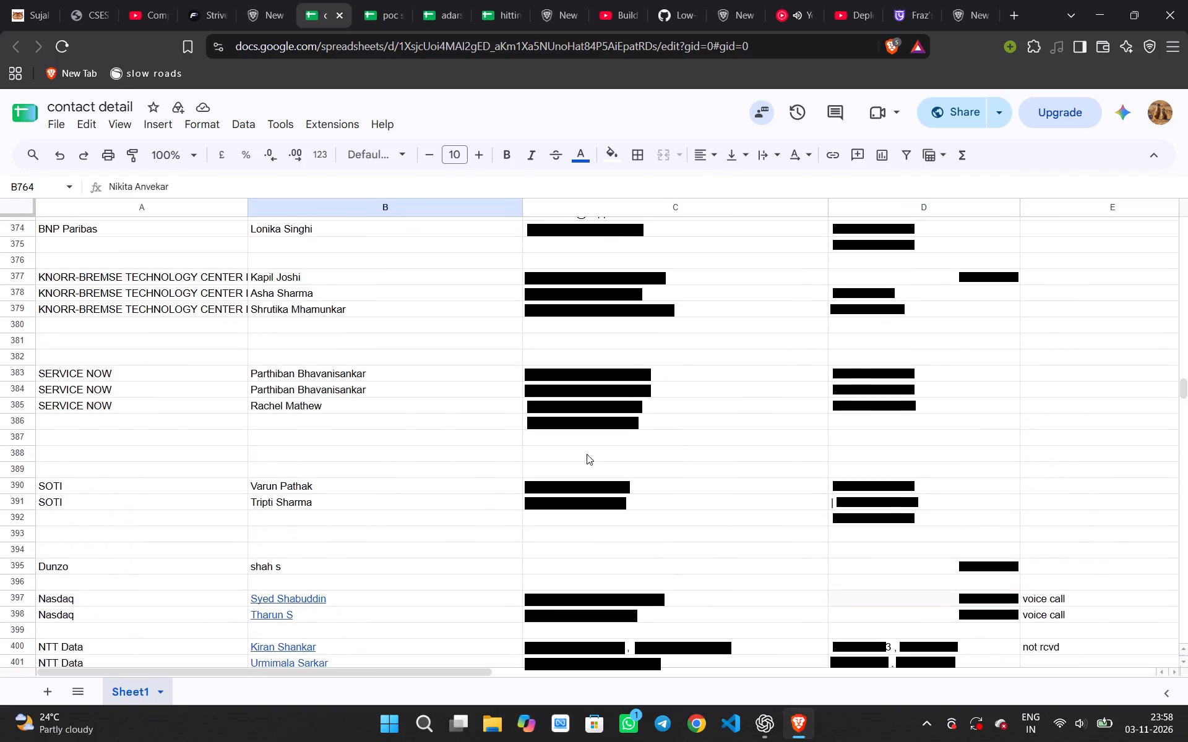
scroll(587, 454, up, 5)
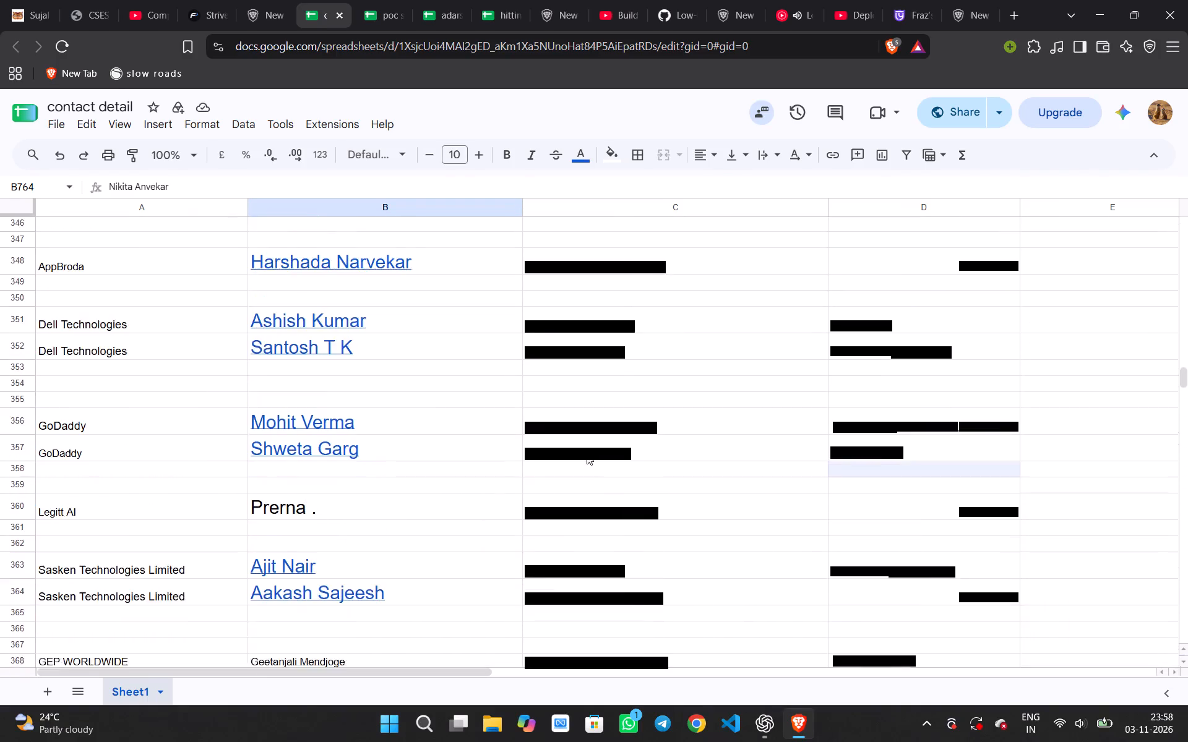
scroll(587, 454, up, 8)
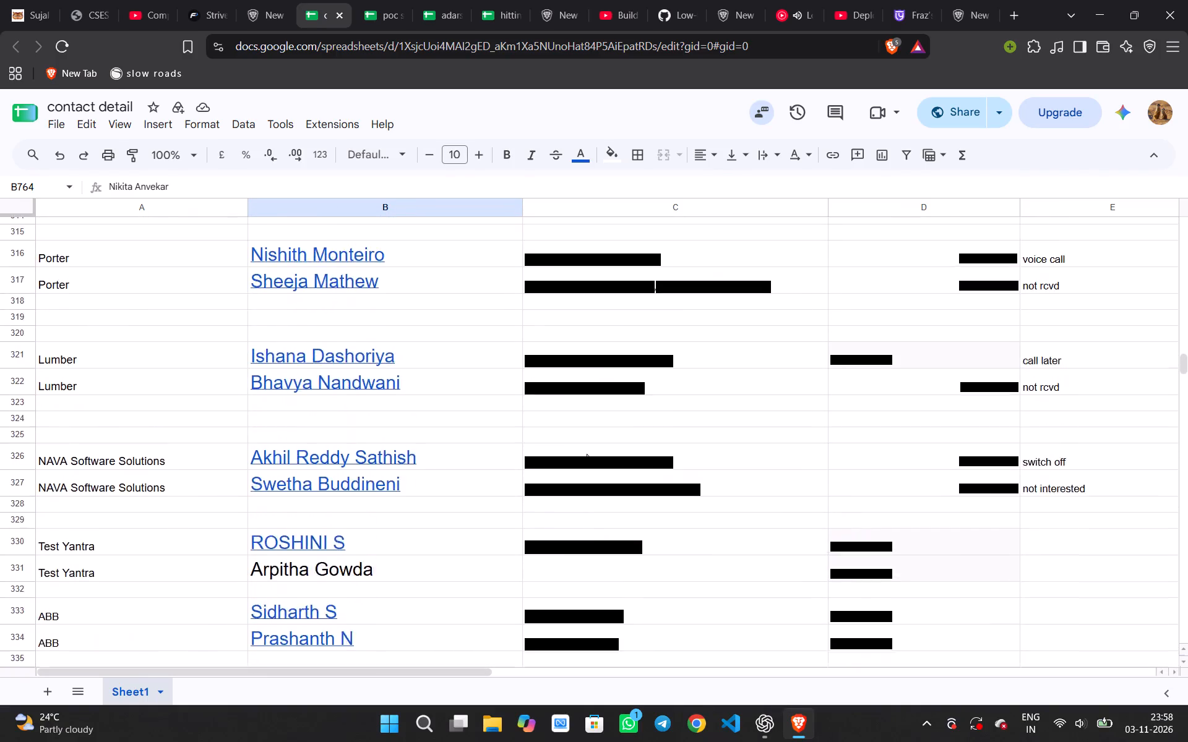
Review the older company contacts and their call-status notes in the contact detail sheet, from Porter back to the first rows.
scroll(587, 454, up, 6)
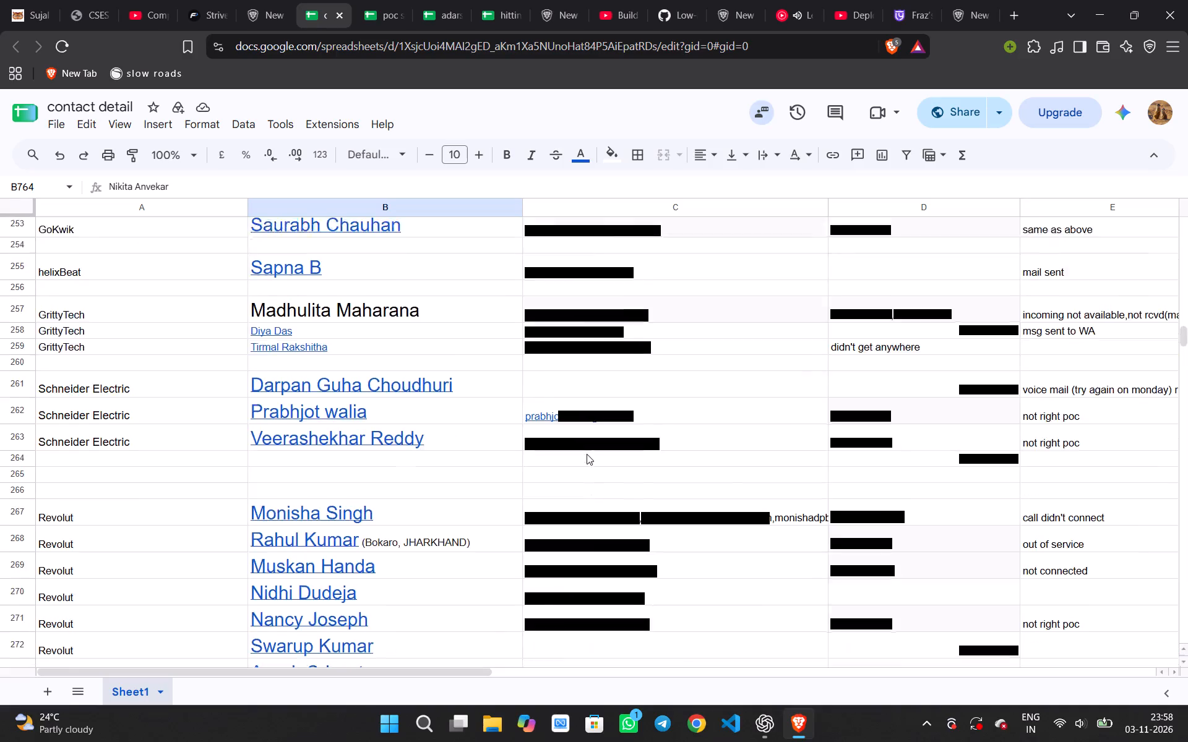
scroll(587, 454, up, 8)
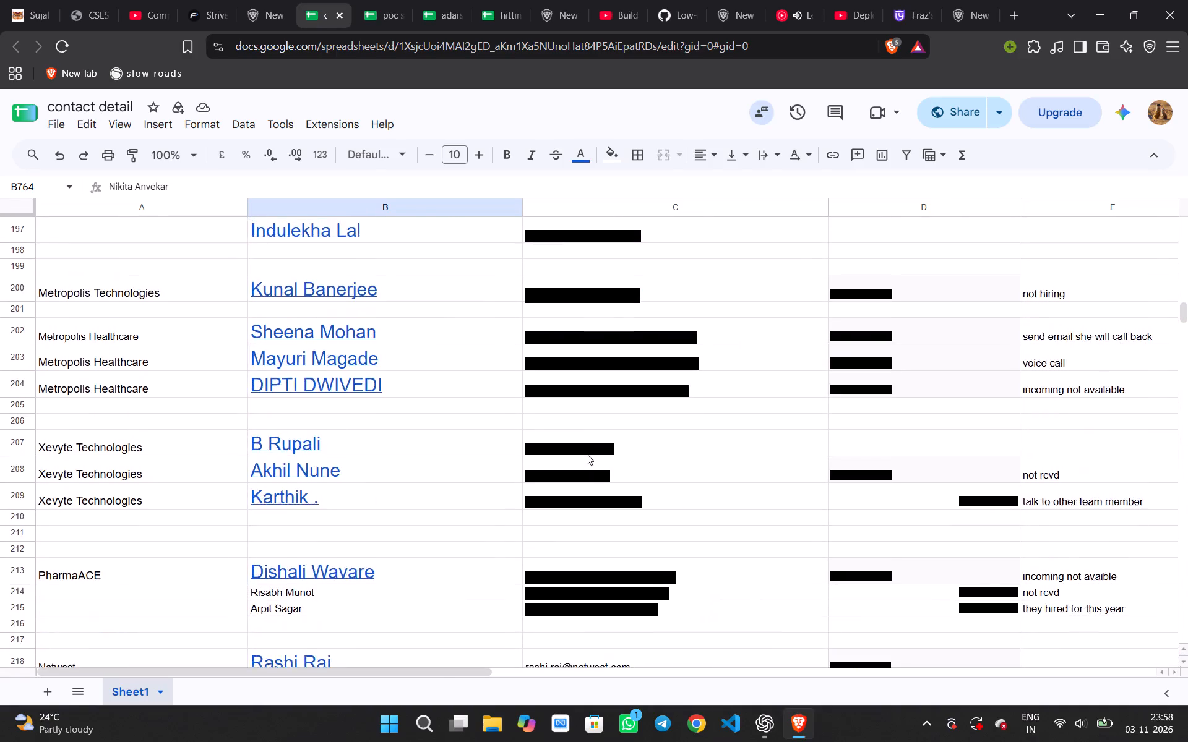
scroll(587, 454, up, 10)
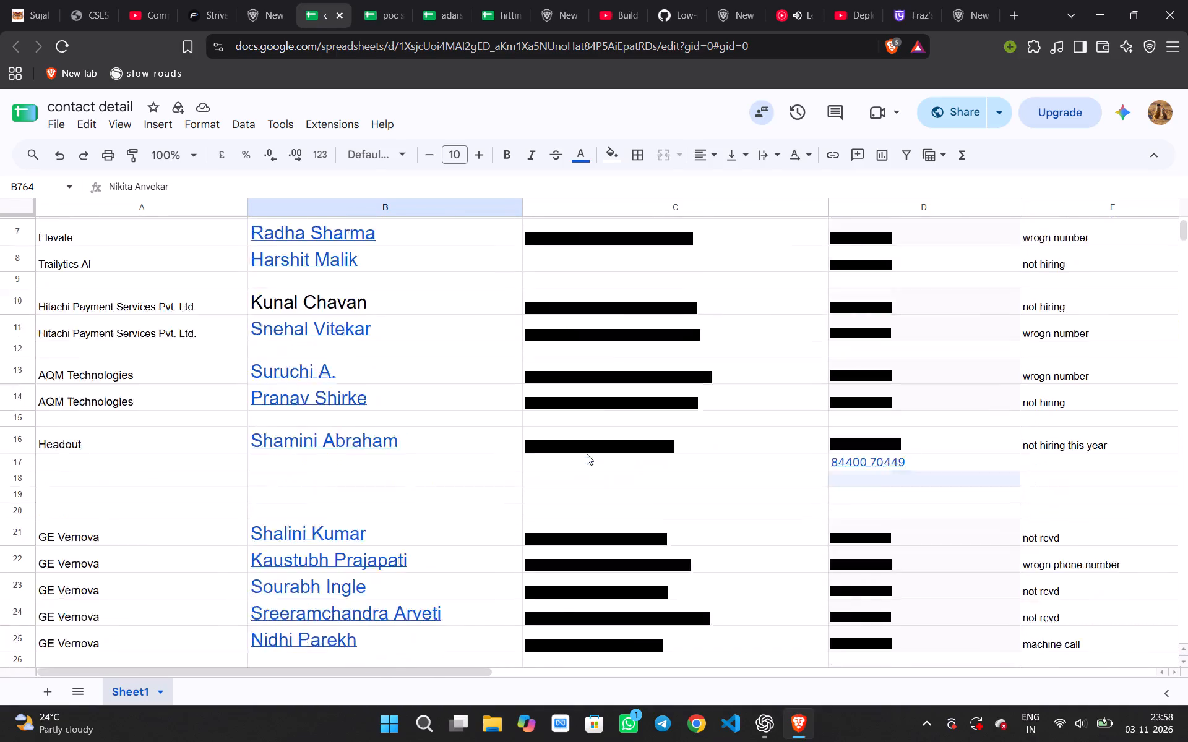
scroll(587, 454, up, 4)
Return to the most recent entries in the contact detail sheet and check the contacts from Saviant Consulting through Staffigo.
scroll(587, 454, down, 10)
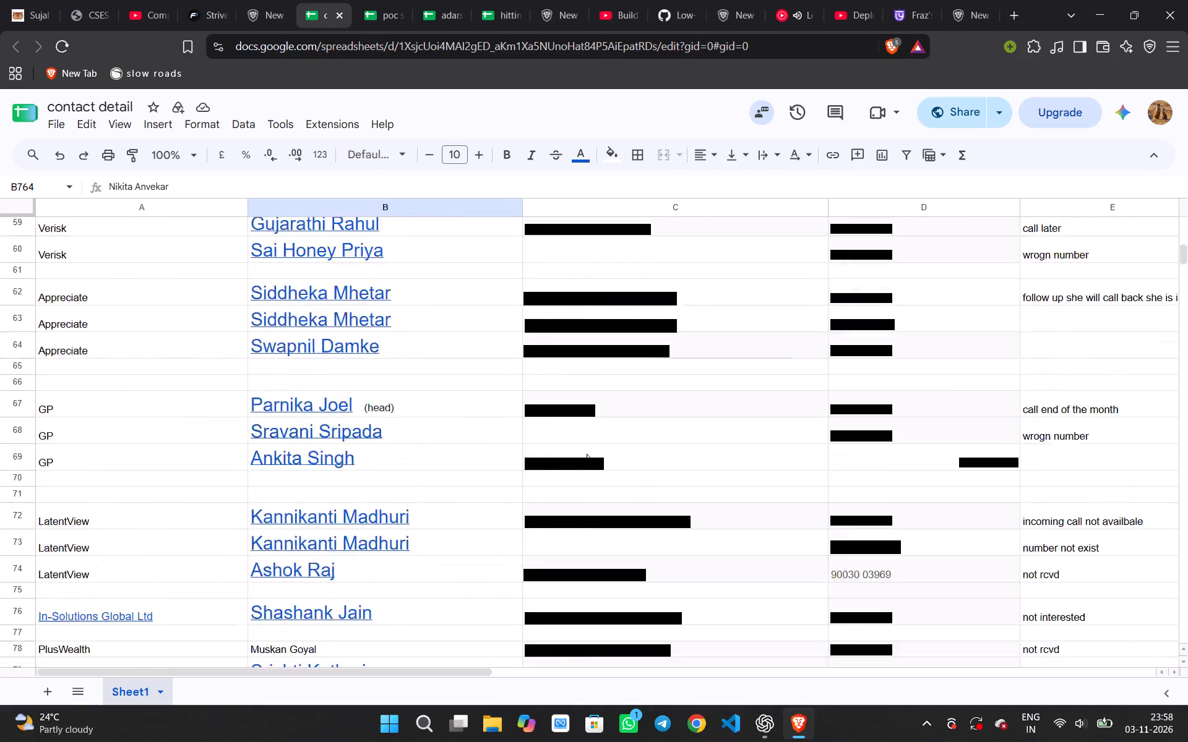
scroll(587, 454, down, 20)
scroll(587, 454, down, 18)
scroll(587, 454, down, 5)
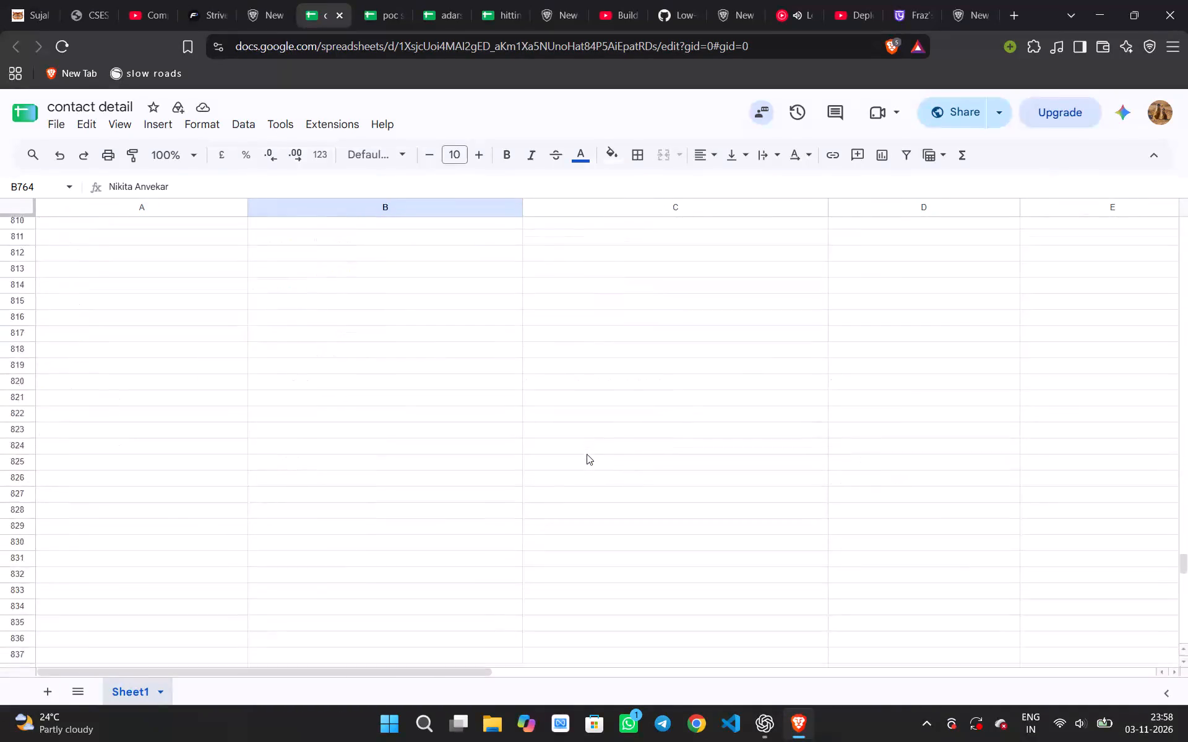
scroll(587, 454, up, 10)
scroll(587, 454, down, 2)
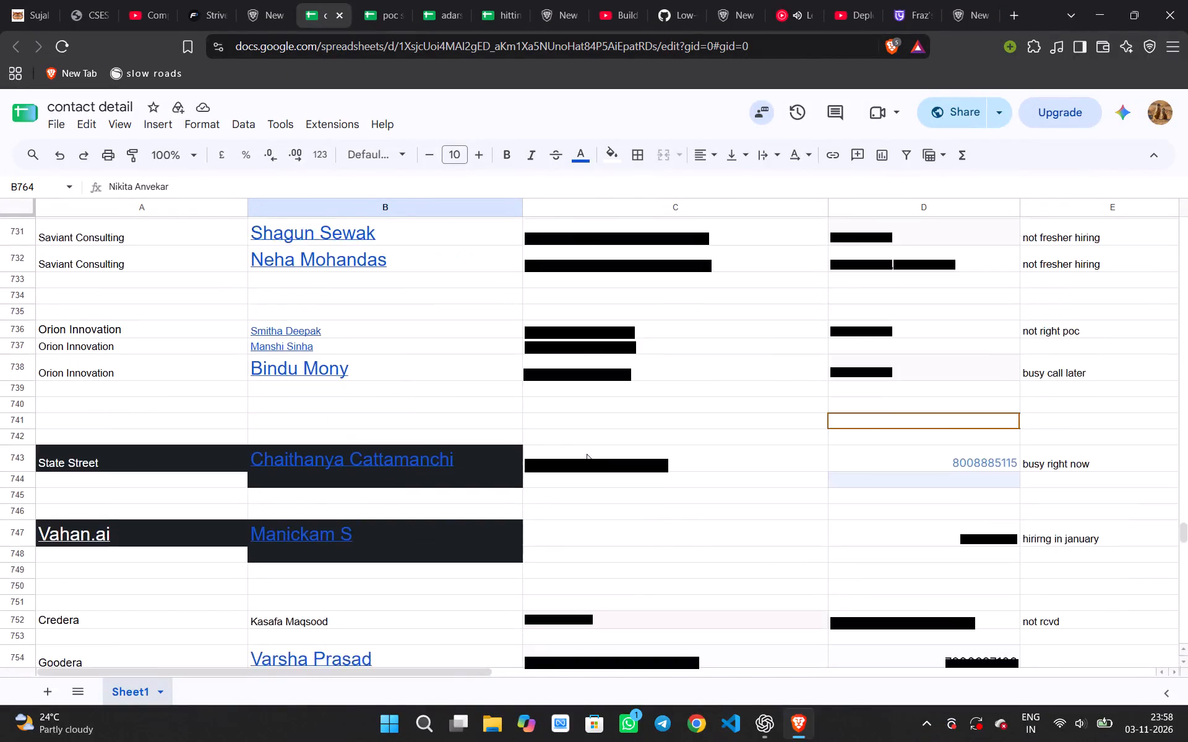
scroll(587, 454, down, 4)
scroll(587, 454, right, 1)
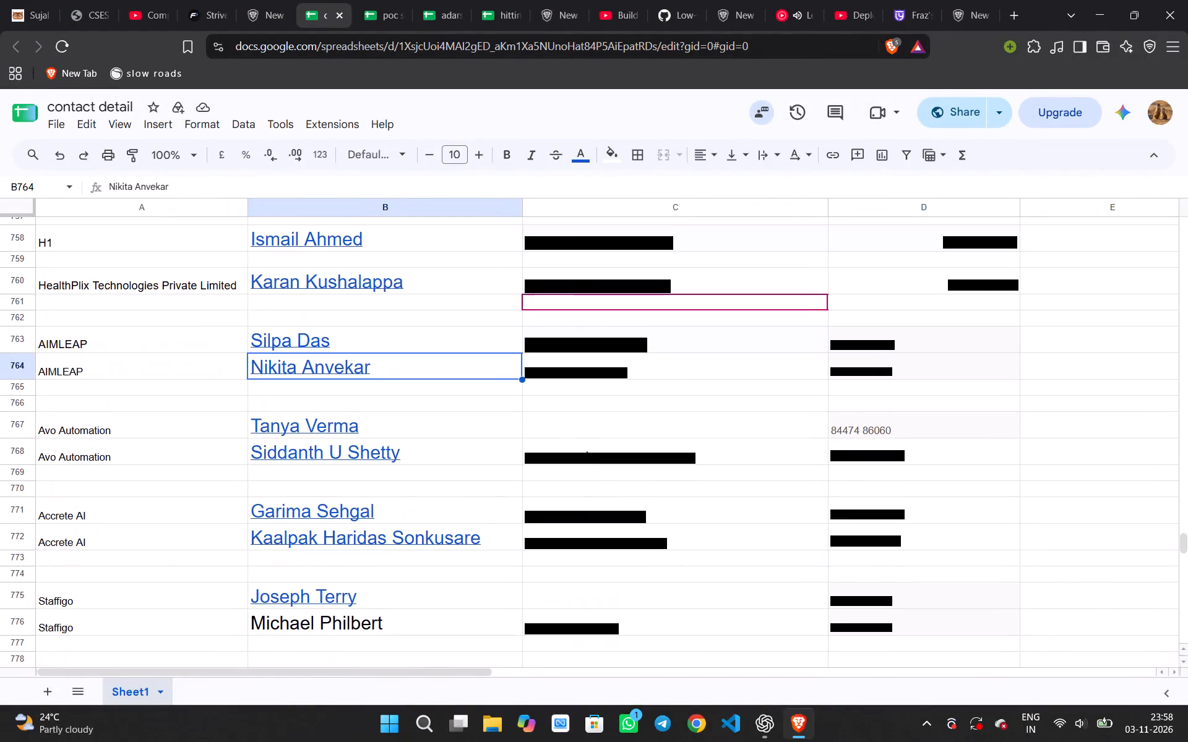
Fill cell C763 in the AIMLEAP row with the contact name from the adjacent cell B763.
click(630, 350)
key(ctrl+f)
key(ctrl+r)
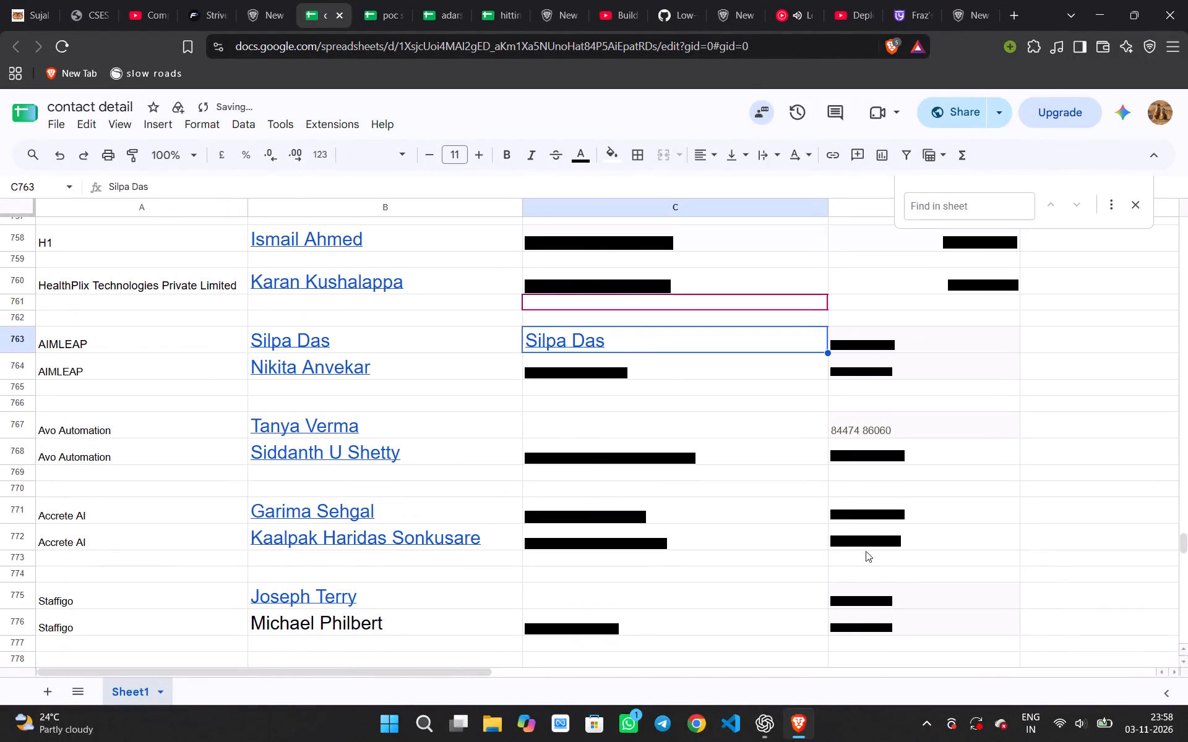
key(ctrl+r)
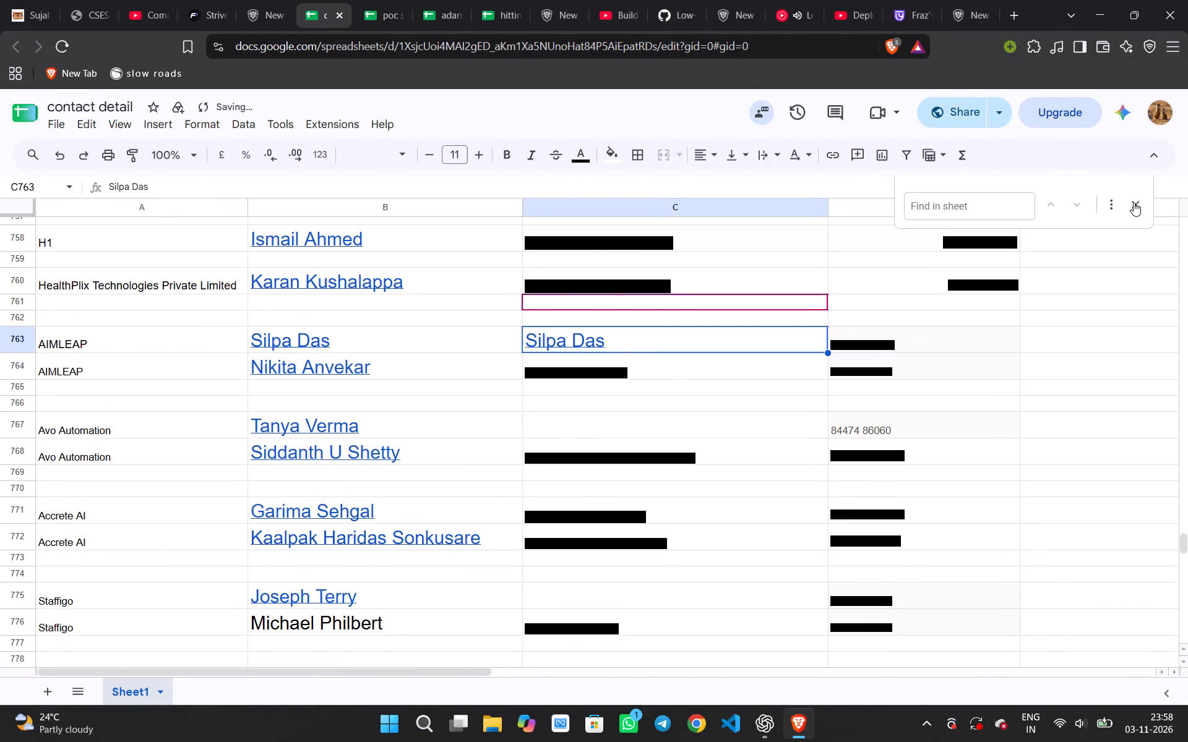
click(1134, 202)
click(387, 0)
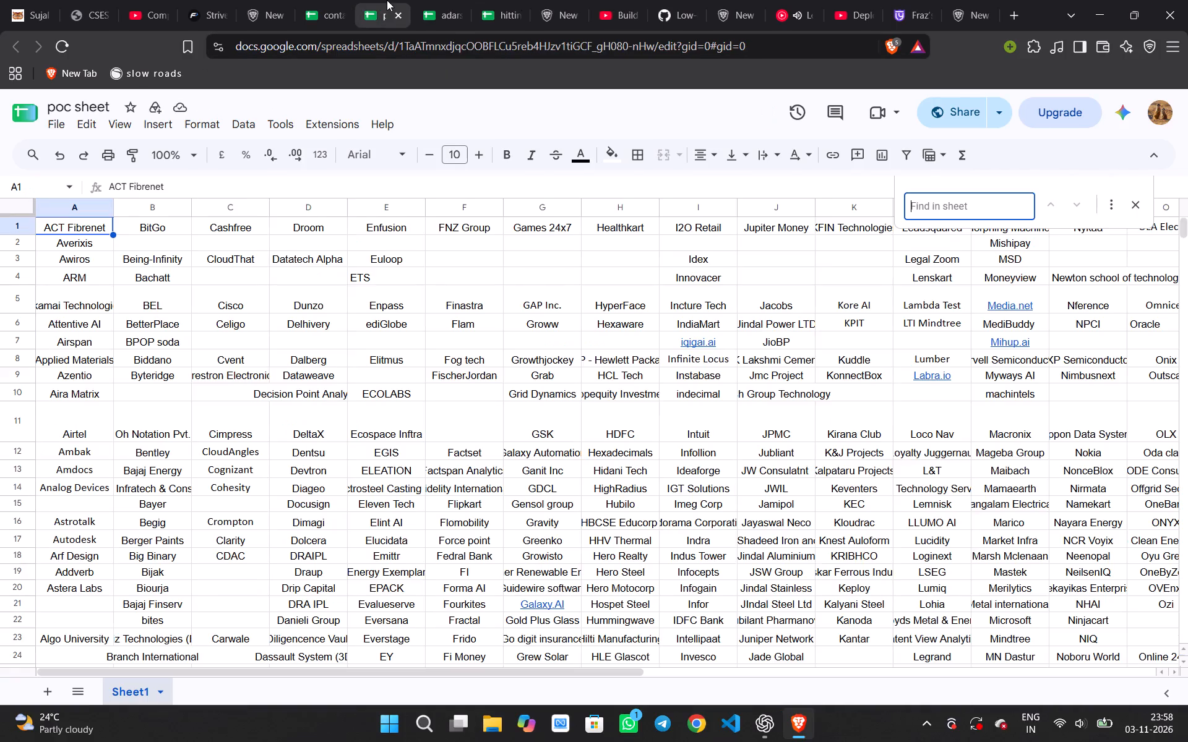
click(347, 0)
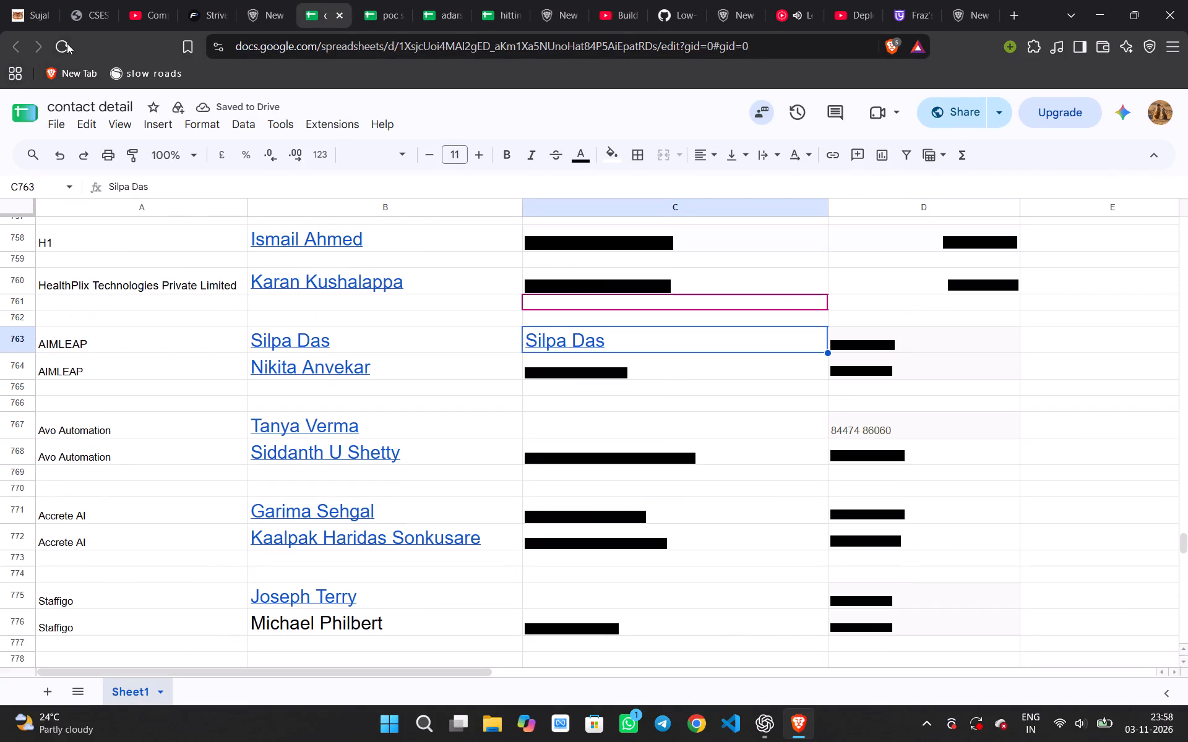